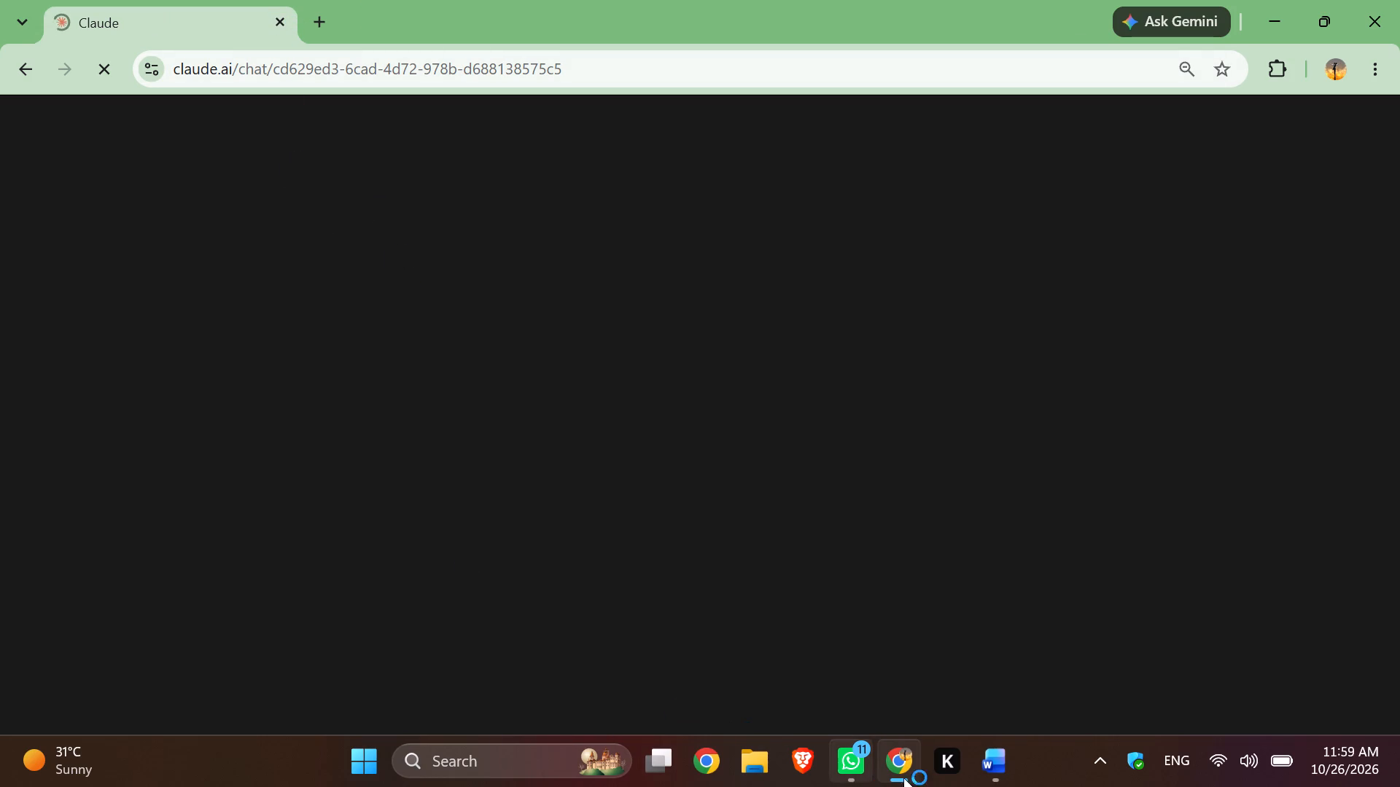
# Switch to Word and start a new blank document.
pyautogui.click(980, 767)
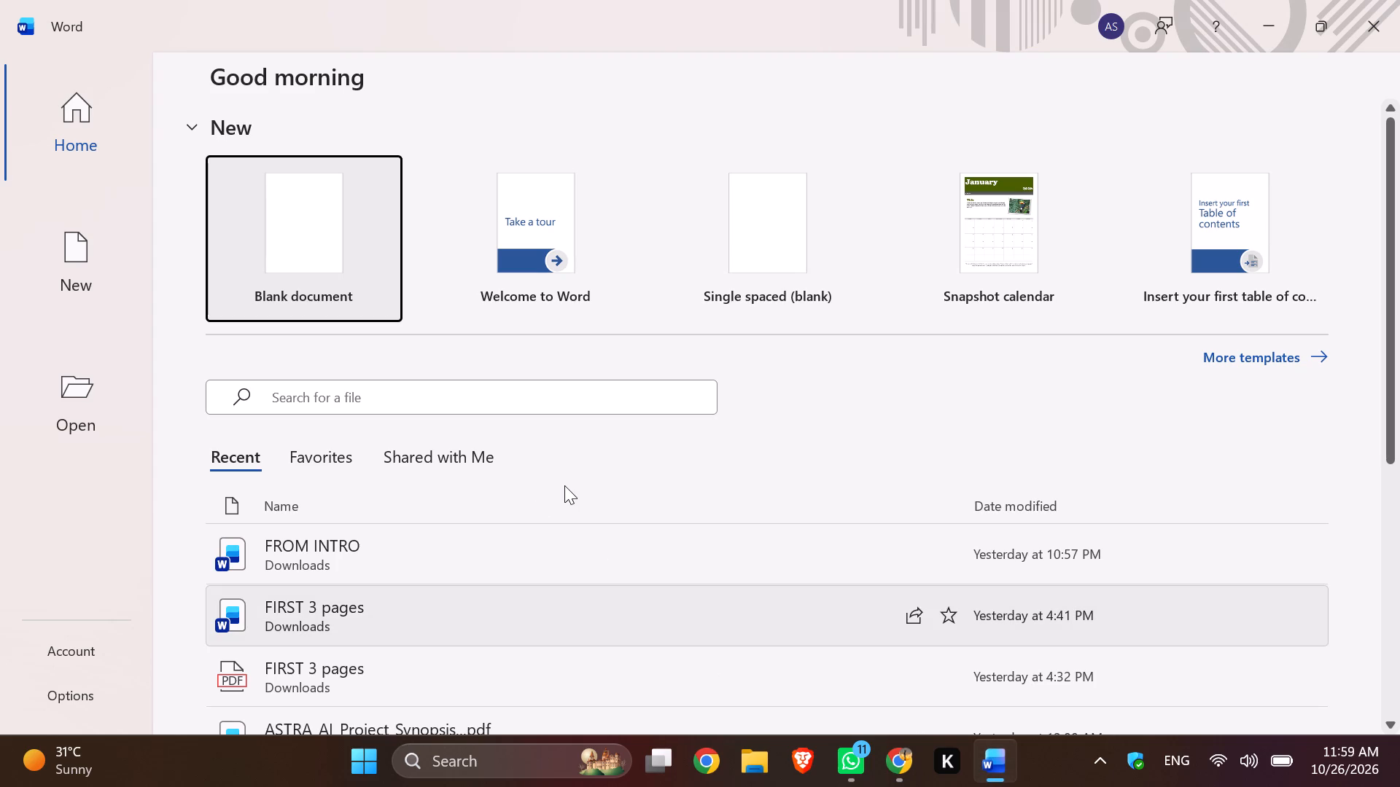
pyautogui.click(311, 238)
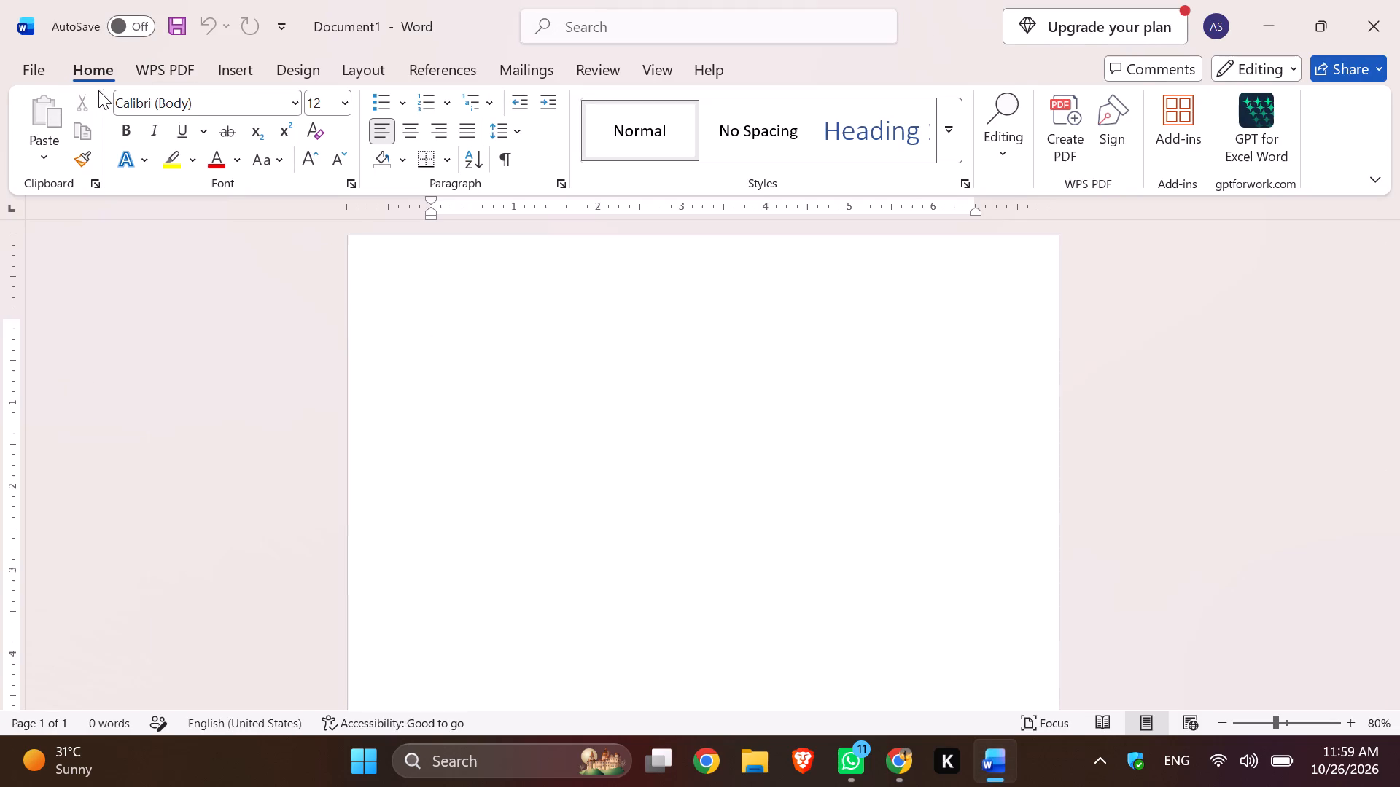
# Open the LOGBOOK12 PDF from the Downloads folder in Word and enable editing.
pyautogui.click(22, 61)
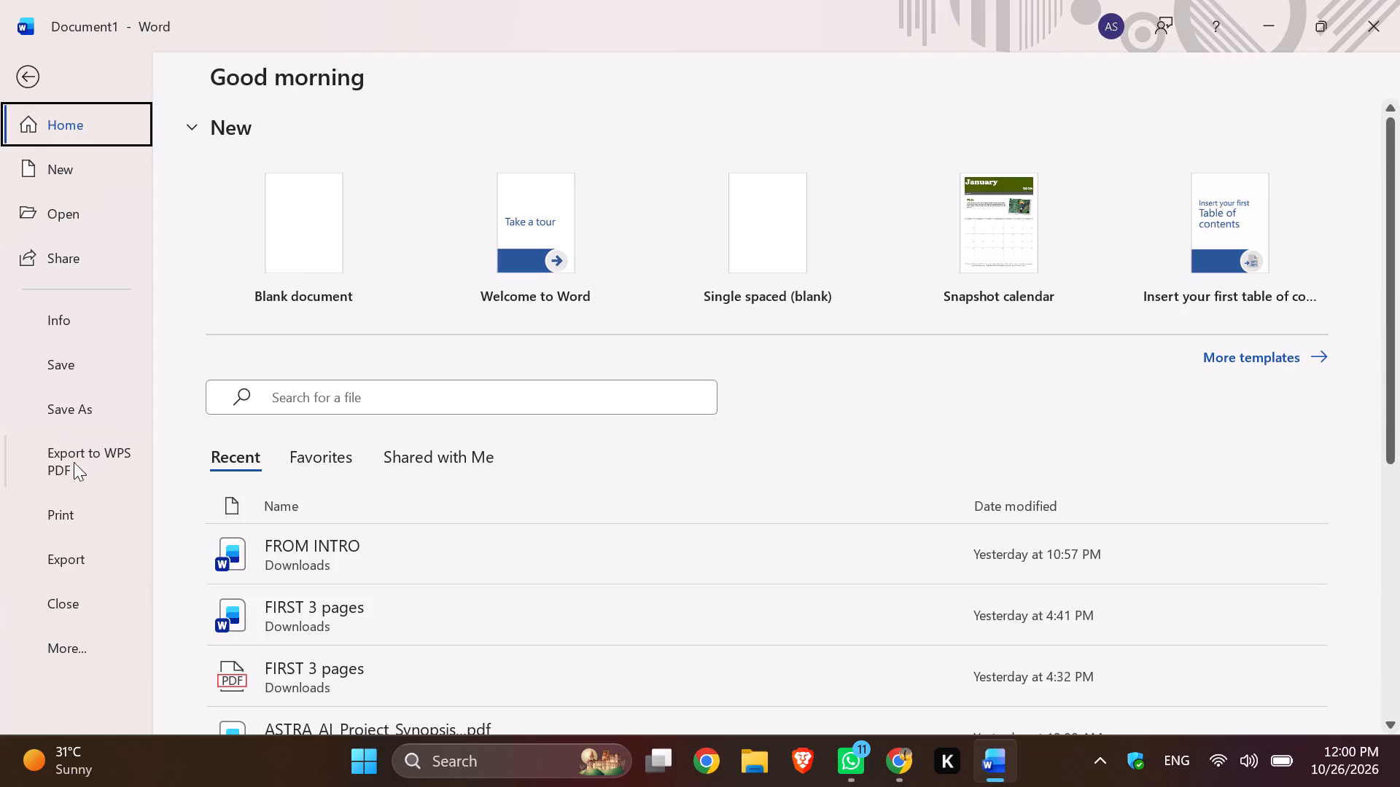
pyautogui.click(55, 198)
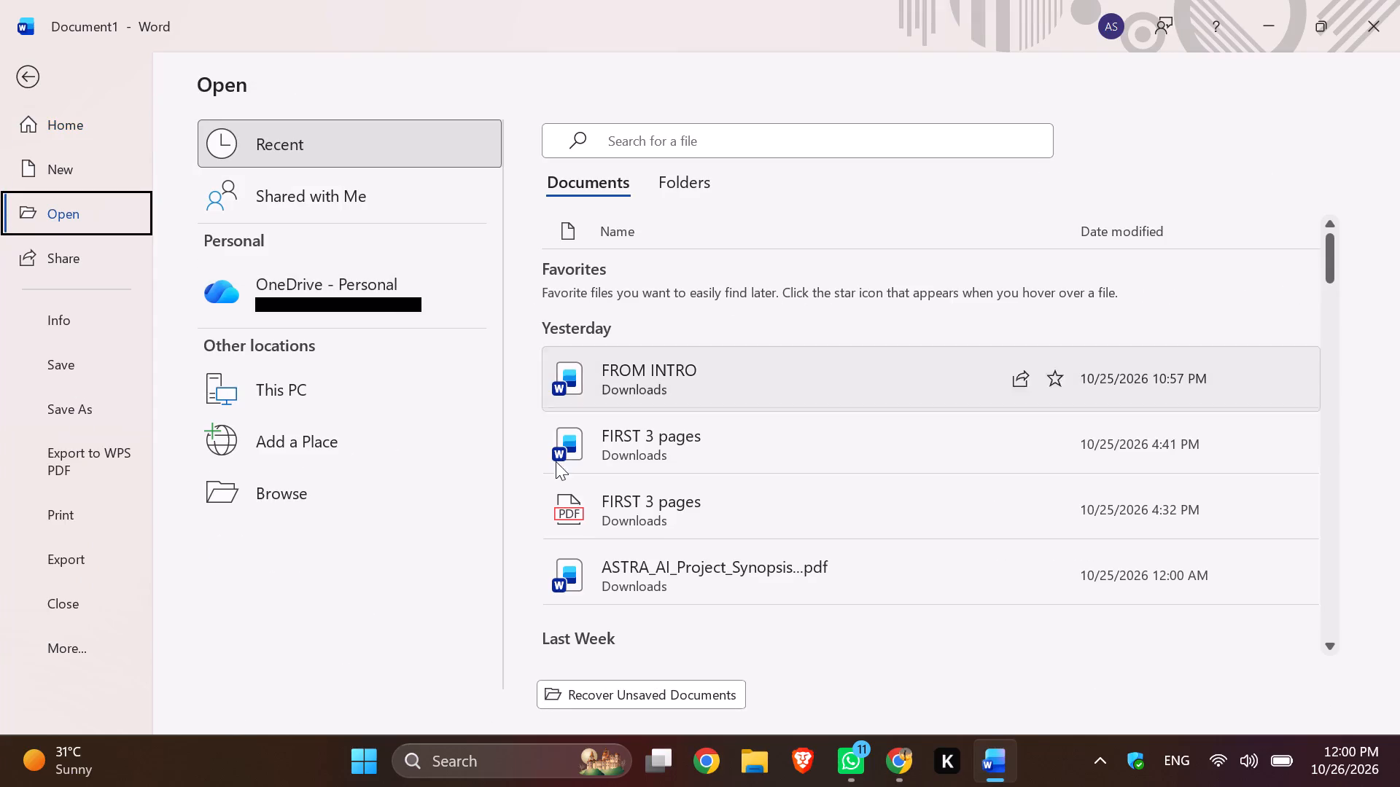
pyautogui.click(304, 494)
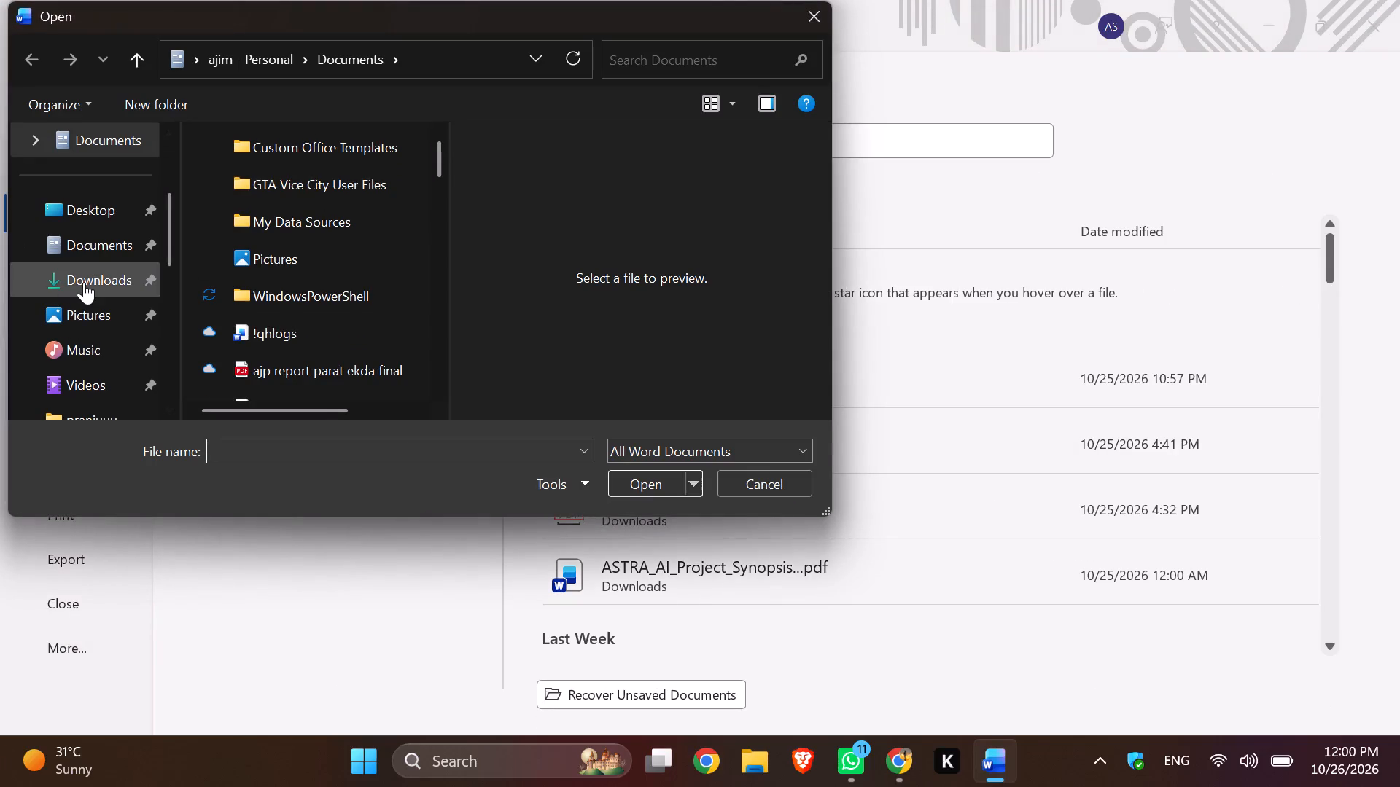
pyautogui.click(84, 282)
pyautogui.click(305, 173)
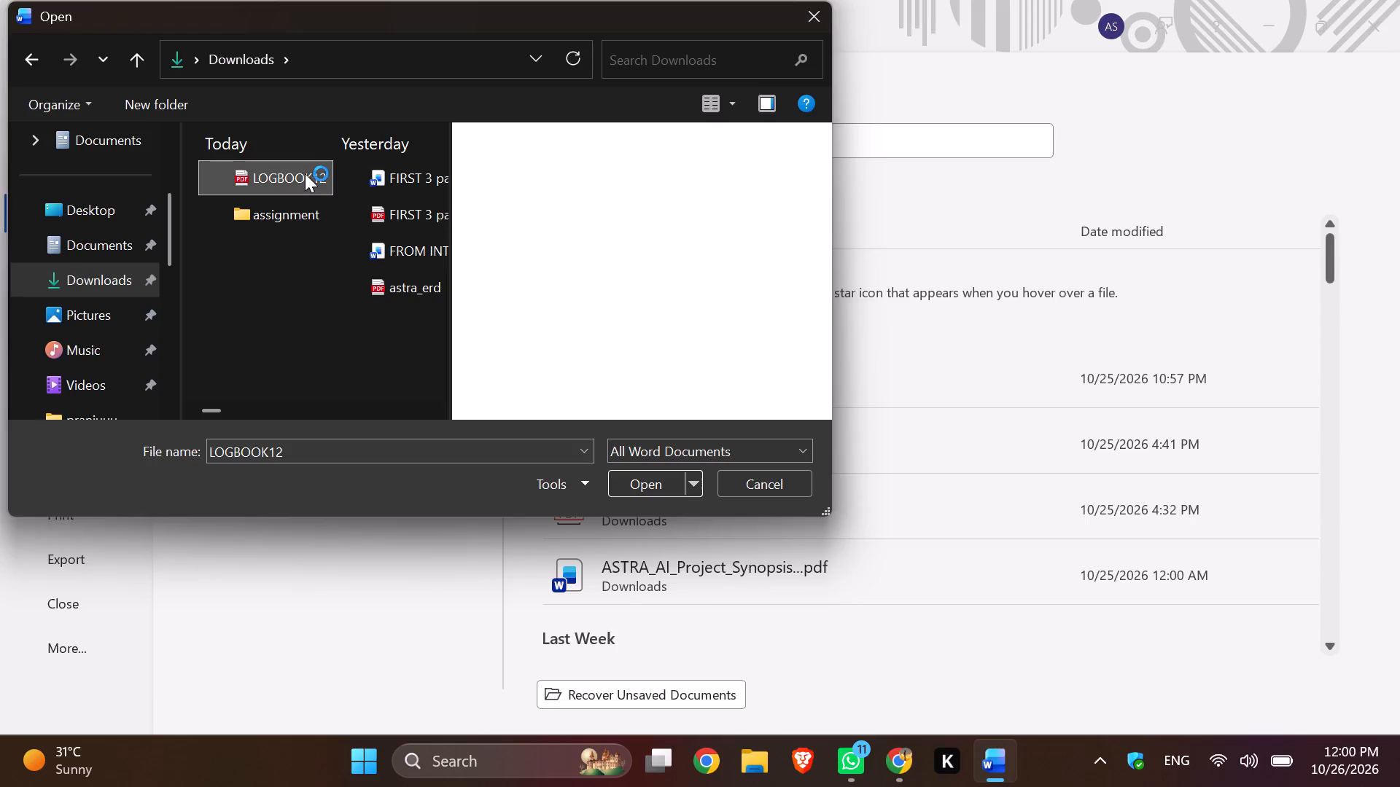
pyautogui.click(650, 487)
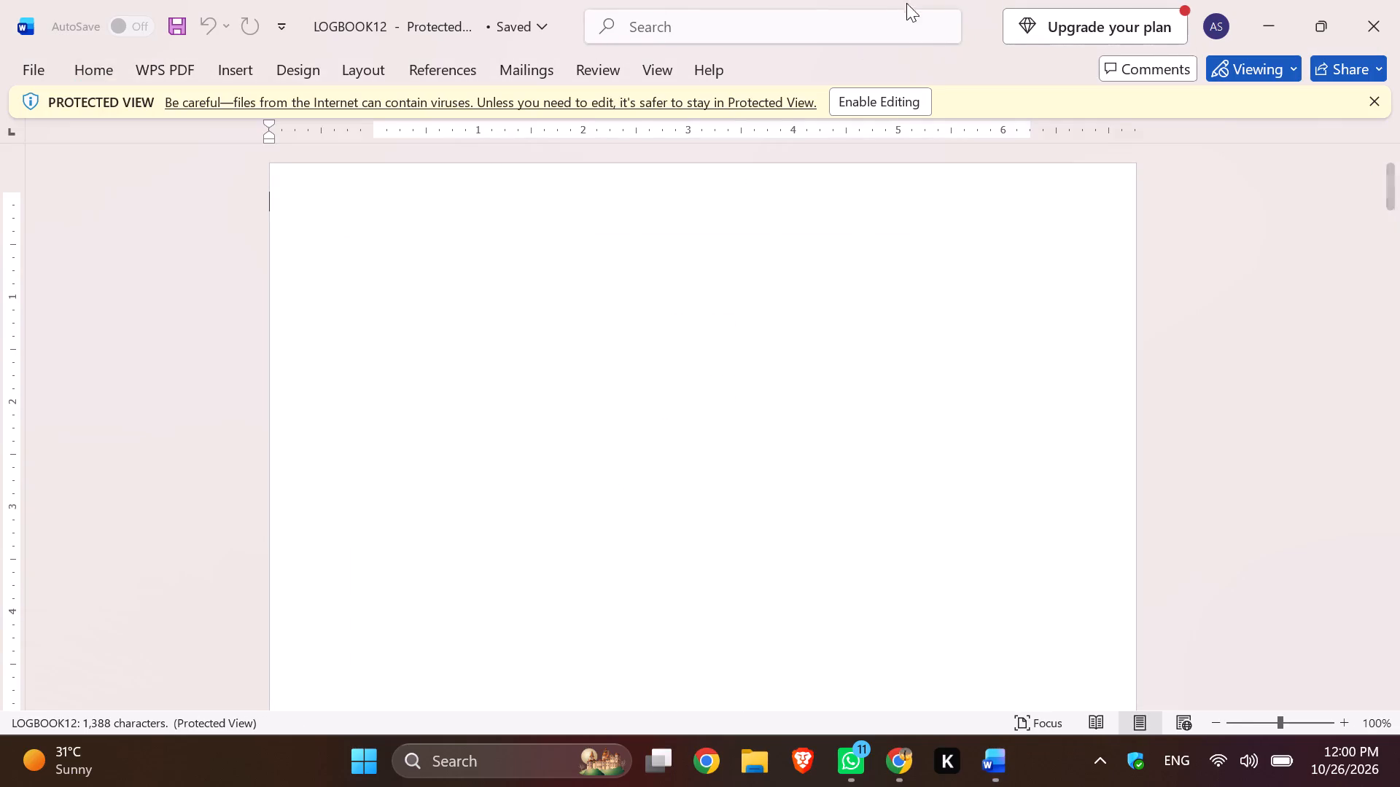
pyautogui.click(903, 94)
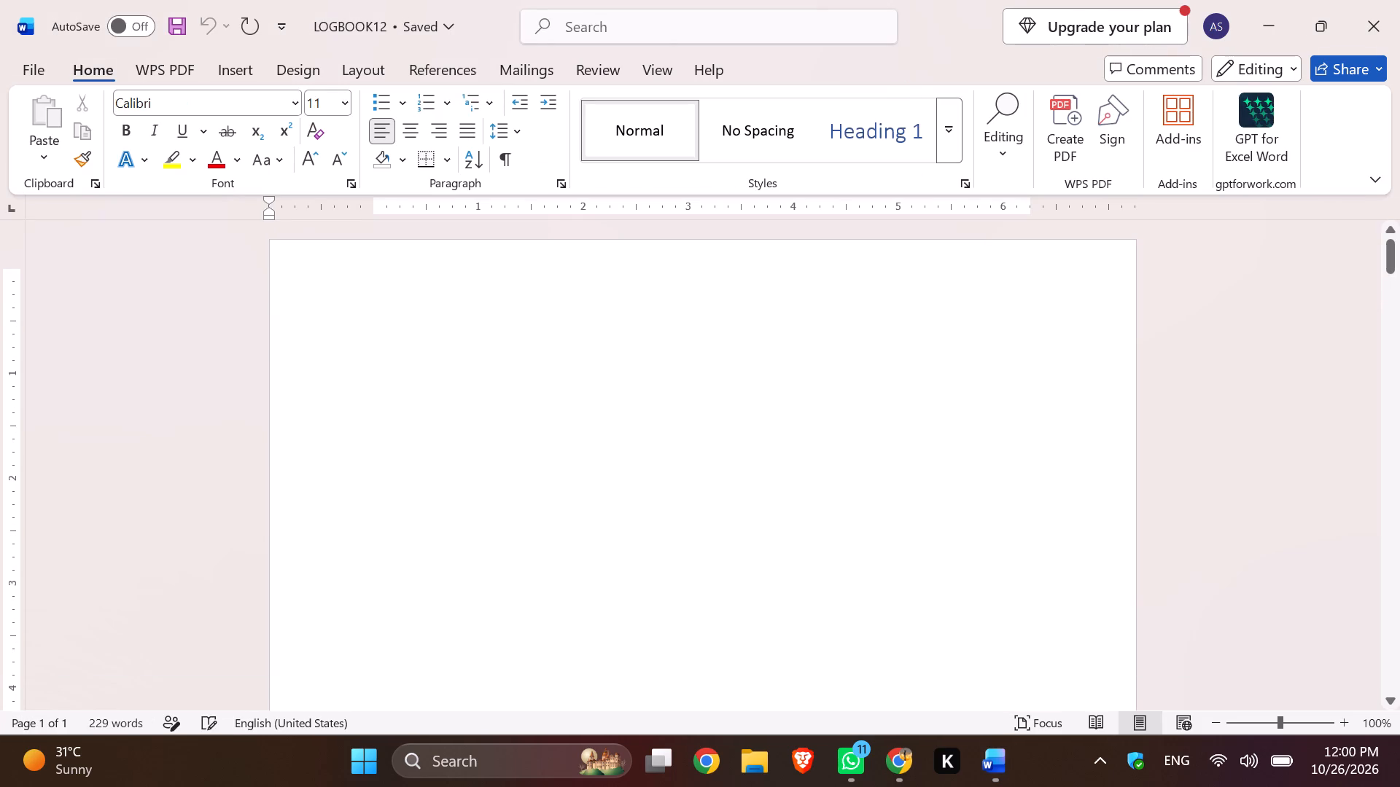
# Remove the blank page before the logbook's title page, undoing the extra deletion of the heading's first line.
pyautogui.scroll(-1, 984, 415)
pyautogui.scroll(7, 984, 415)
pyautogui.click(994, 689)
pyautogui.click(667, 424)
pyautogui.scroll(-10, 667, 424)
pyautogui.scroll(2, 667, 424)
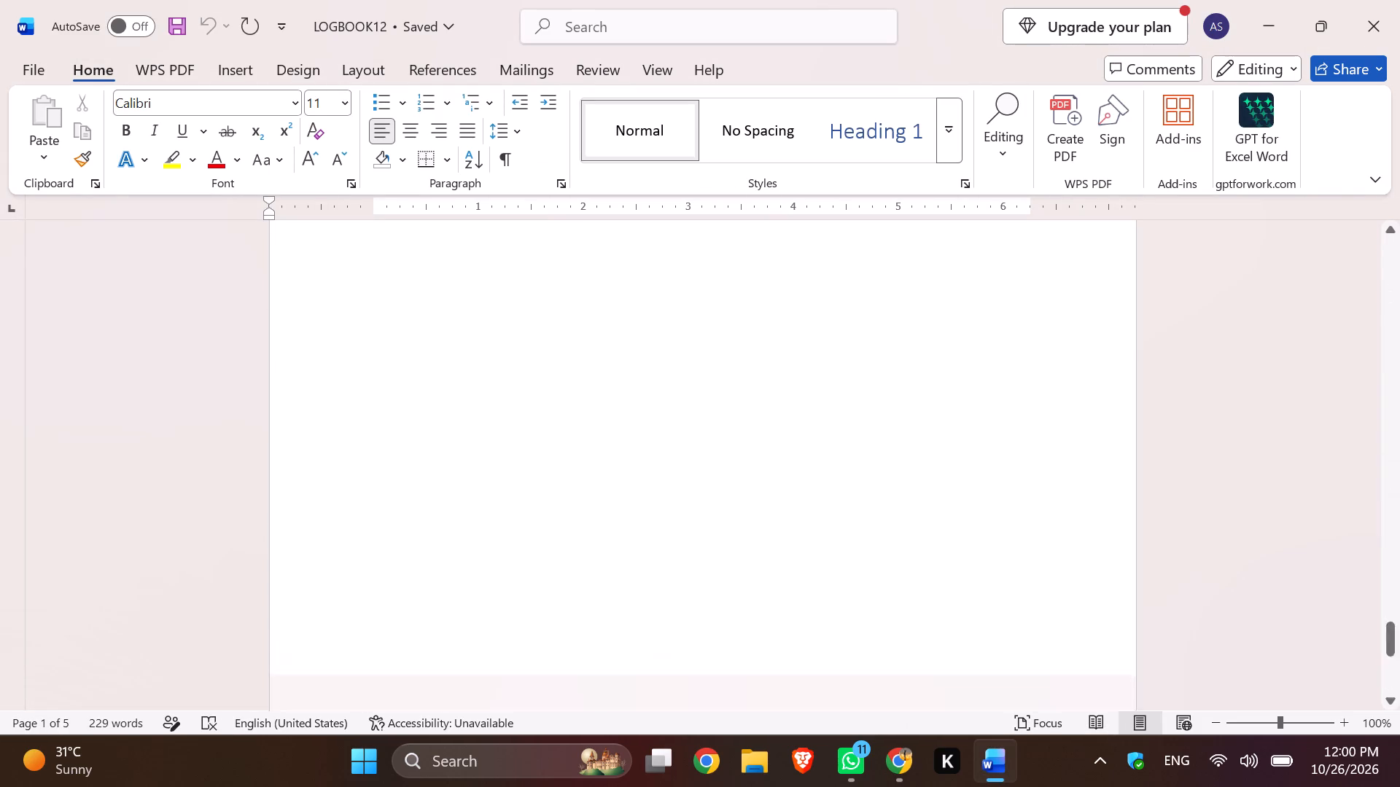
pyautogui.scroll(7, 667, 424)
pyautogui.scroll(-3, 672, 533)
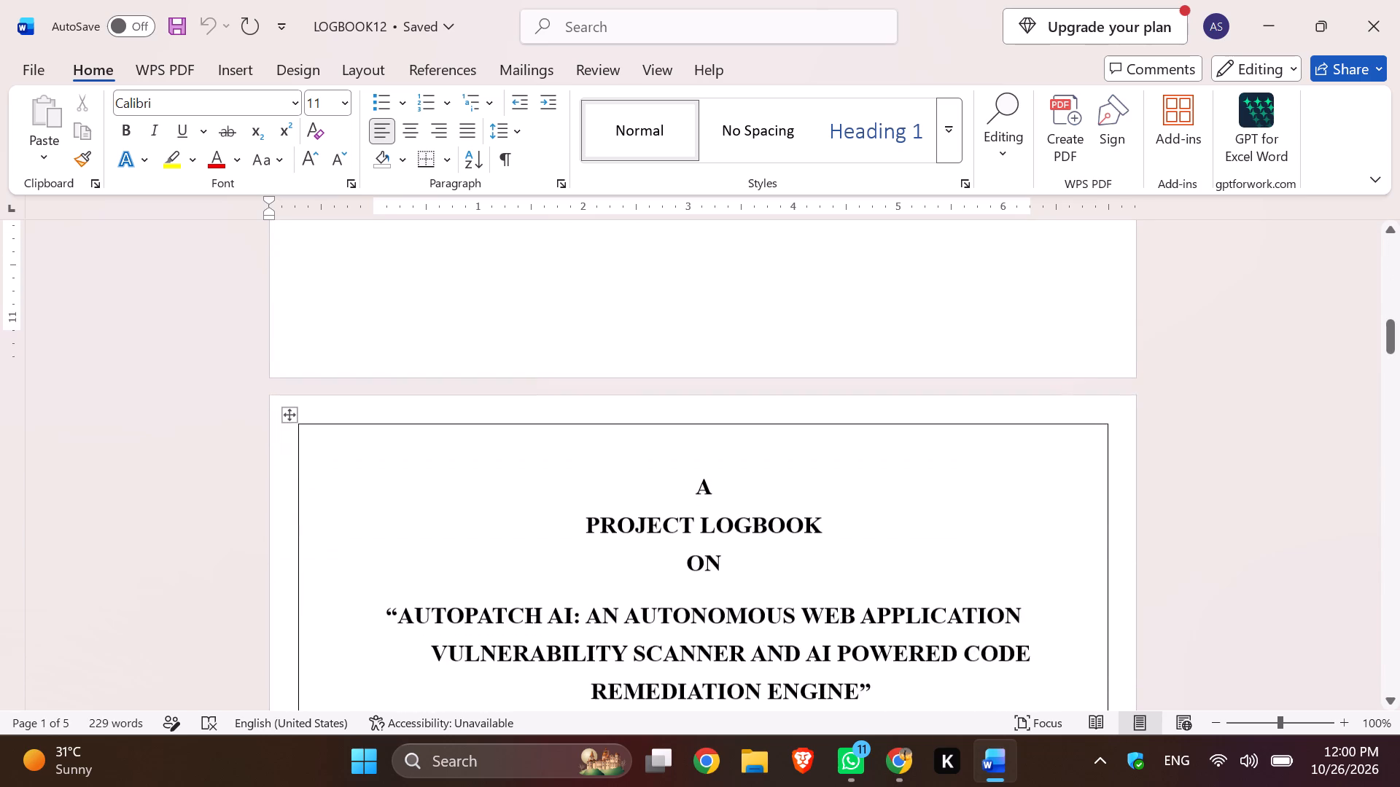
pyautogui.scroll(2, 672, 533)
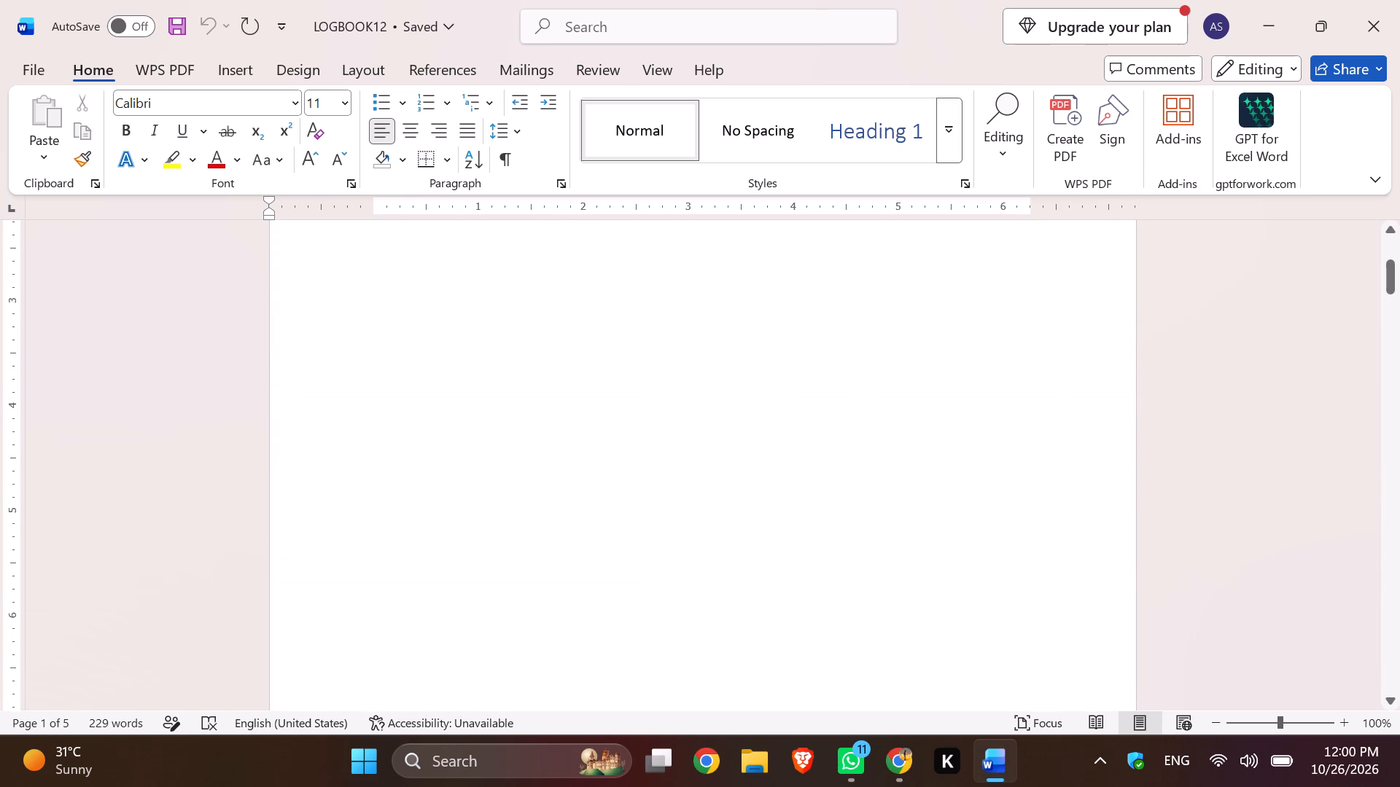
pyautogui.hotkey('ctrl', 'Delete')
pyautogui.hotkey('ctrl', 'Delete')
pyautogui.scroll(1, 672, 533)
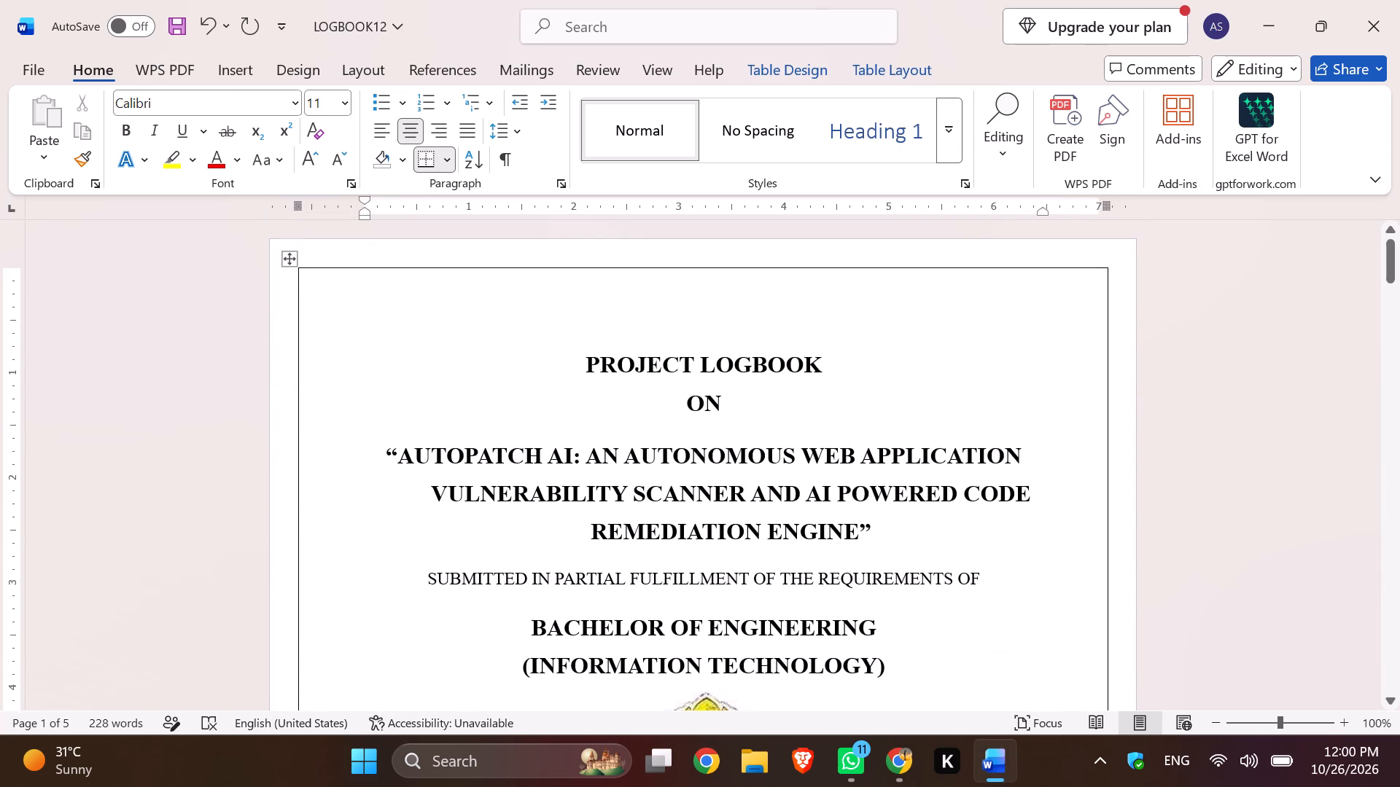
pyautogui.hotkey('ctrl', 'z')
# Replace the first two student entries under BY on the title page with the new members' names and ID numbers.
pyautogui.scroll(-2, 683, 665)
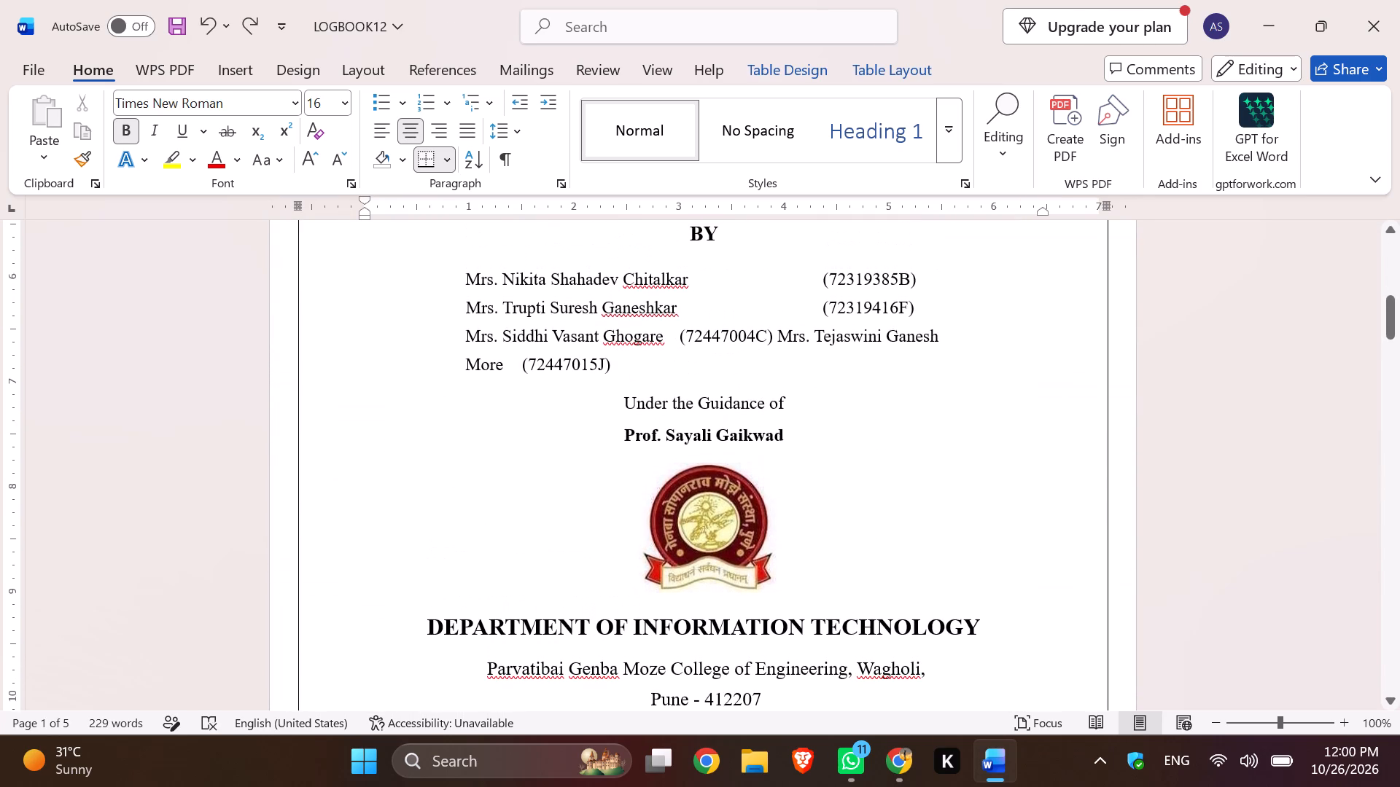
pyautogui.moveTo(687, 278); pyautogui.dragTo(516, 272)
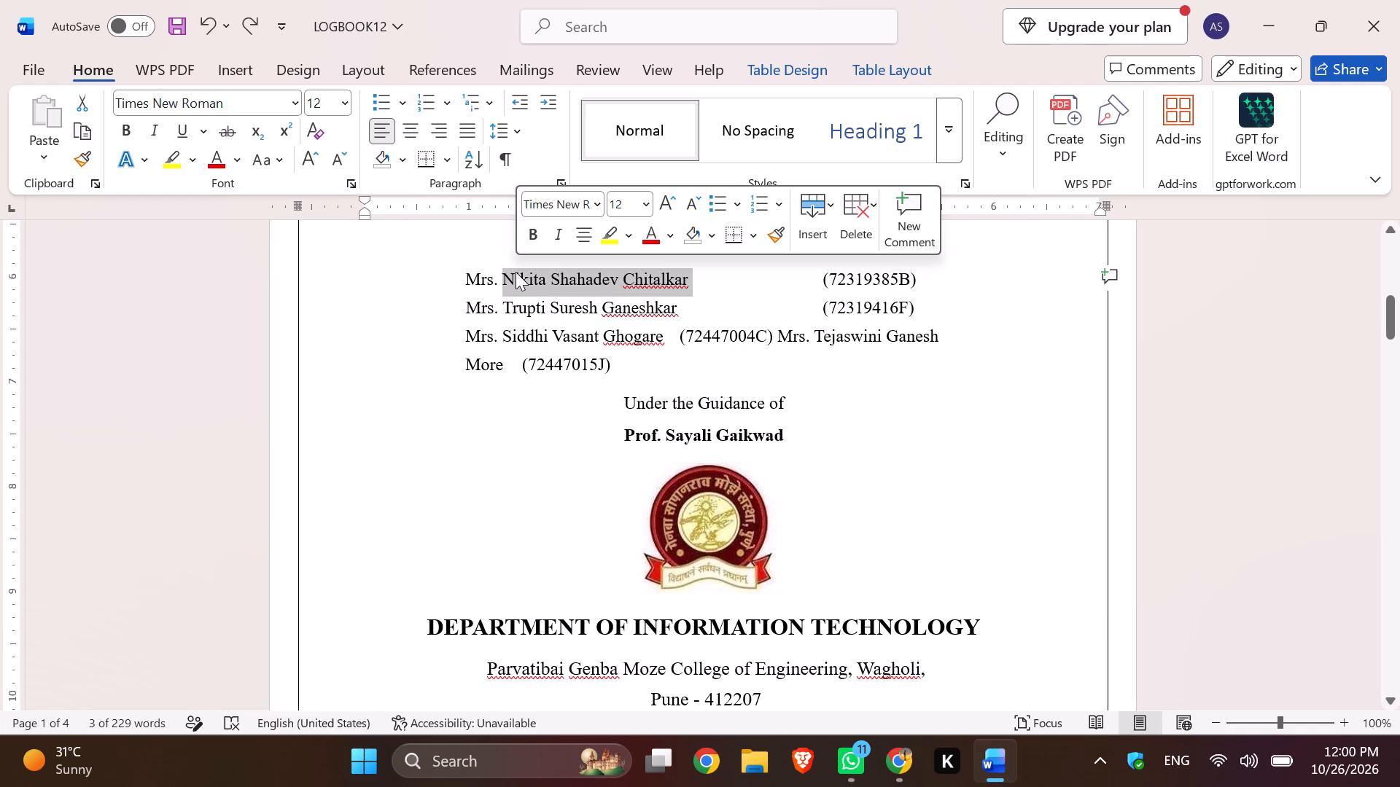
# Replace the first student's name under BY with the title Mr. and the new member's capitalised first name and surname.
pyautogui.press('BackSpace')
pyautogui.press('BackSpace')
pyautogui.press('BackSpace')
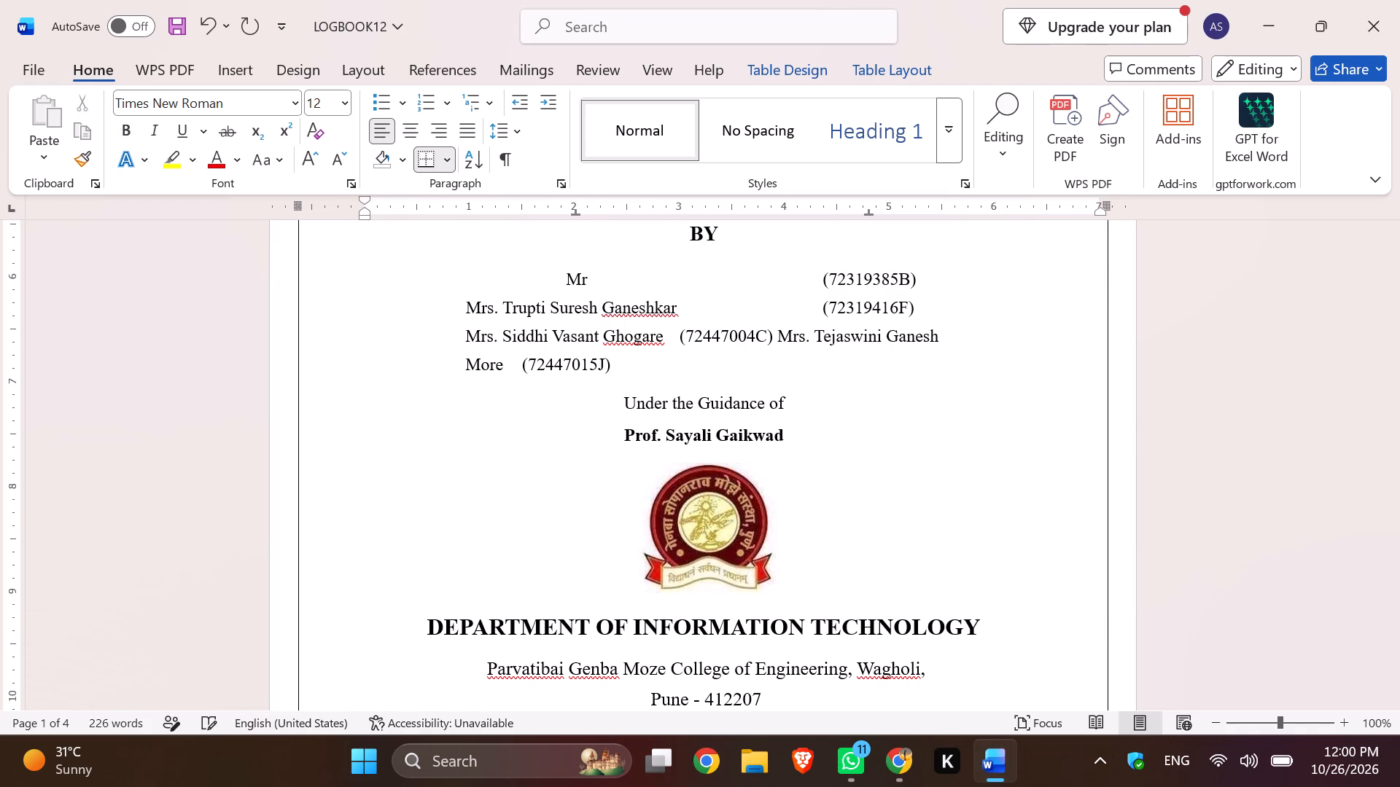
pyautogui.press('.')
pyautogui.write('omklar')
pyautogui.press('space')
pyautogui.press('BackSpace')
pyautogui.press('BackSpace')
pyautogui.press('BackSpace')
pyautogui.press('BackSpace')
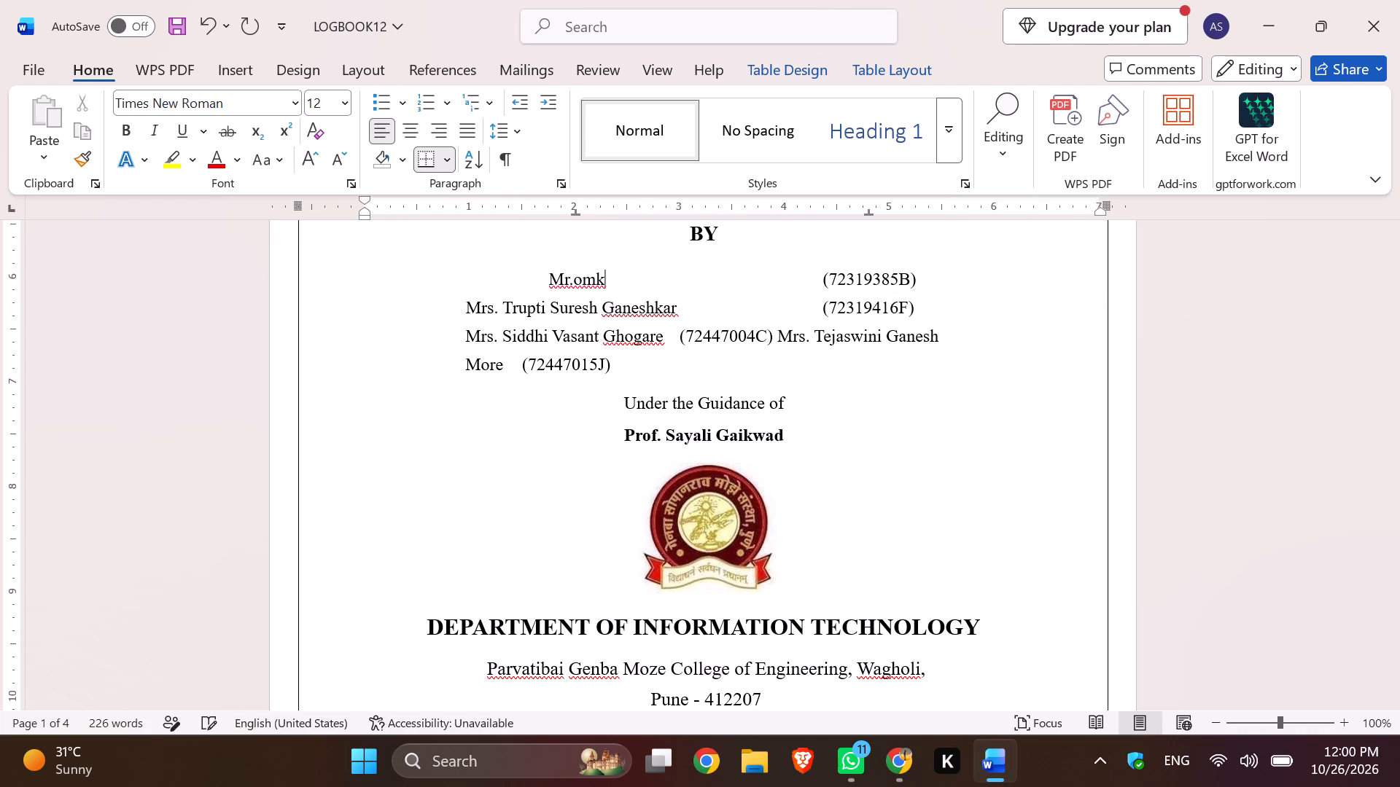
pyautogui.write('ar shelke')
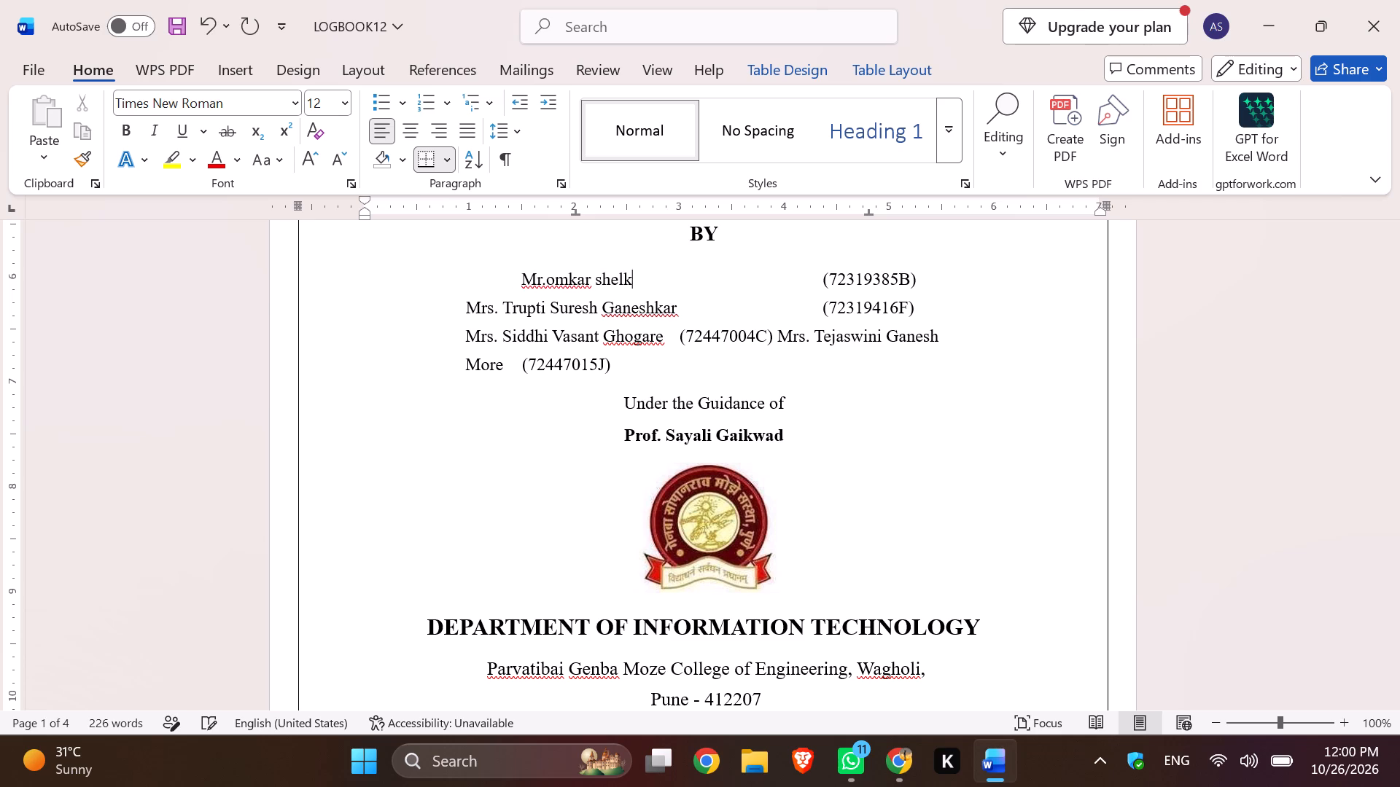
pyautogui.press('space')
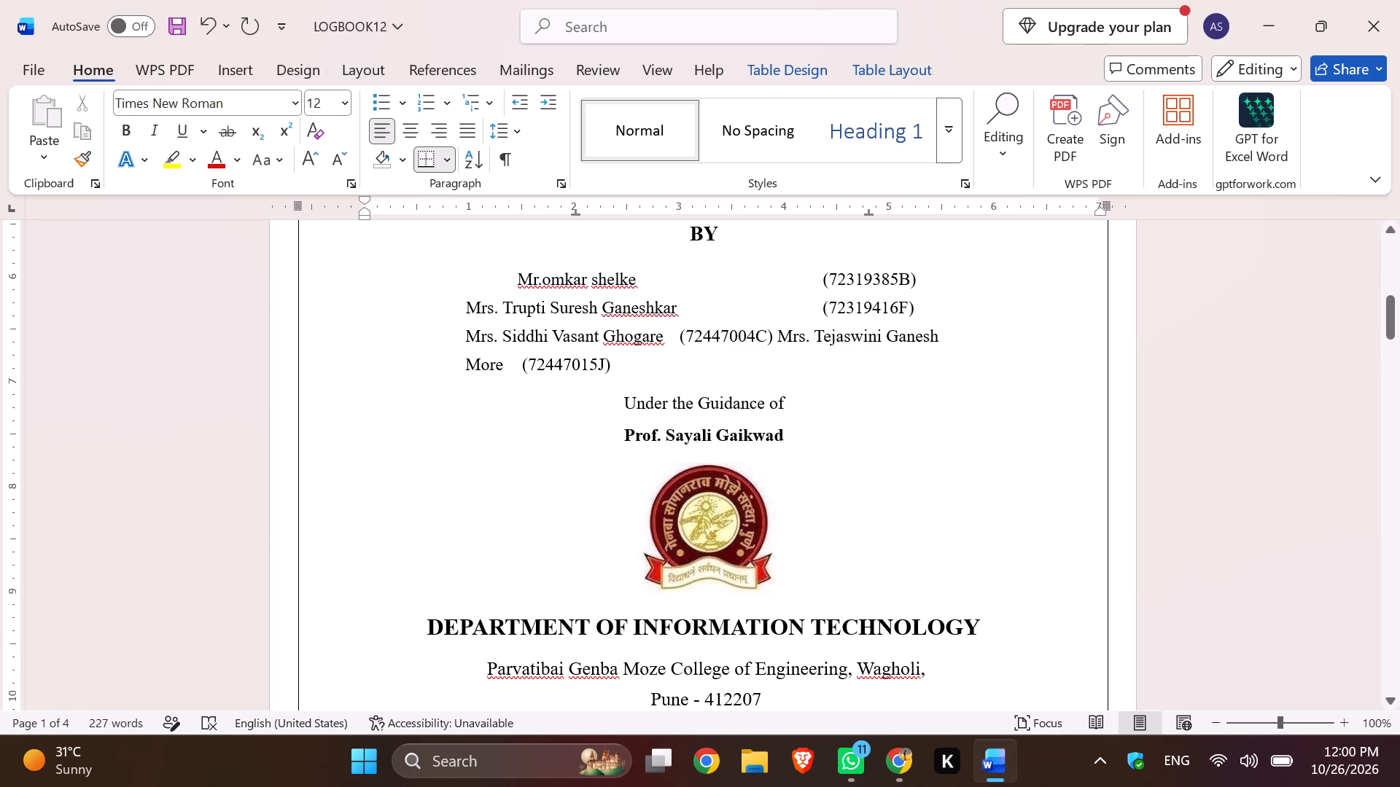
pyautogui.click(552, 282)
pyautogui.press('BackSpace')
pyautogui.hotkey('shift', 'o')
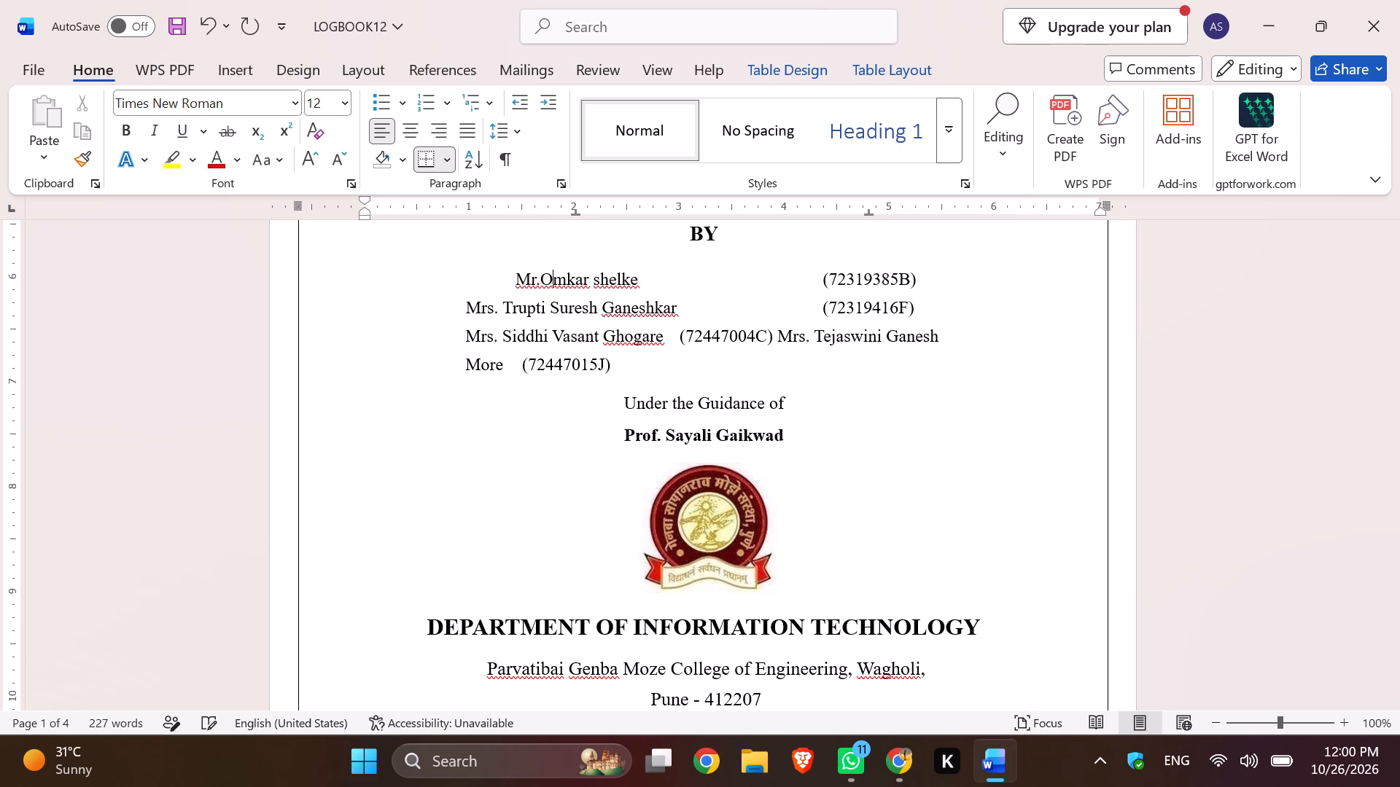
pyautogui.click(599, 283)
pyautogui.press('BackSpace')
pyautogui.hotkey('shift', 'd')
pyautogui.hotkey('shift', 'BackSpace')
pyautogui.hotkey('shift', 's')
# Replace the first student's ID number with the new member's ID number, including its final letter.
pyautogui.click(845, 276)
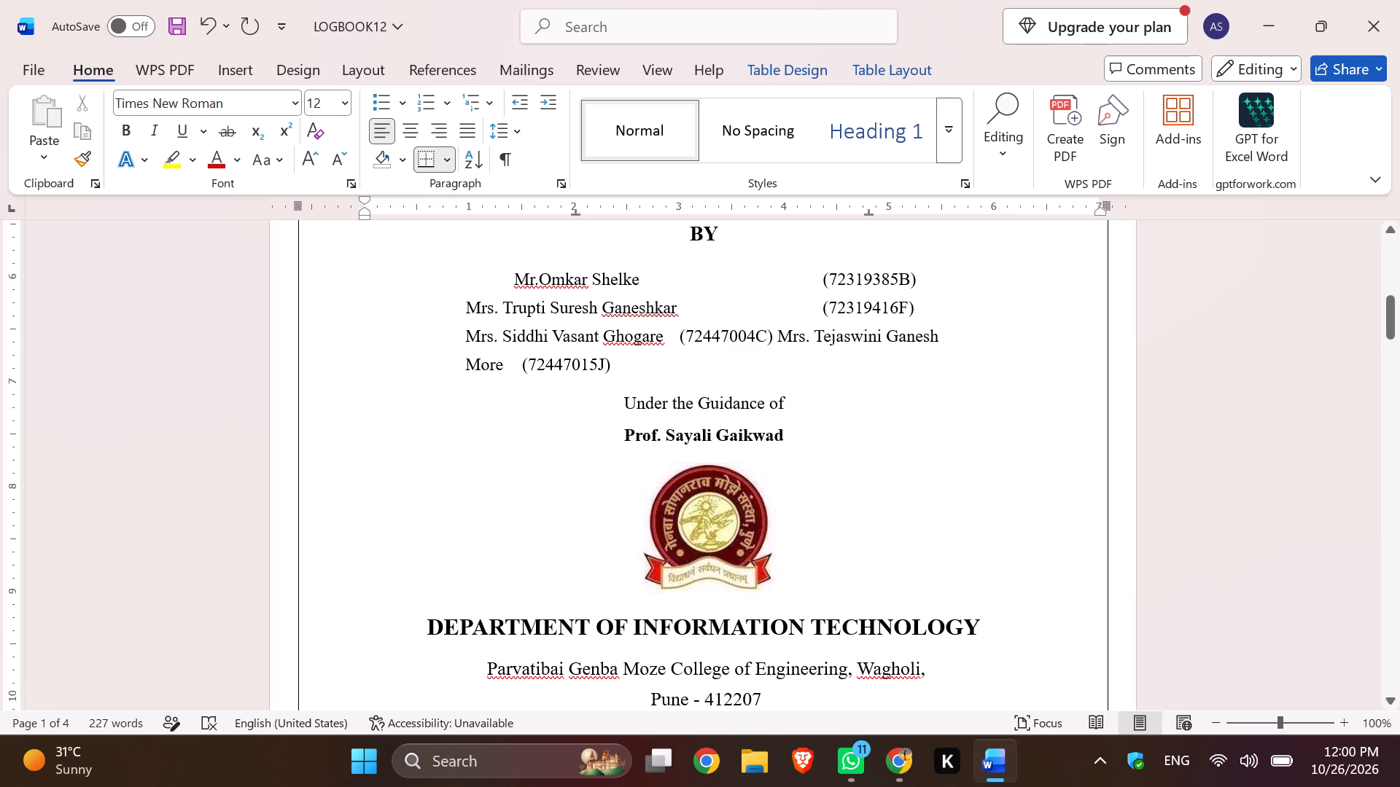
pyautogui.click(538, 274)
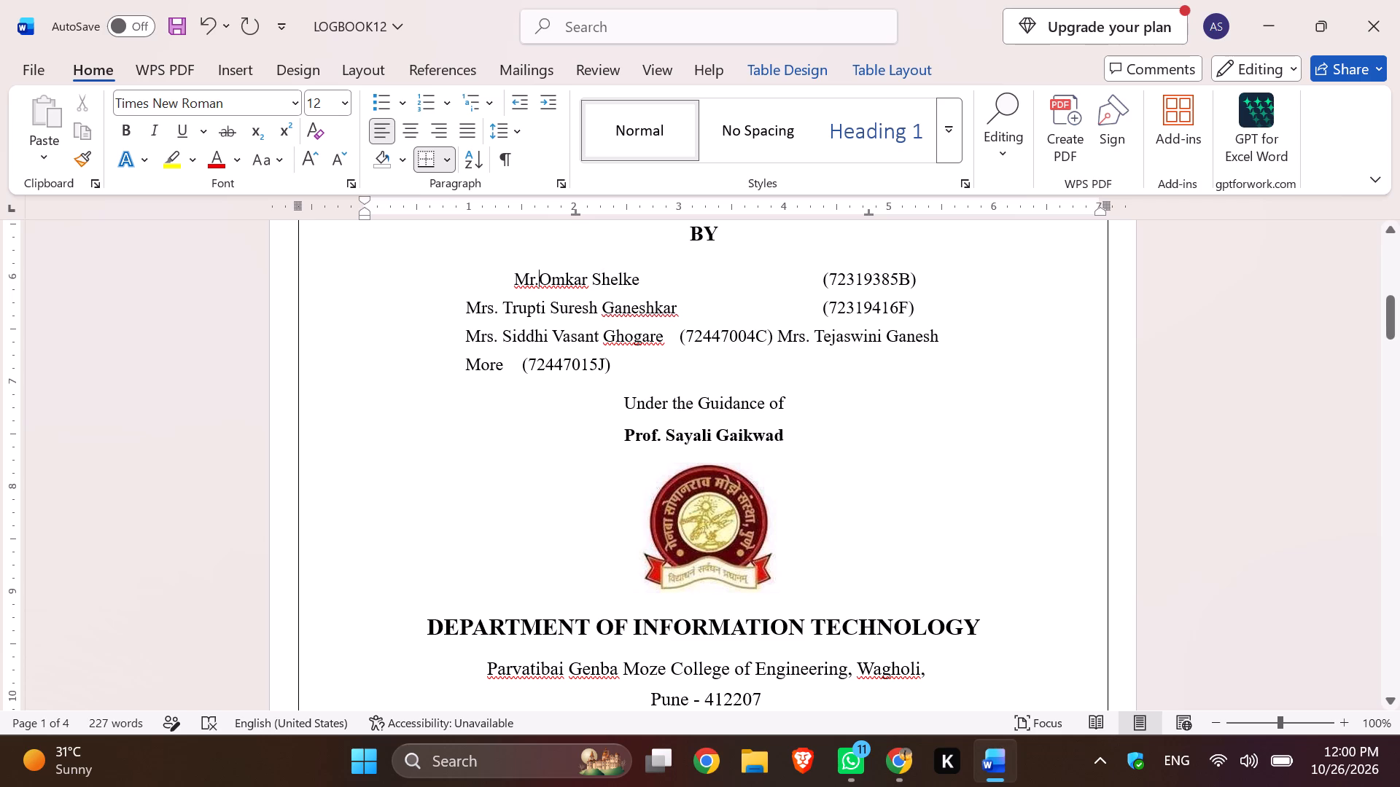
pyautogui.click(887, 279)
pyautogui.click(898, 281)
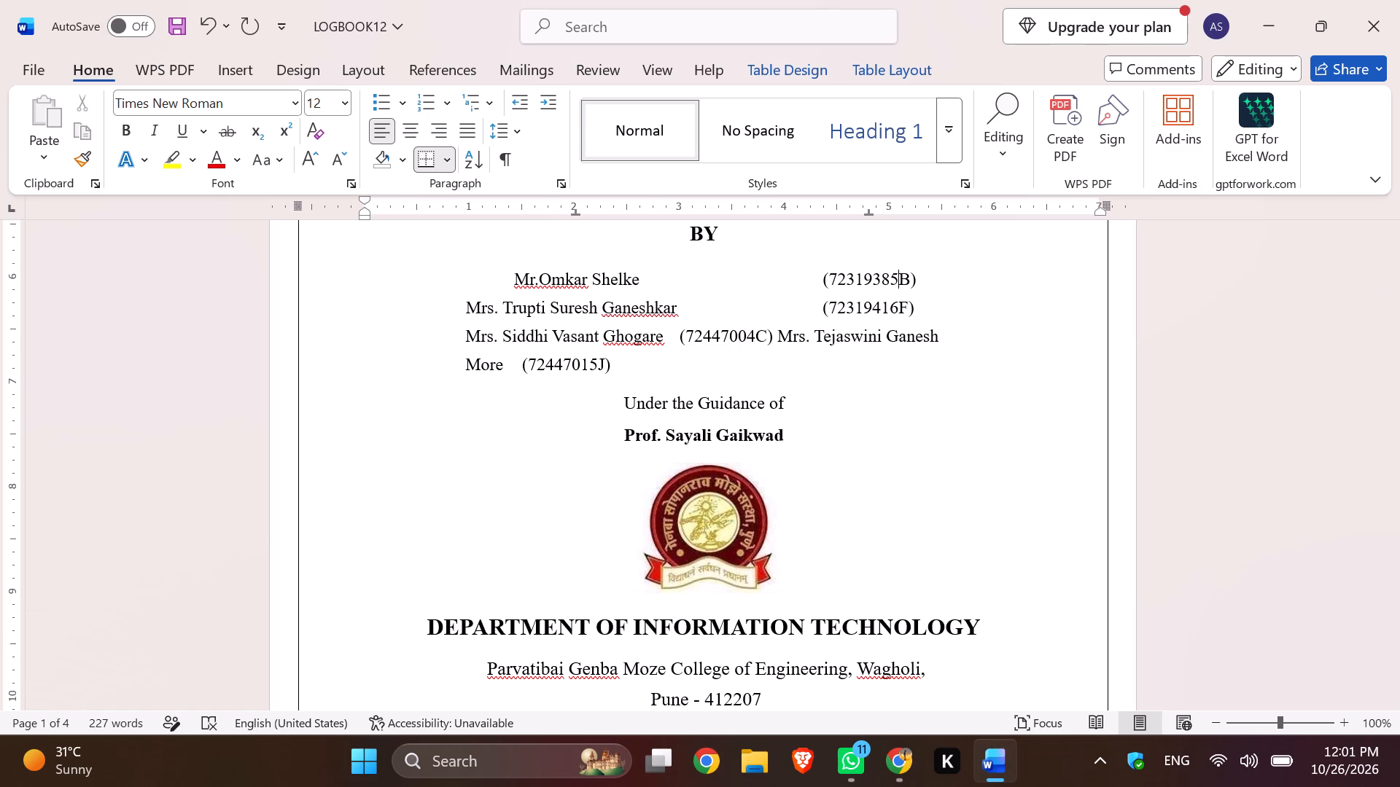
pyautogui.press('BackSpace')
pyautogui.press('BackSpace')
pyautogui.press('BackSpace')
pyautogui.press('BackSpace')
pyautogui.press('BackSpace')
pyautogui.press('BackSpace')
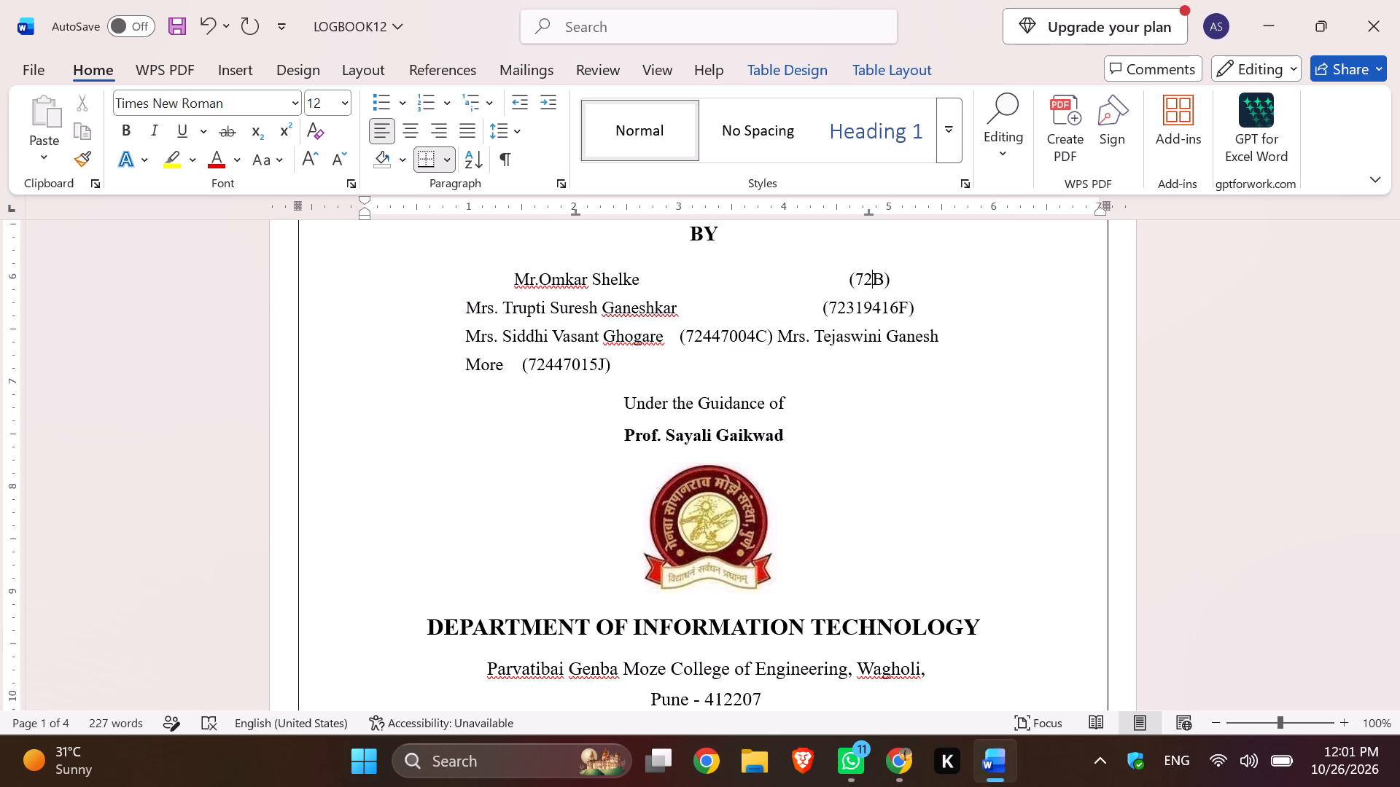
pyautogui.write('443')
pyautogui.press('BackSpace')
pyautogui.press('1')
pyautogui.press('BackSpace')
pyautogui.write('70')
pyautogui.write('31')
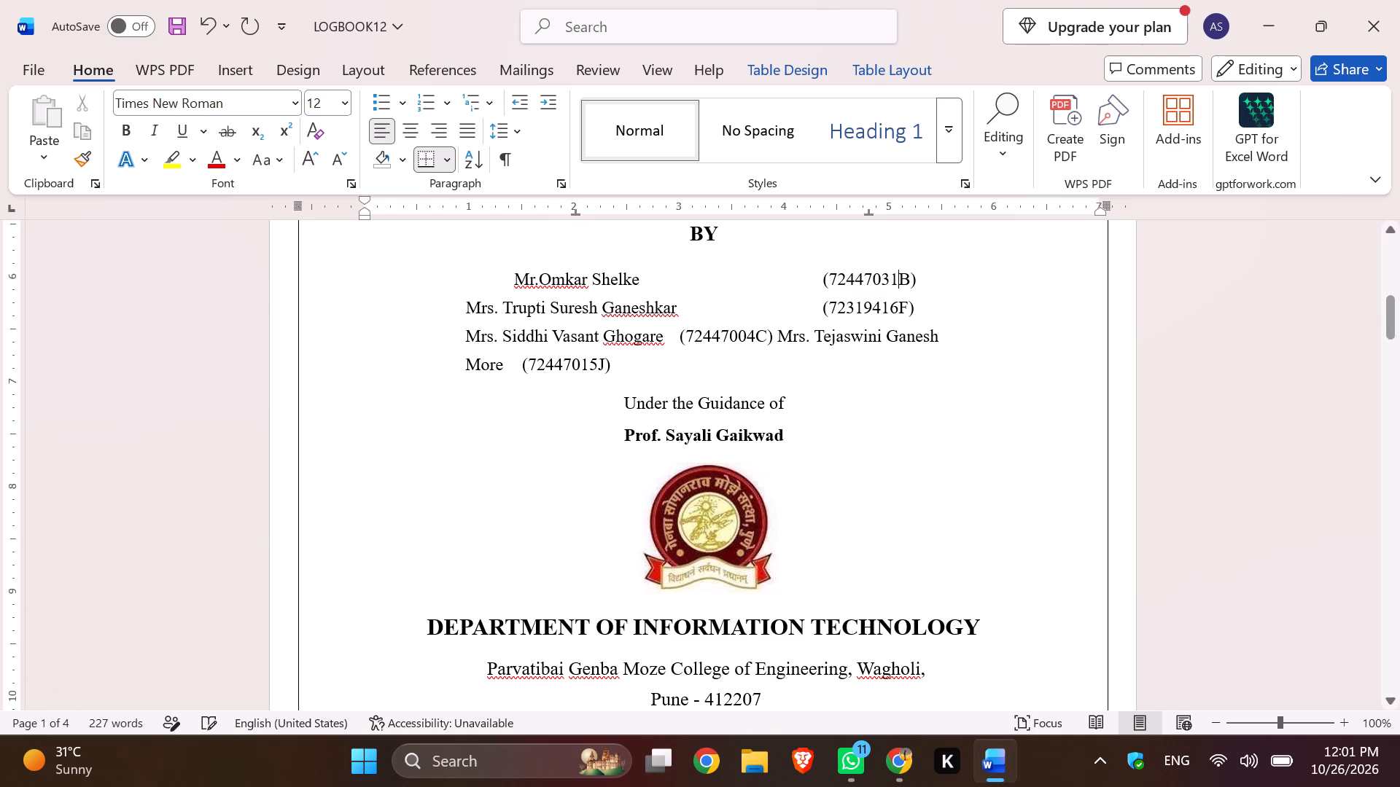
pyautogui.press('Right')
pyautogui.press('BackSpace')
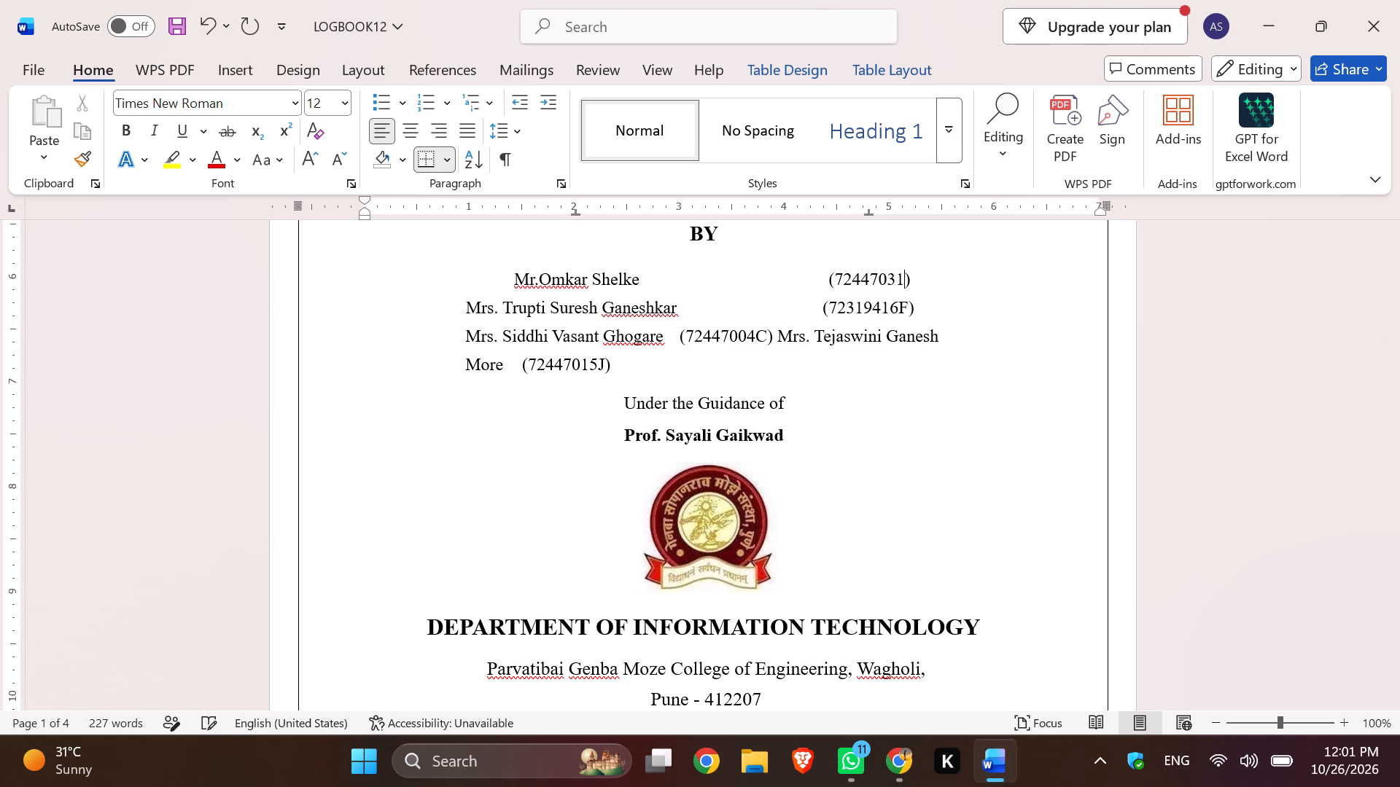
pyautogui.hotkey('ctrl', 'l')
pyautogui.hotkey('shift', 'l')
# Replace the second student's title and name with Mr. and the new member's name, spacing both Mr. titles from the names.
pyautogui.click(910, 305)
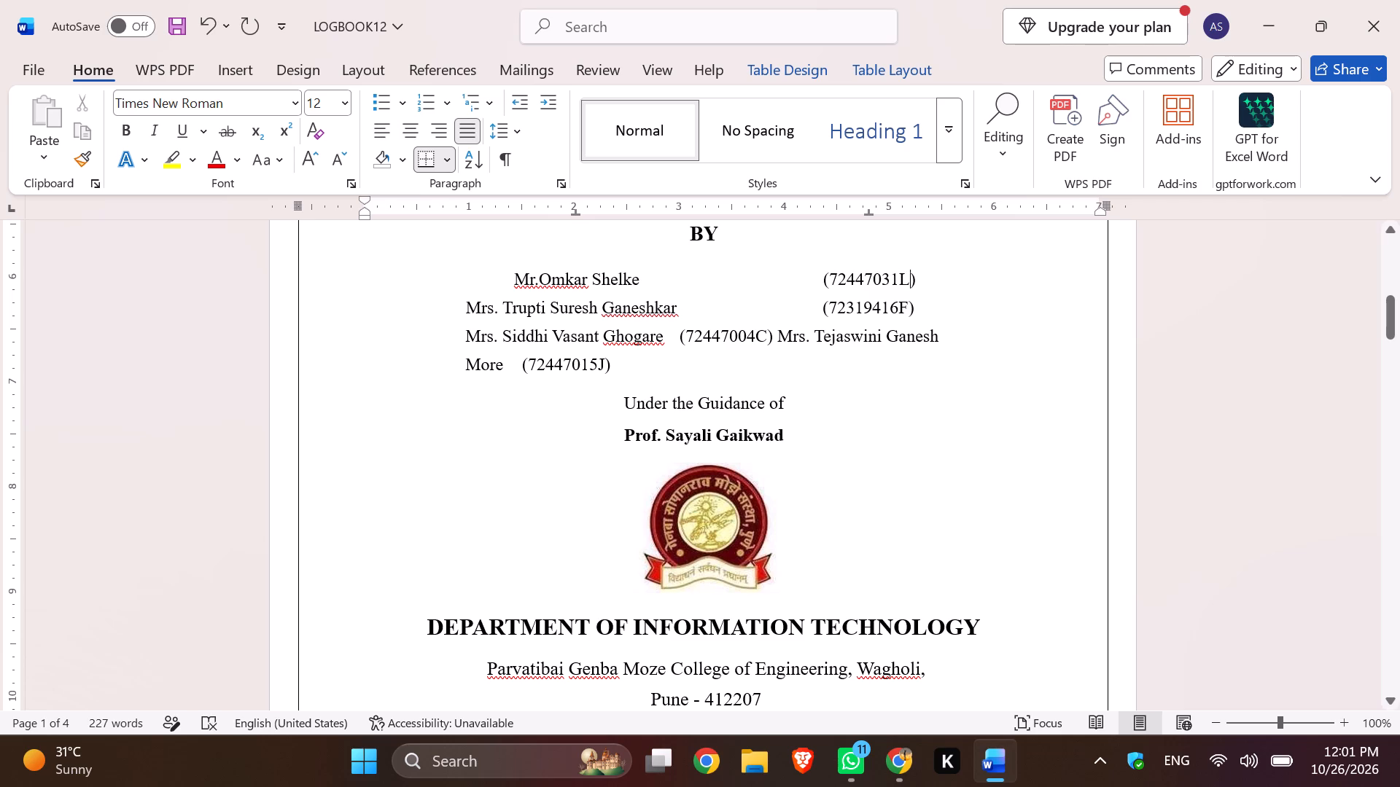
pyautogui.moveTo(674, 309); pyautogui.dragTo(494, 311)
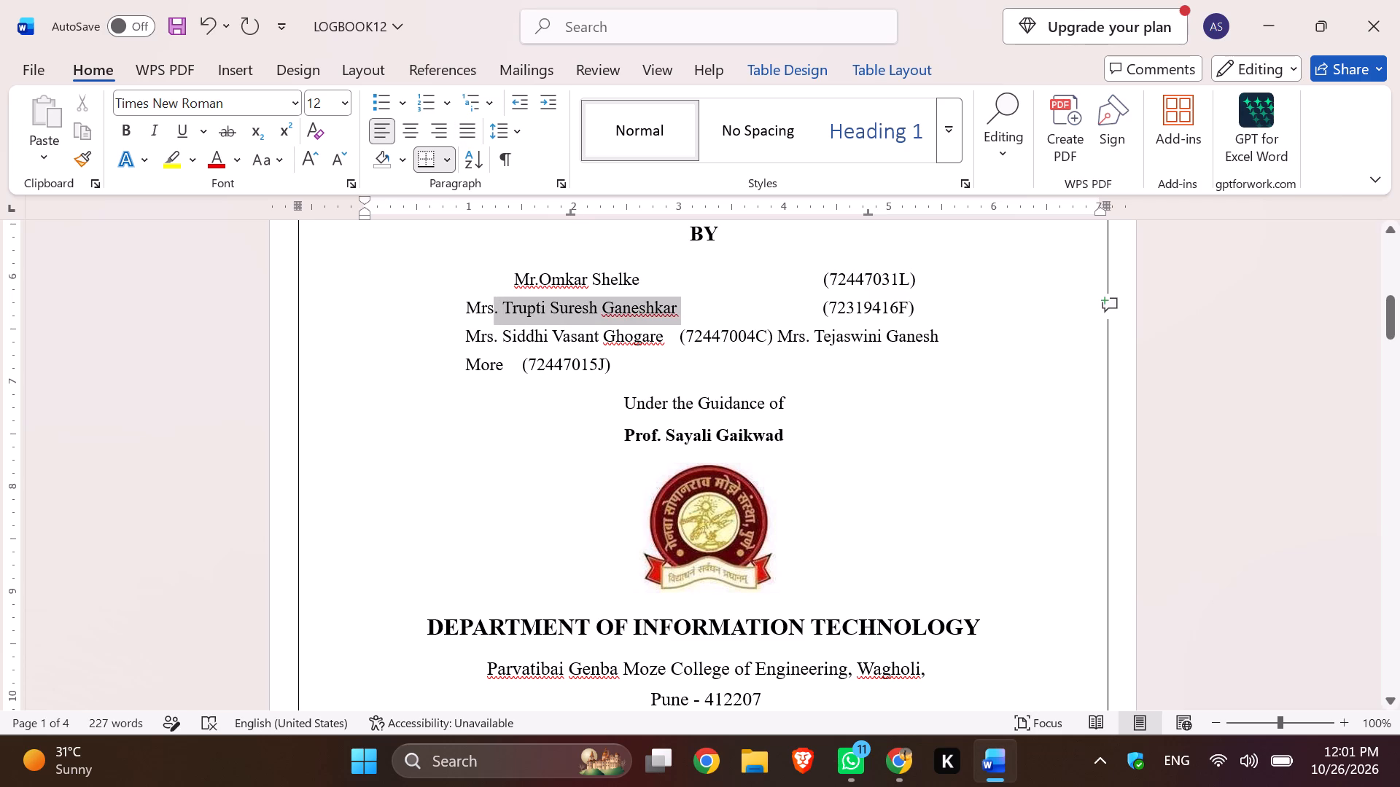
pyautogui.moveTo(494, 311); pyautogui.dragTo(490, 310)
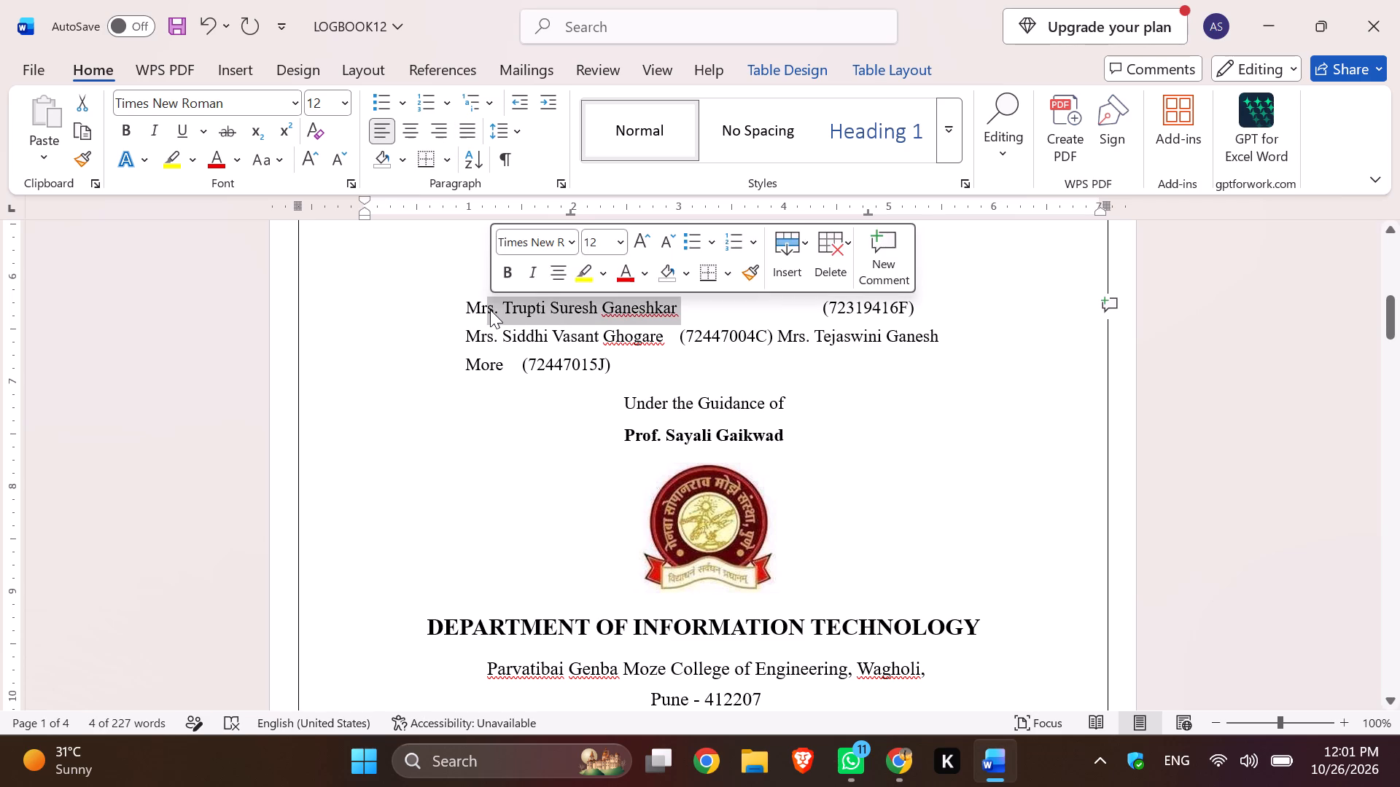
pyautogui.press('BackSpace')
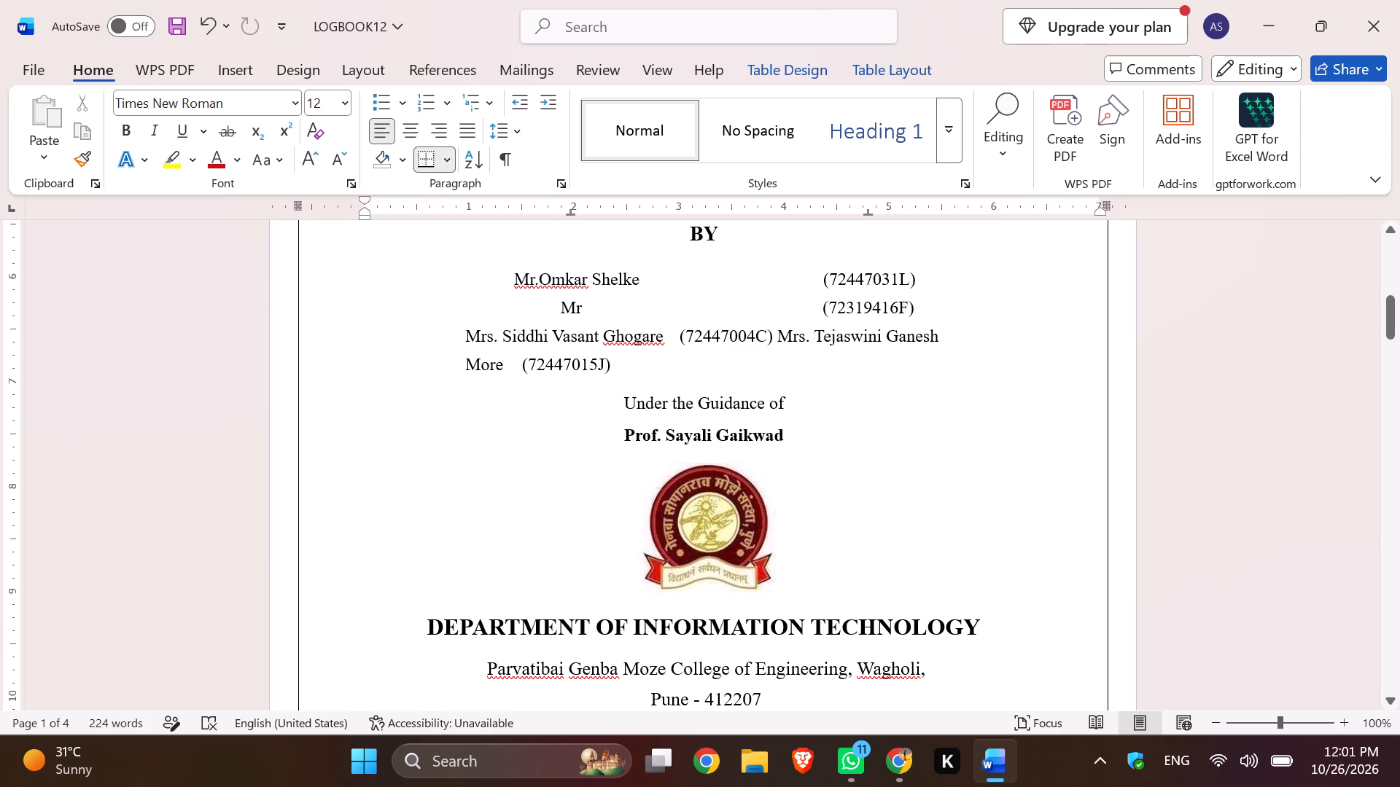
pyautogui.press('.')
pyautogui.click(540, 281)
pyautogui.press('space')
pyautogui.click(587, 308)
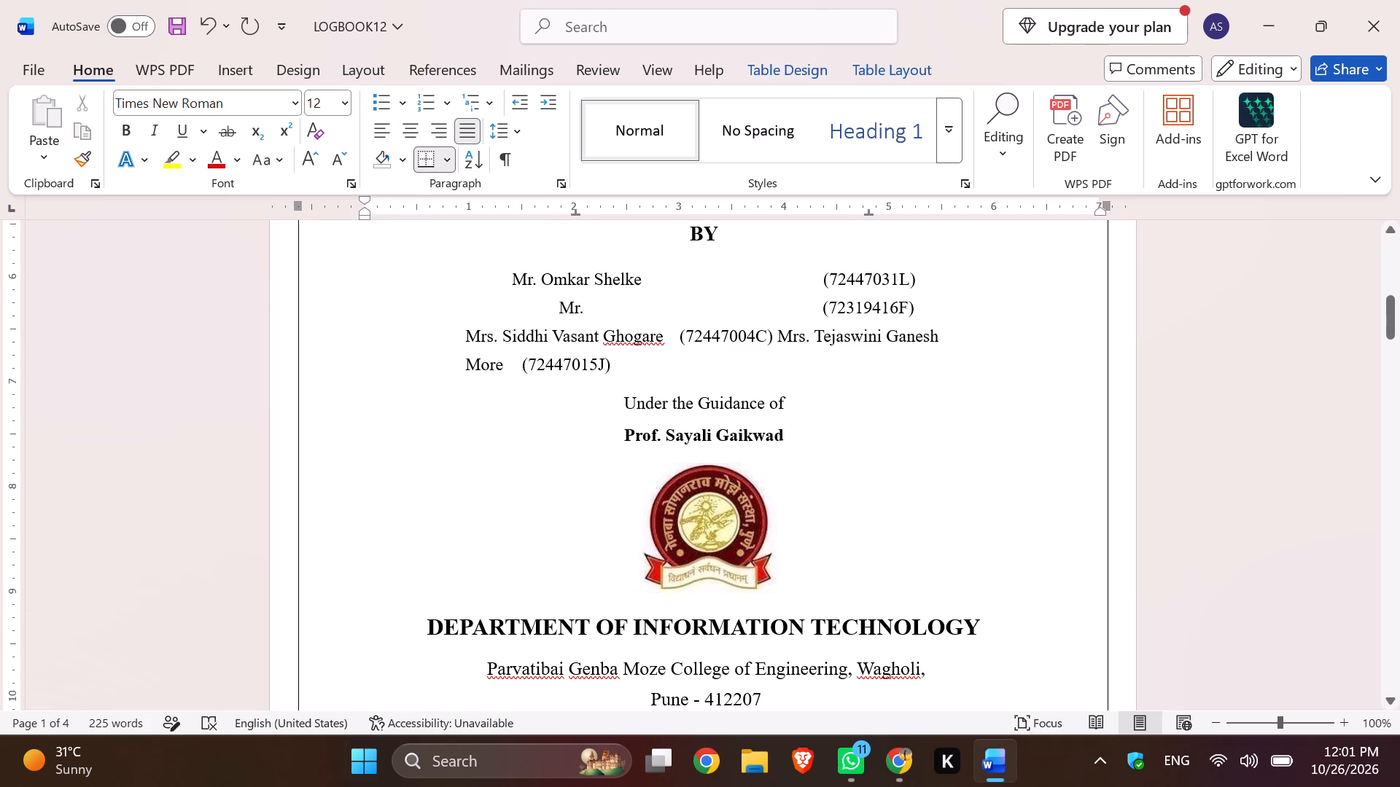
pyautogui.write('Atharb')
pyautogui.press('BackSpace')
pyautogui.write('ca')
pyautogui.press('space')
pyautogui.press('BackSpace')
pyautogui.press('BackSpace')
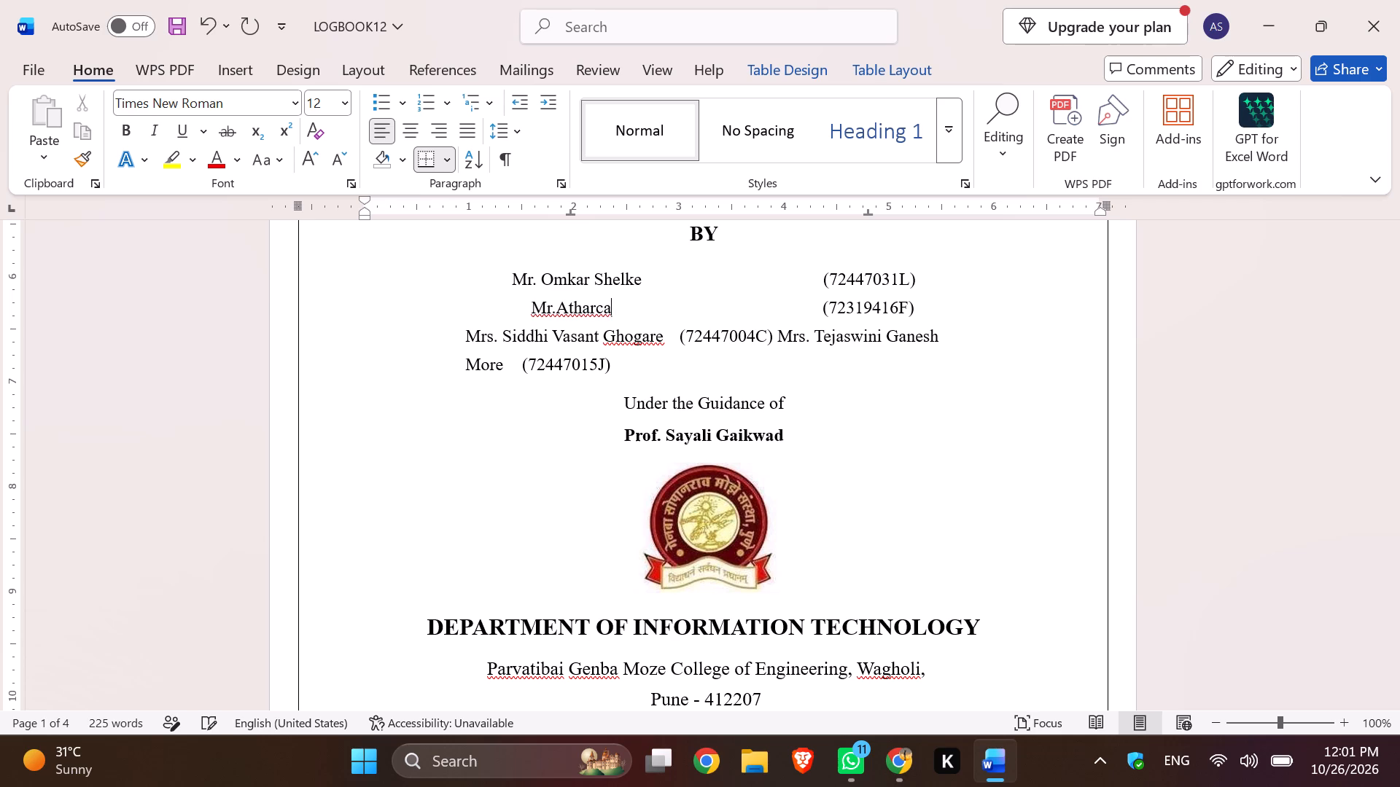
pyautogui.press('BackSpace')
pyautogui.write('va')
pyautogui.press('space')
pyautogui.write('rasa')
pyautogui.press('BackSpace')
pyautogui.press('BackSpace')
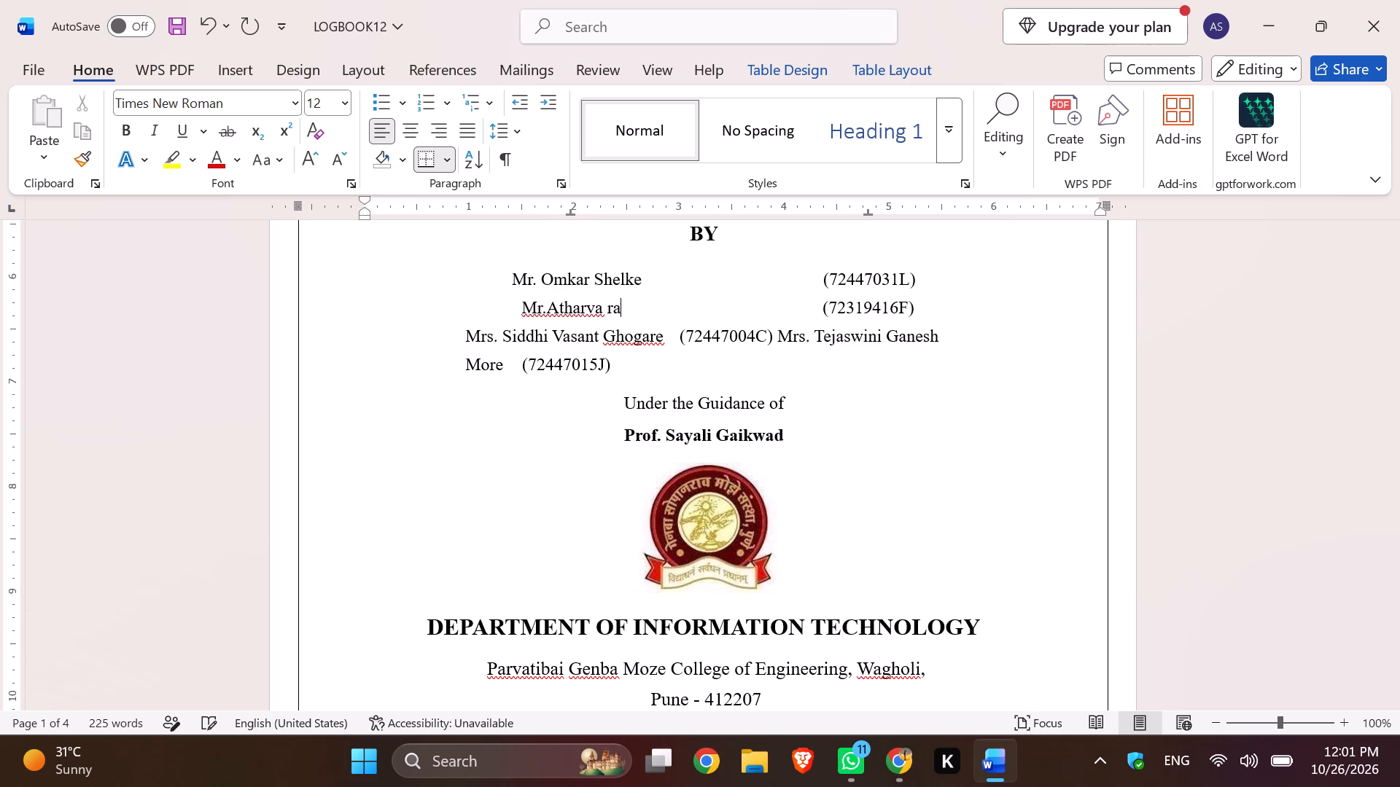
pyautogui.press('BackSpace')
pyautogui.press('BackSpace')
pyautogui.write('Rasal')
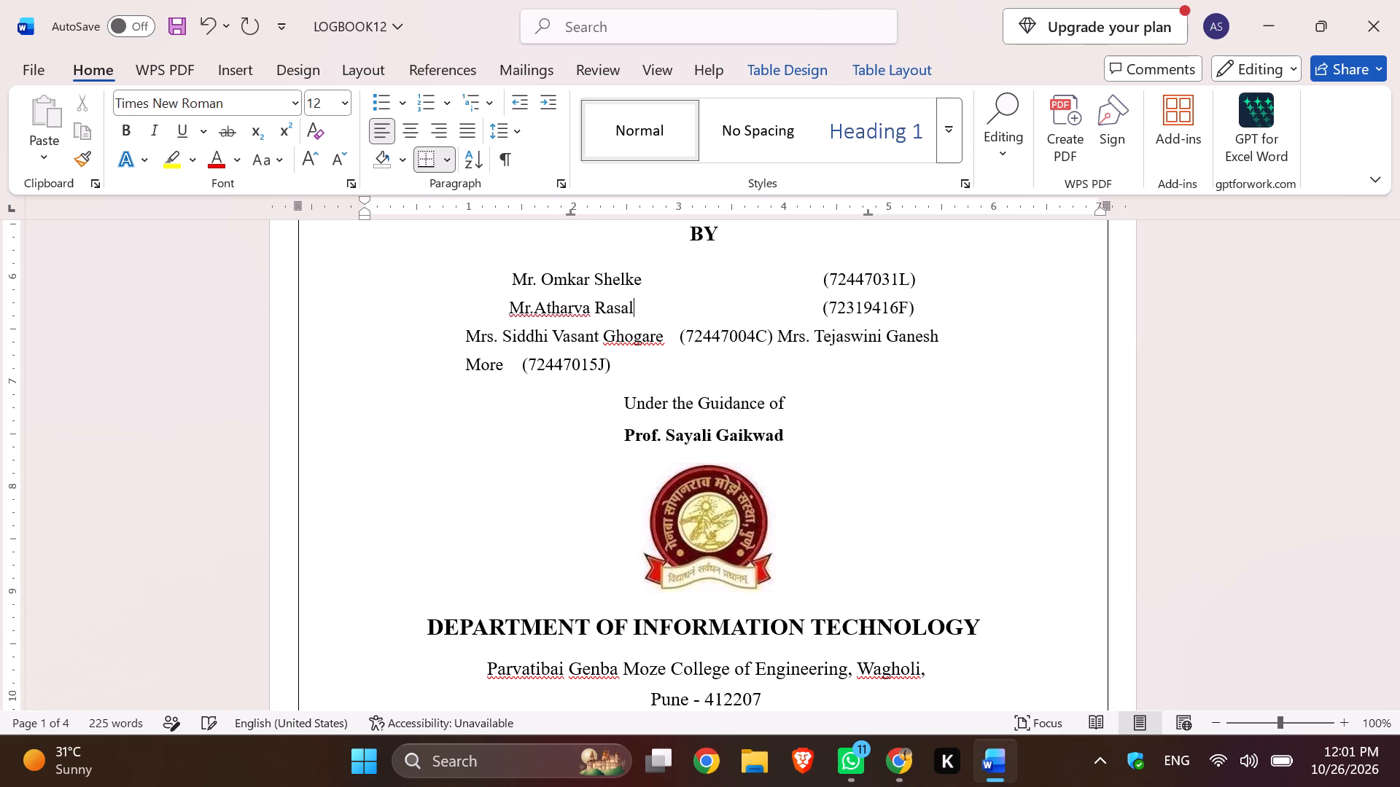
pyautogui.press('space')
pyautogui.doubleClick(532, 312)
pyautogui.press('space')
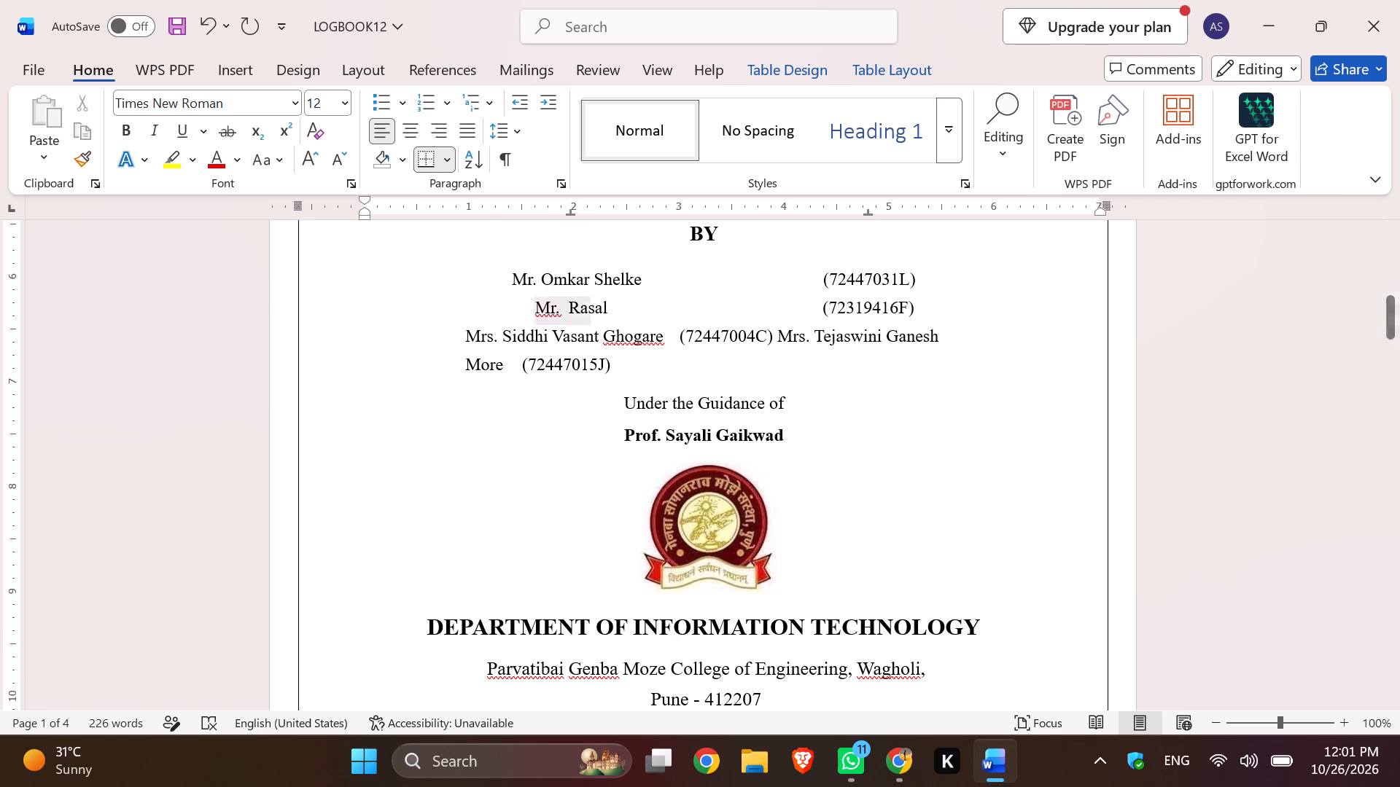
pyautogui.hotkey('ctrl', 'z')
pyautogui.click(542, 309)
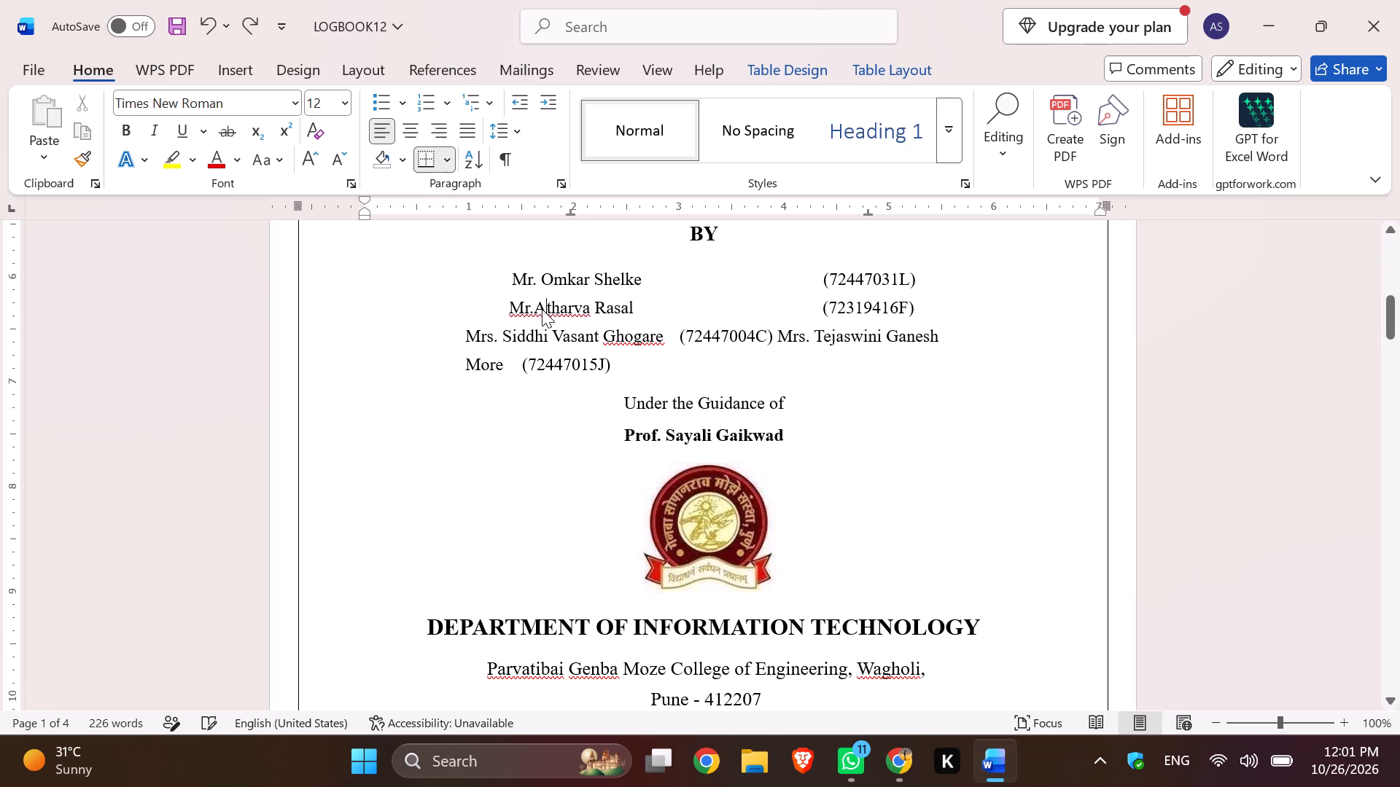
pyautogui.click(534, 309)
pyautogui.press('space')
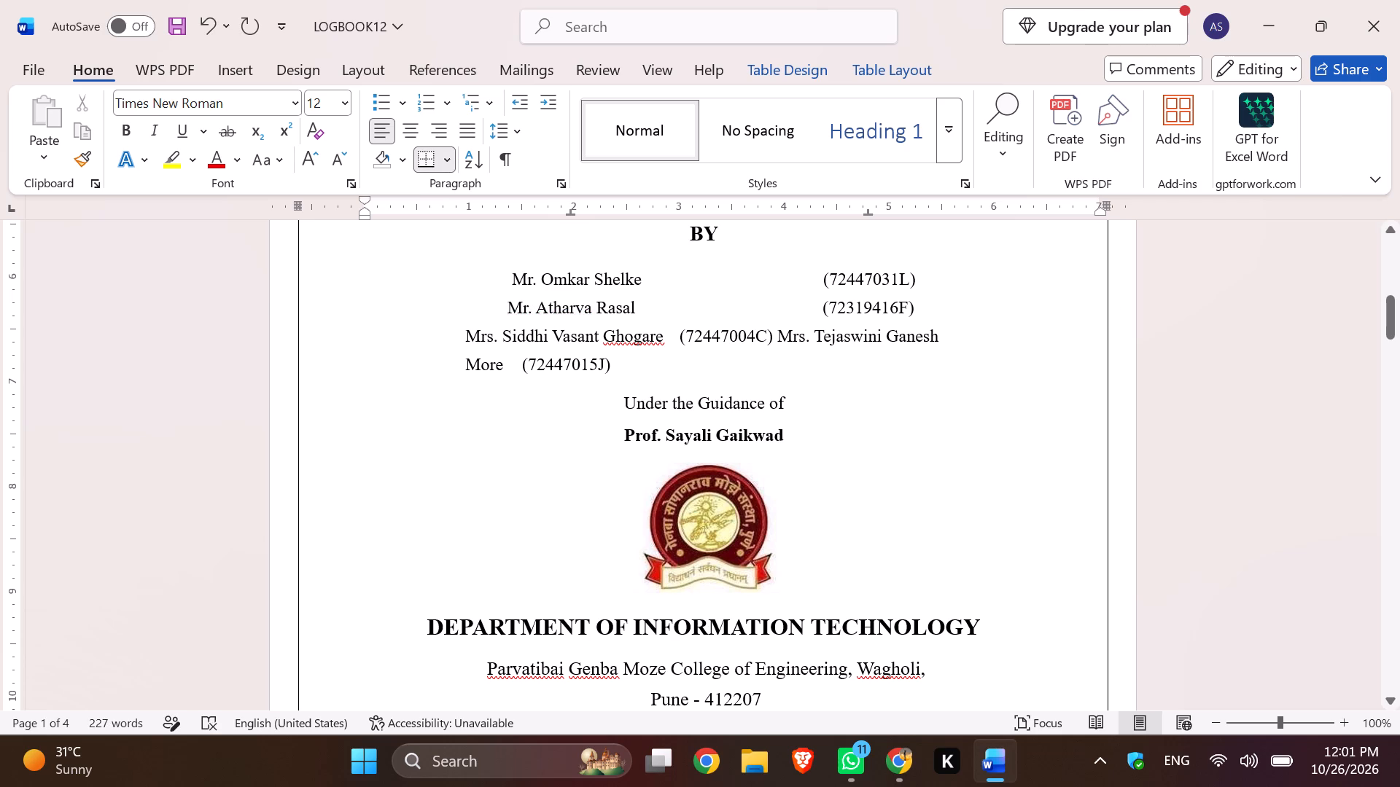
# Replace the second student's ID number with the new member's ID number, keeping it in parentheses.
pyautogui.click(911, 310)
pyautogui.press('Delete')
pyautogui.press('Delete')
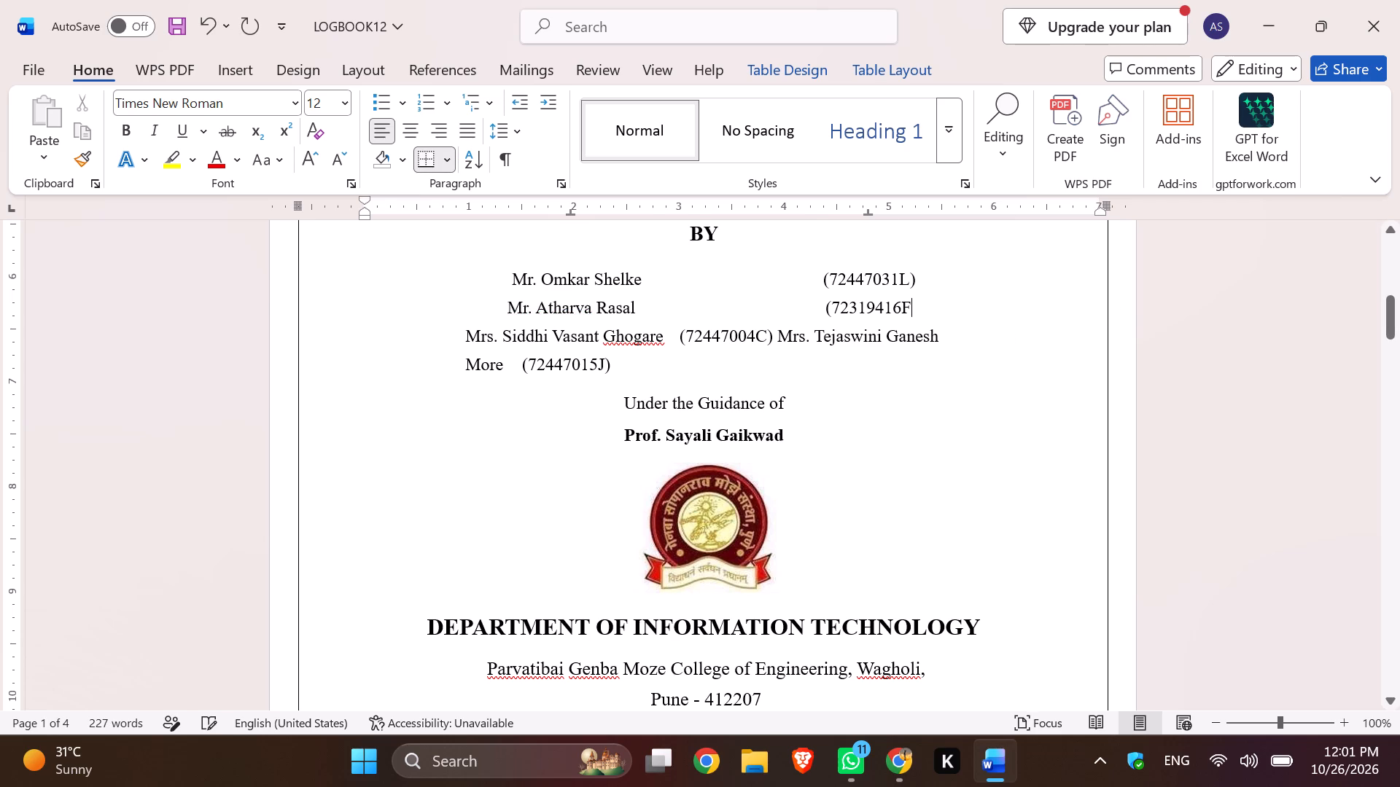
pyautogui.press('Delete')
pyautogui.hotkey('ctrl', 'z')
pyautogui.press('BackSpace')
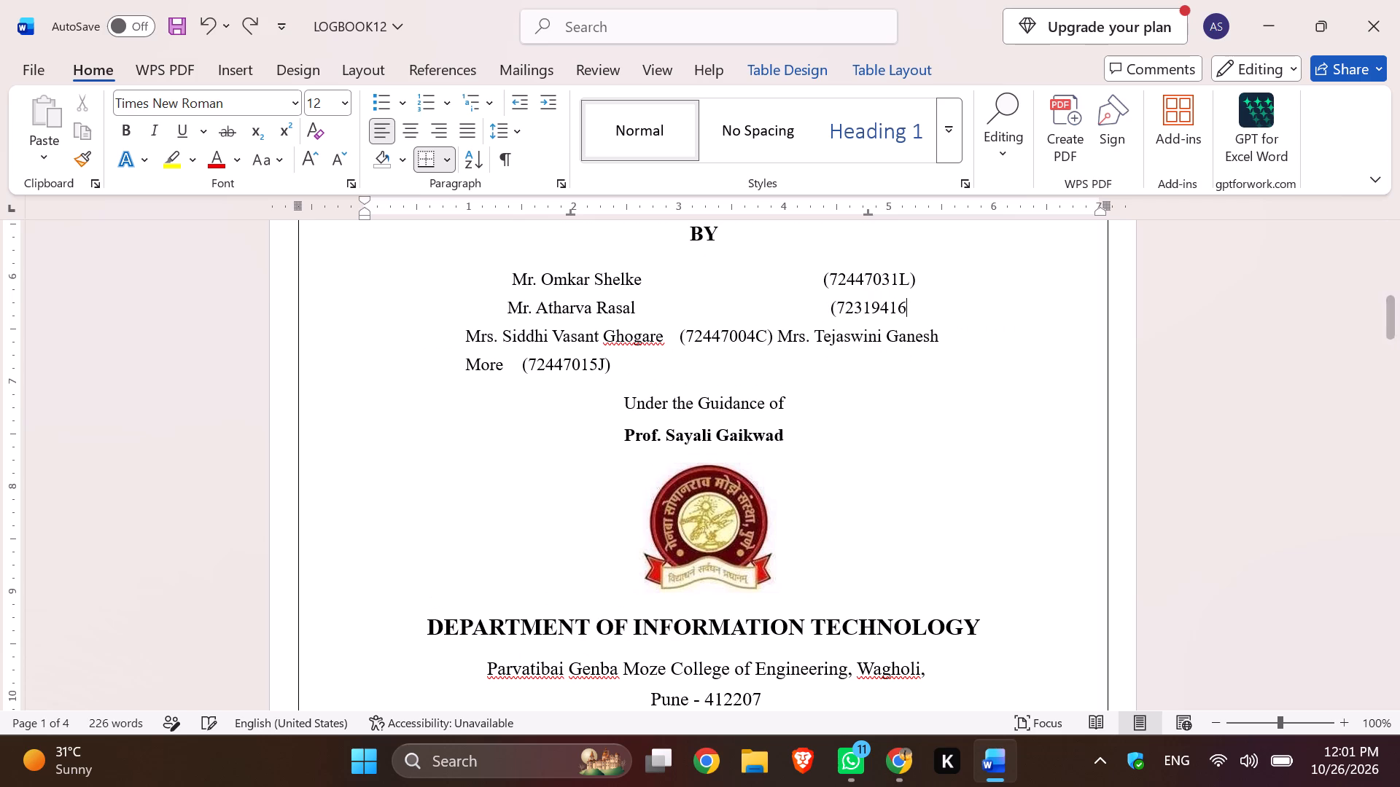
pyautogui.press('BackSpace')
pyautogui.press('BackSpace')
pyautogui.press('BackSpace')
pyautogui.press('BackSpace')
pyautogui.press('BackSpace')
pyautogui.press('BackSpace')
pyautogui.press('BackSpace')
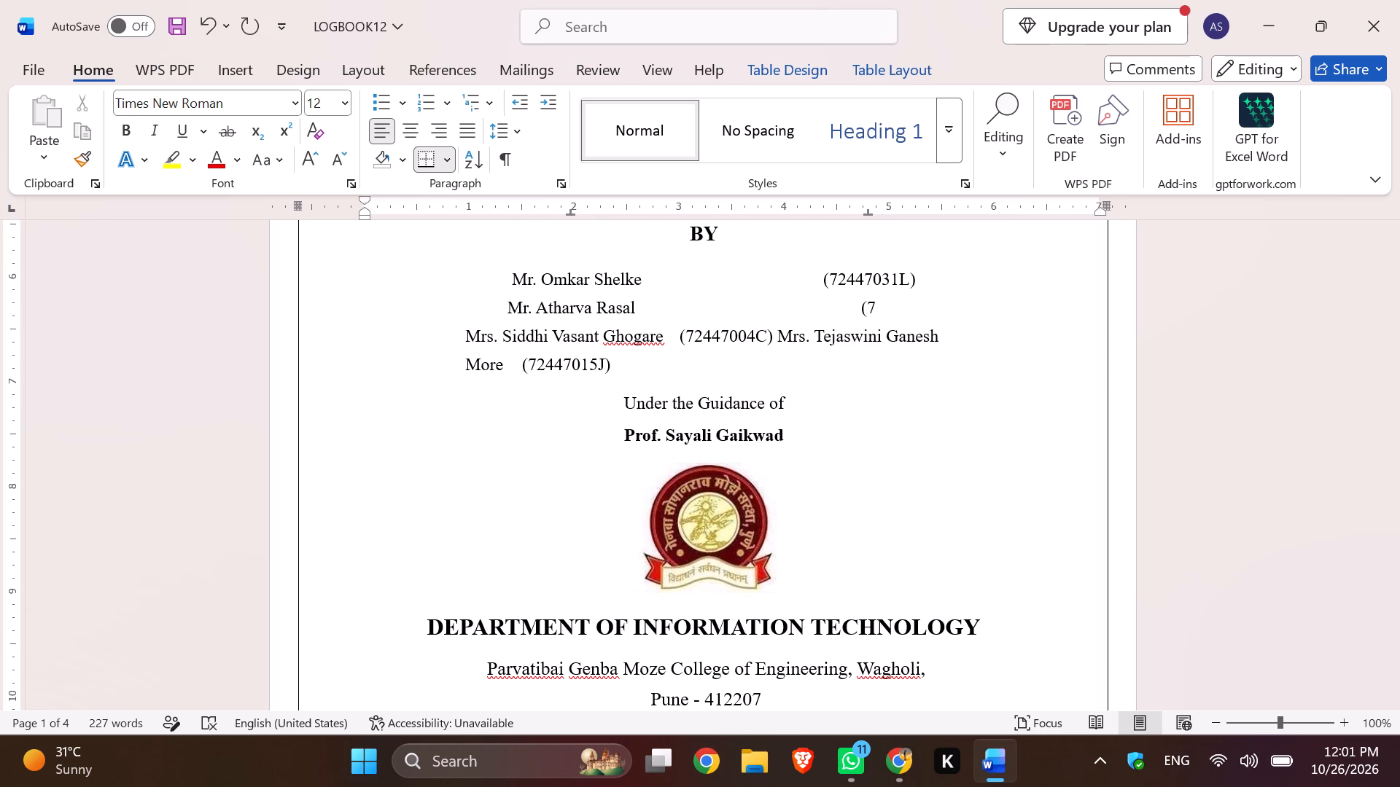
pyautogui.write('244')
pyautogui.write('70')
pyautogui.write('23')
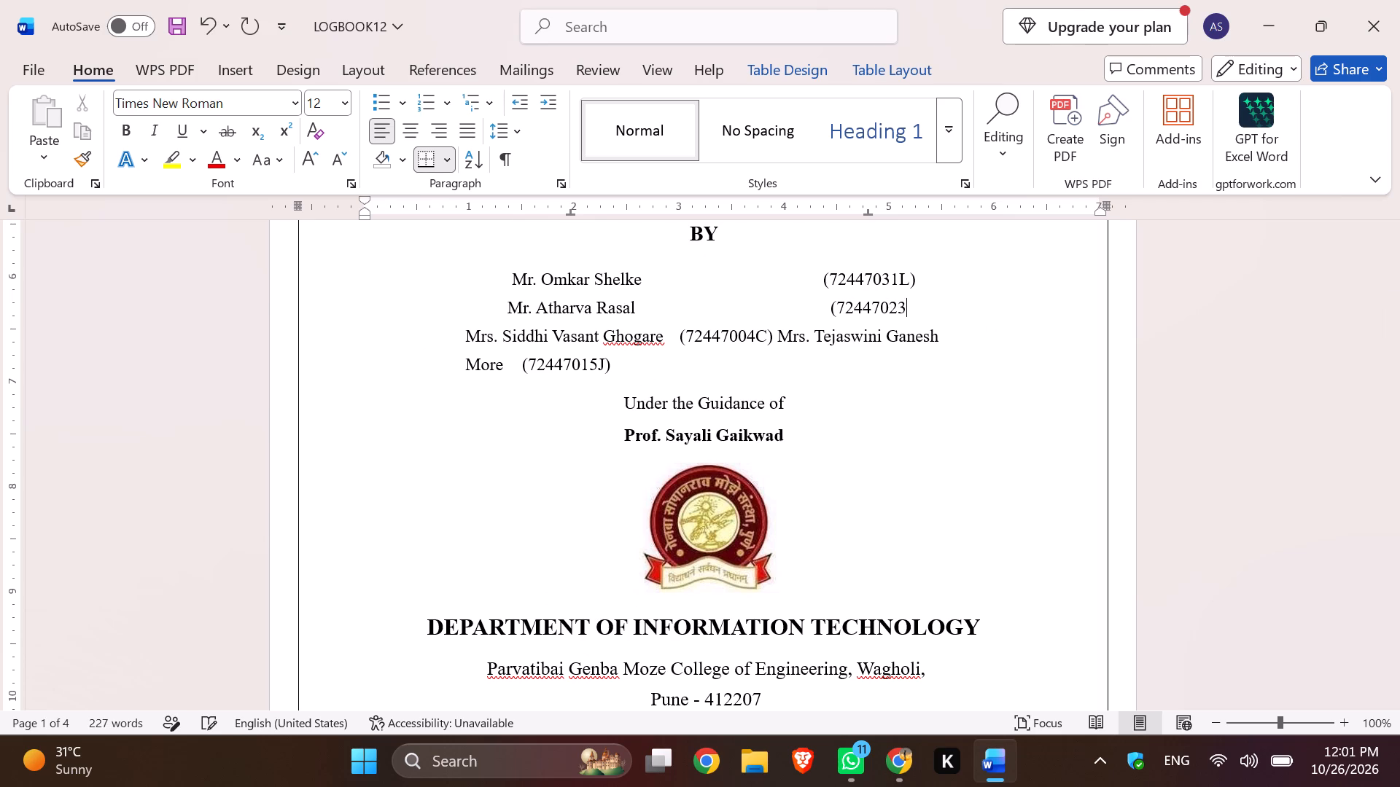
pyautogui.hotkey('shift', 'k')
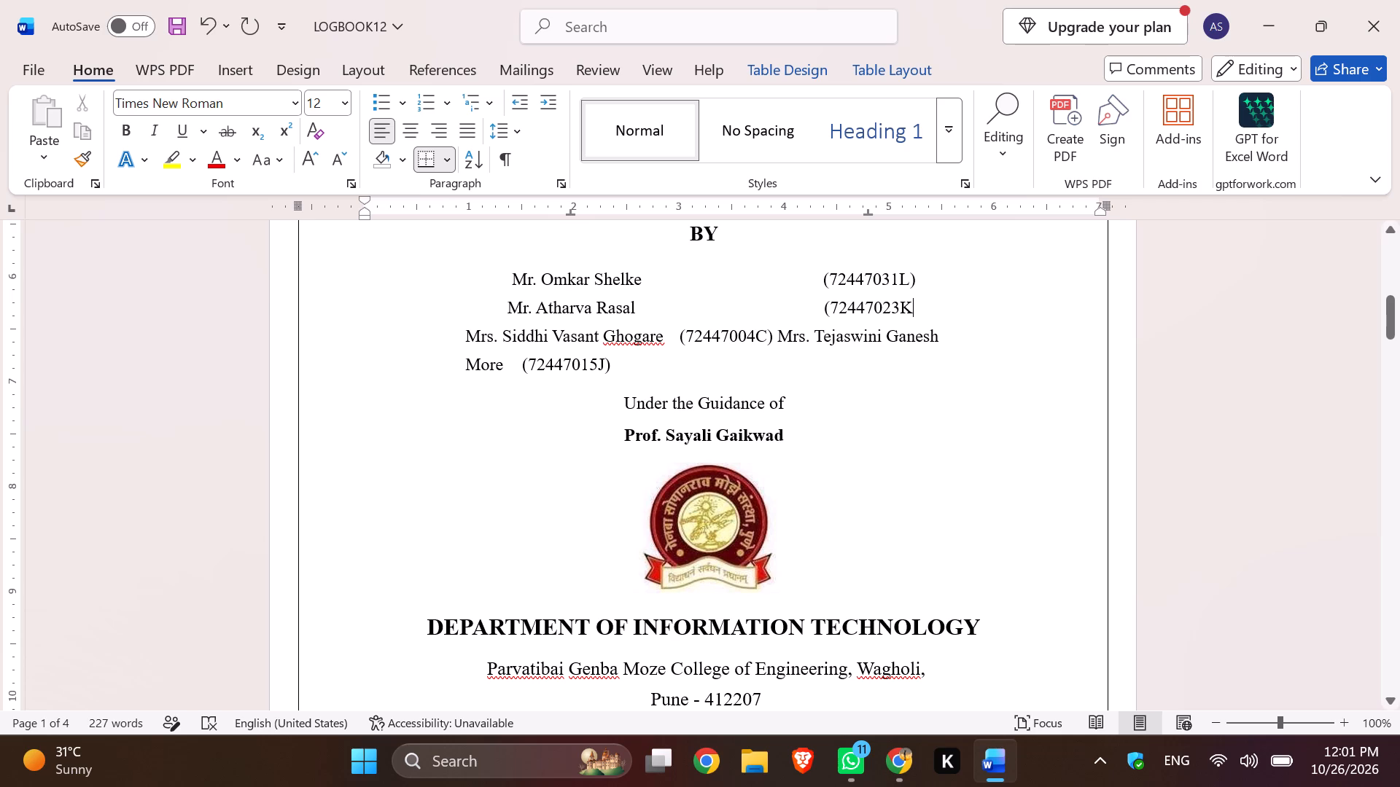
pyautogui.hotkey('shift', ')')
# Move the fourth student's entry onto its own line below the third student's entry.
pyautogui.click(778, 329)
pyautogui.press('Return')
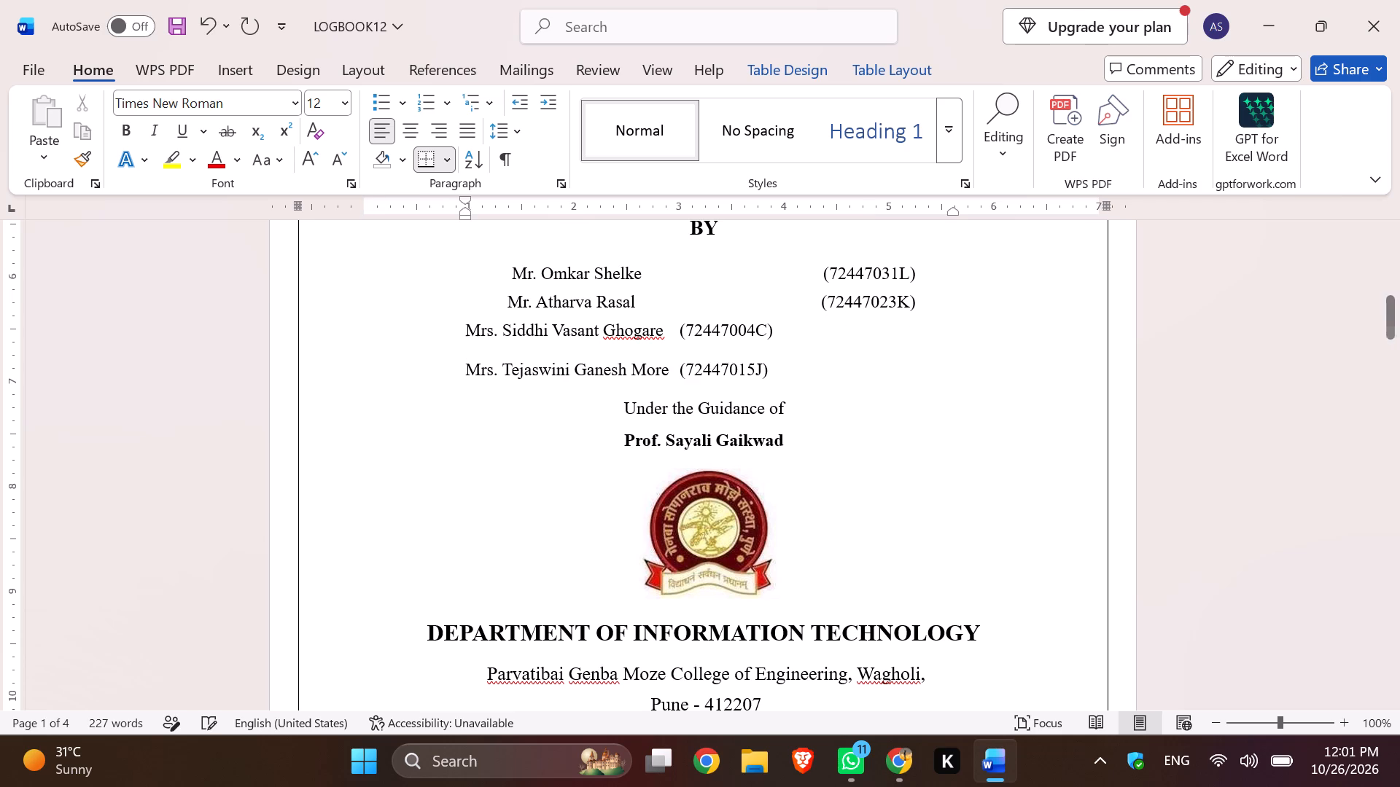
# Delete the two remaining old student entries from the list under BY.
pyautogui.click(534, 341)
pyautogui.press('BackSpace')
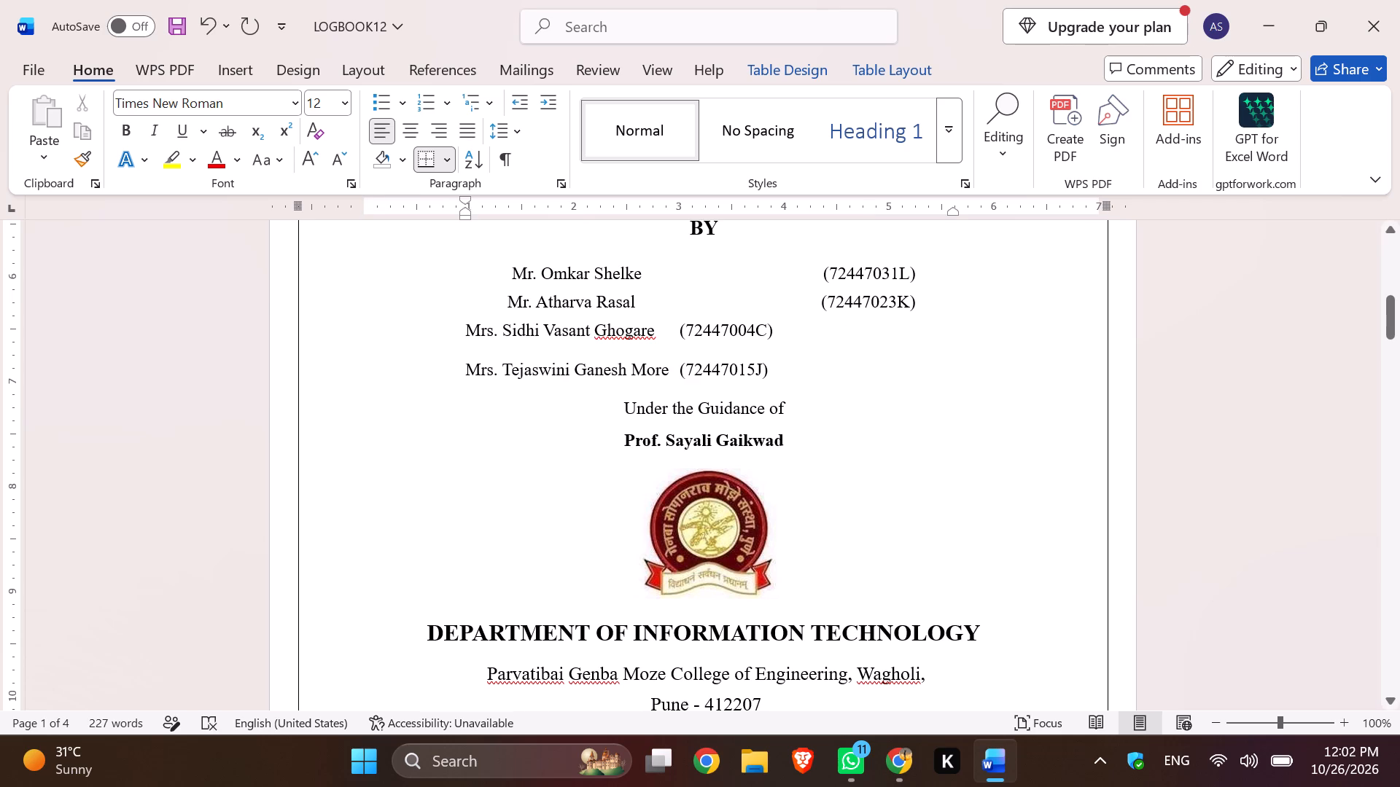
pyautogui.moveTo(775, 373); pyautogui.dragTo(451, 342)
pyautogui.press('BackSpace')
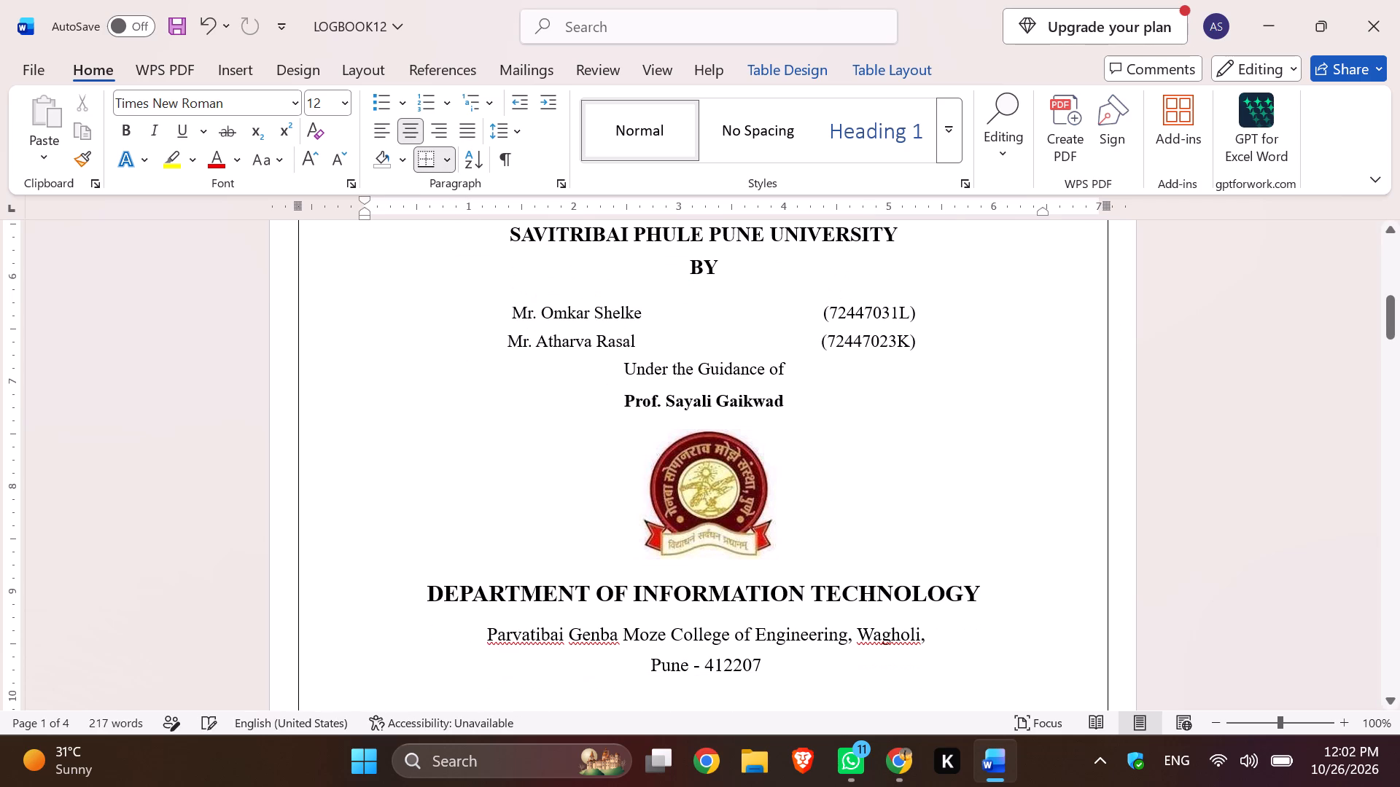
# Add blank lines between the second student entry and "Under the Guidance of", undoing the last indentation.
pyautogui.click(914, 337)
pyautogui.press('Return')
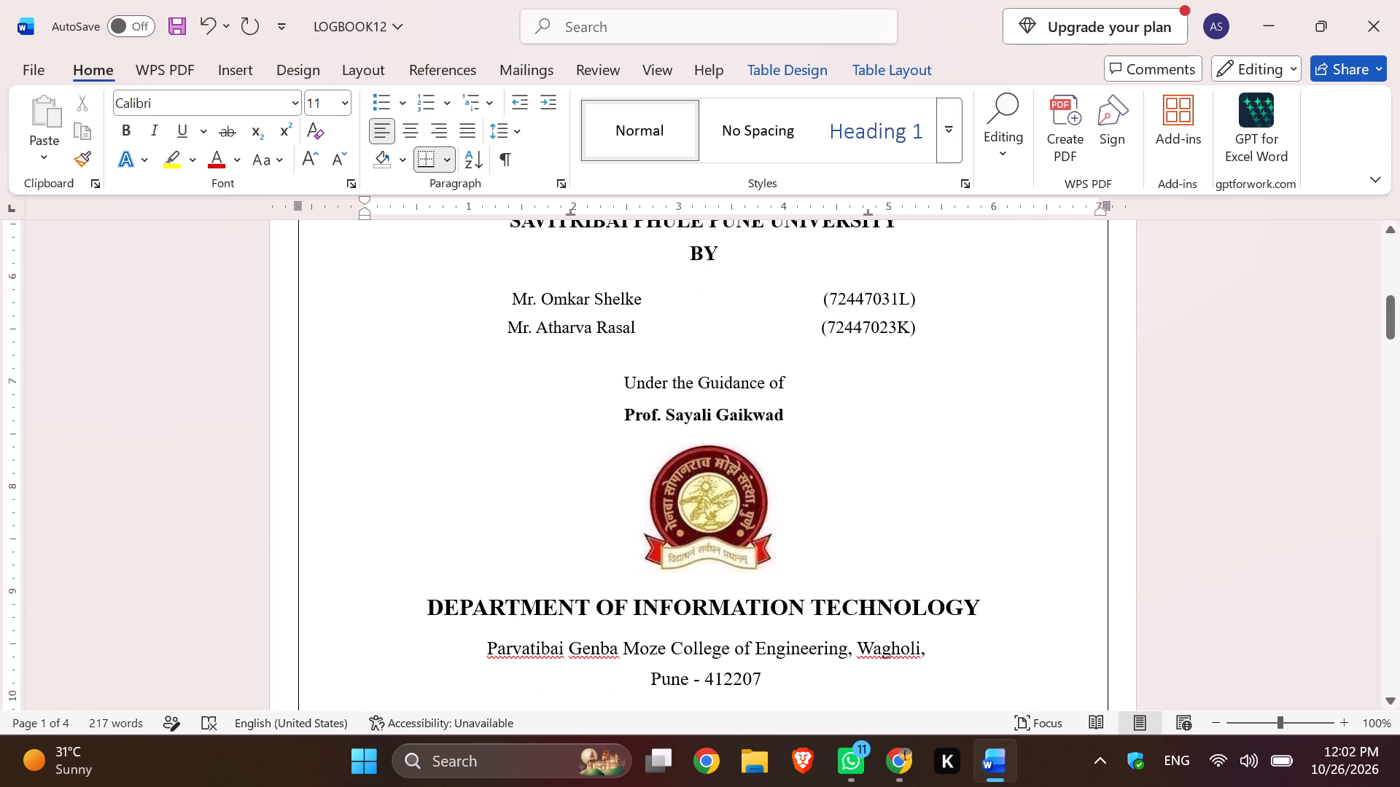
pyautogui.click(514, 344)
pyautogui.click(922, 329)
pyautogui.press('Return')
pyautogui.press('Tab')
pyautogui.scroll(1, 922, 329)
pyautogui.hotkey('ctrl', 'z')
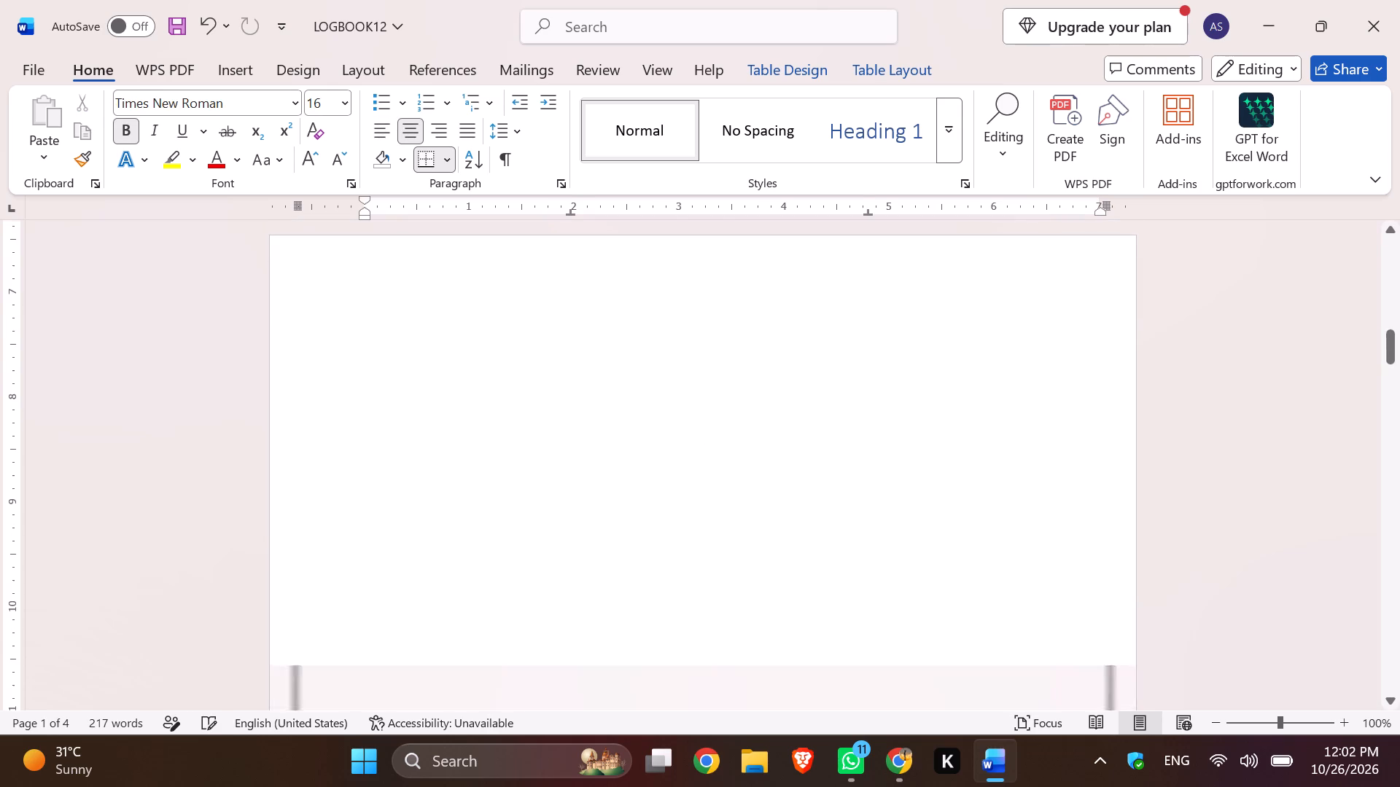
pyautogui.scroll(1, 922, 329)
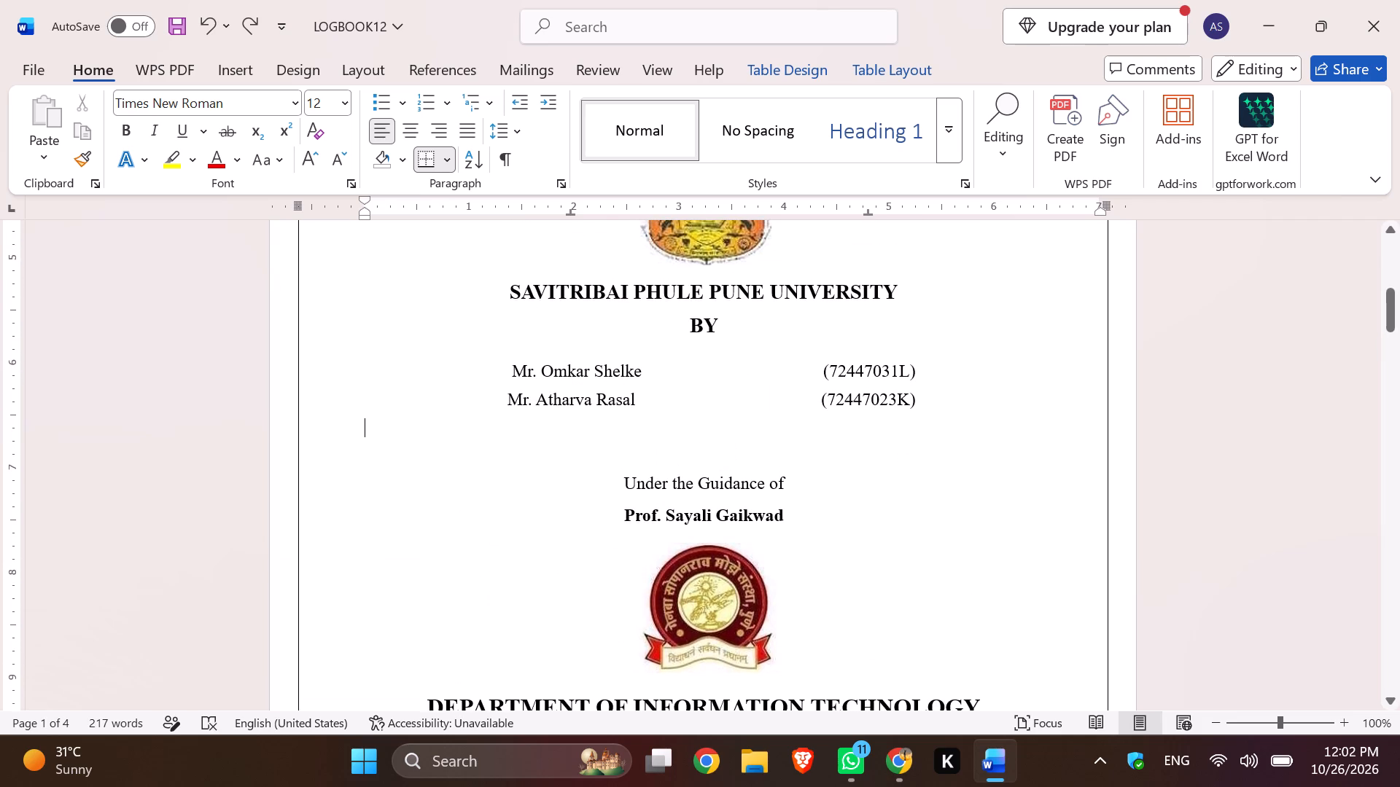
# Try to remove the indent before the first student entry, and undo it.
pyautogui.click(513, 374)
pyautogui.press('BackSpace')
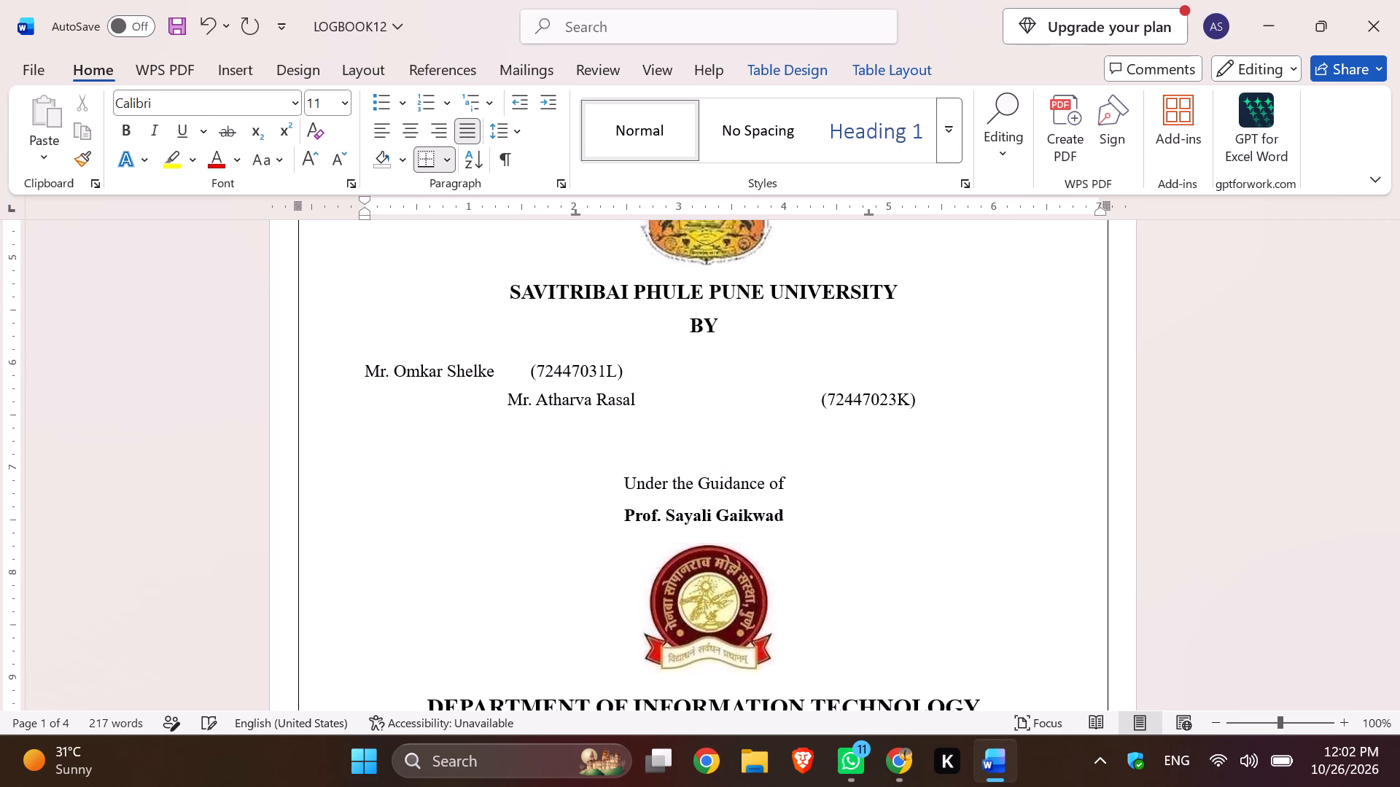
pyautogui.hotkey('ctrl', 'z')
# Replace the two-line student list under BY with a two-column, four-row table of student names and ID numbers.
pyautogui.moveTo(944, 412); pyautogui.dragTo(506, 362)
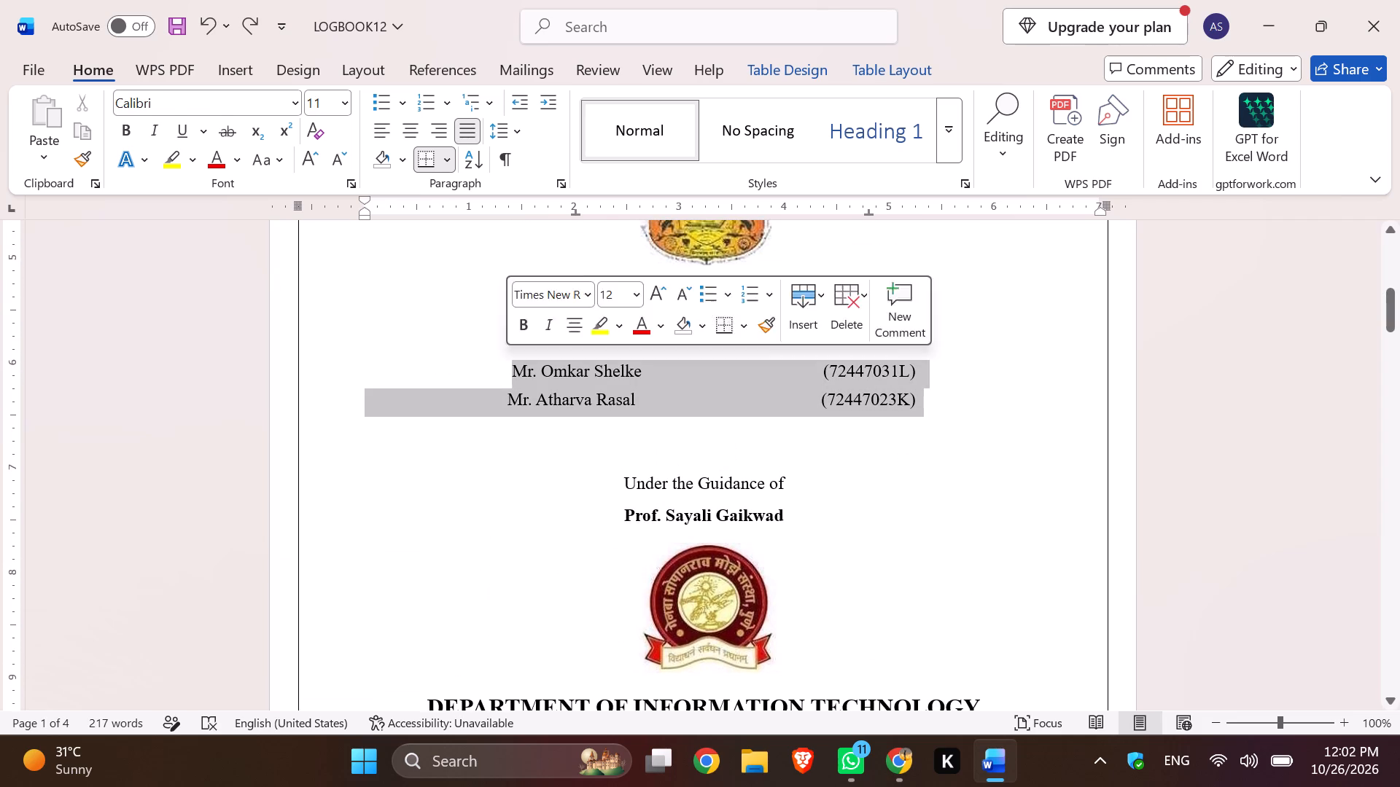
pyautogui.hotkey('ctrl', 'x')
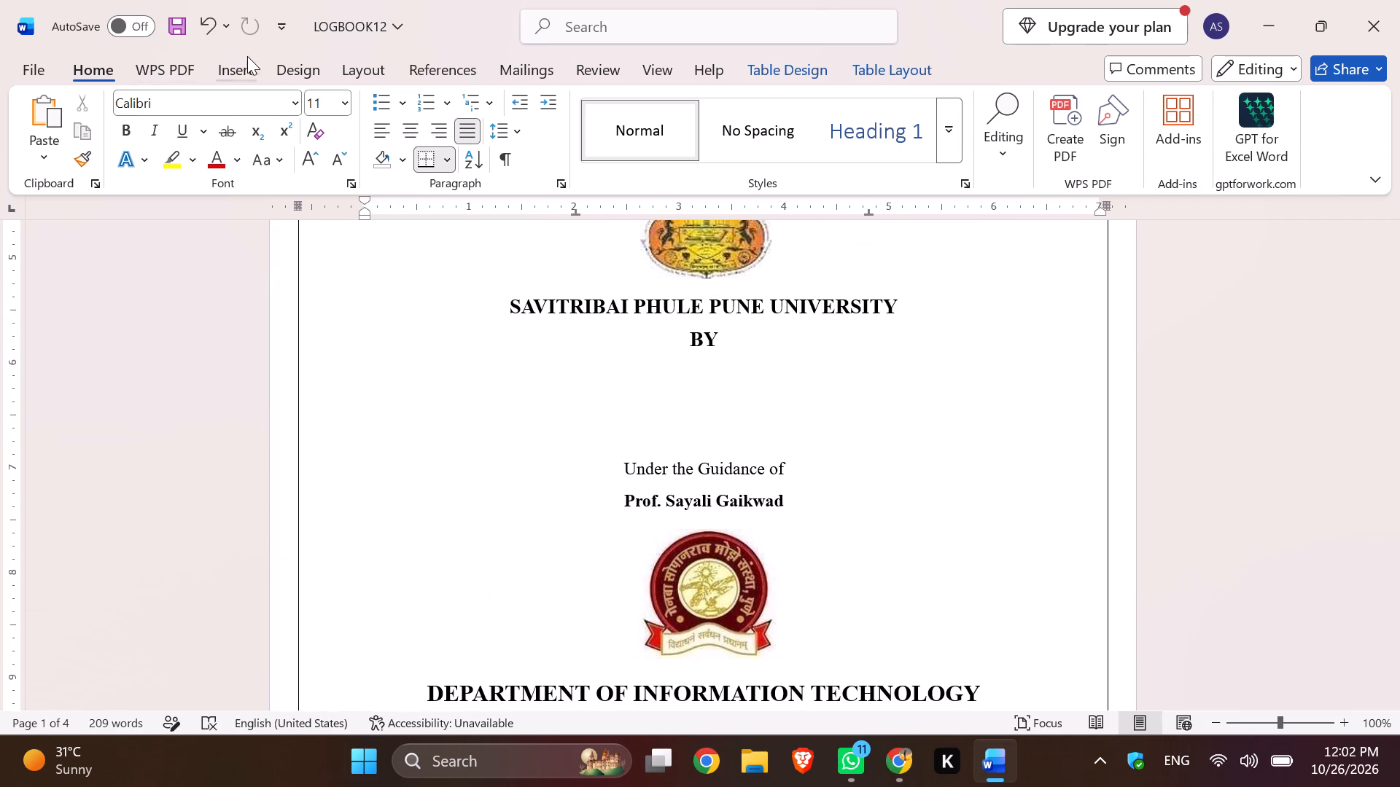
pyautogui.moveTo(257, 67); pyautogui.dragTo(161, 111)
pyautogui.click(161, 111)
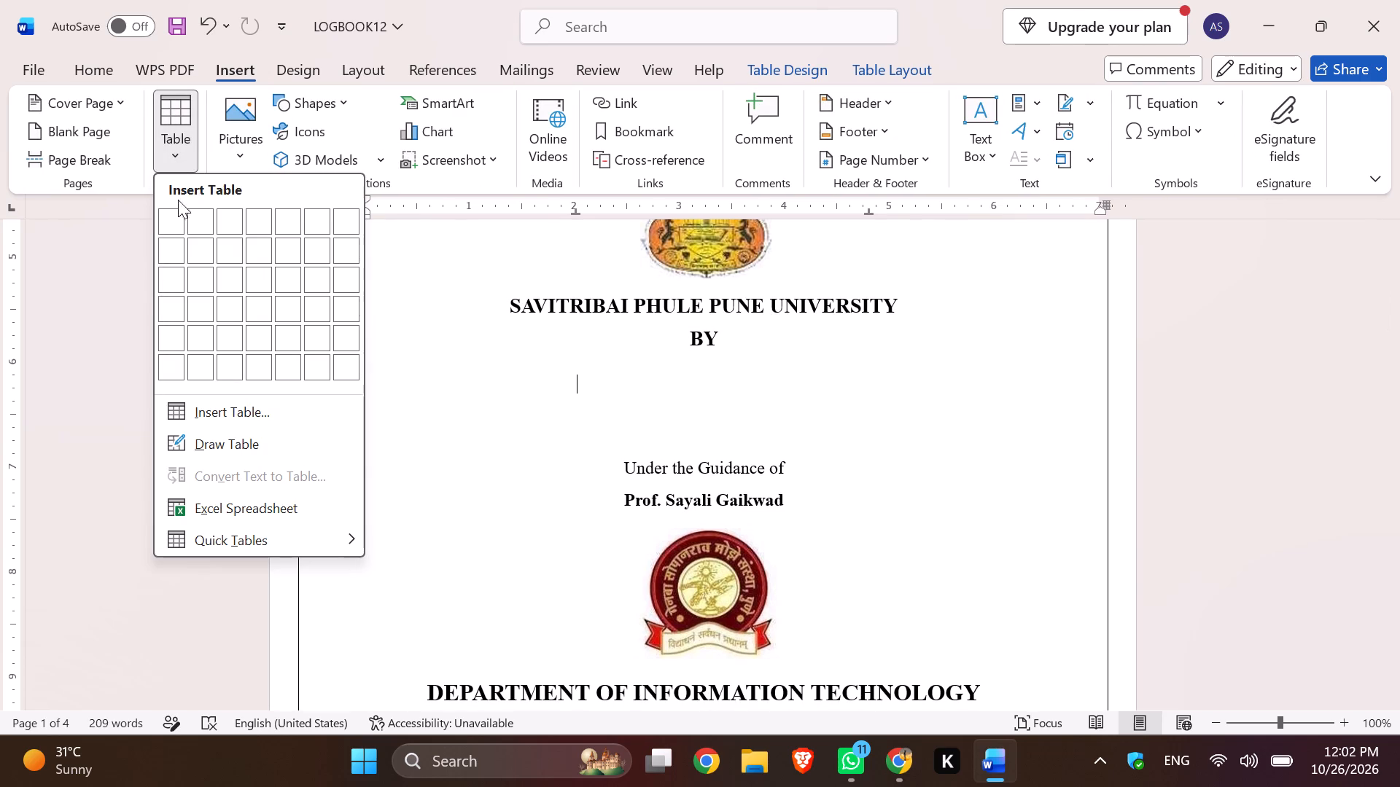
# Insert a two-column, two-row table under BY and paste the copied student entries across its cells.
pyautogui.click(195, 240)
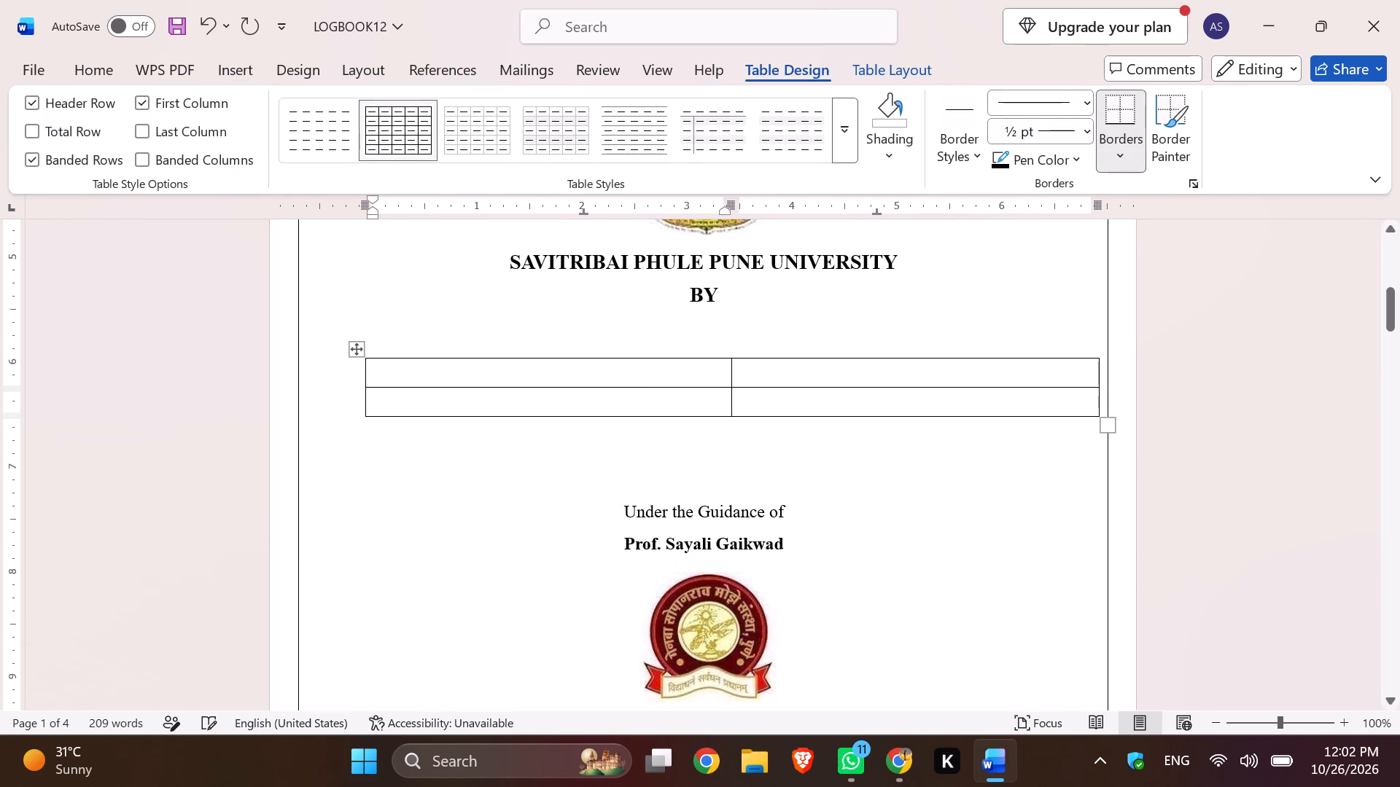
pyautogui.hotkey('ctrl', 'v')
pyautogui.keyDown('ctrl'); pyautogui.click(486, 390); pyautogui.keyUp('ctrl')
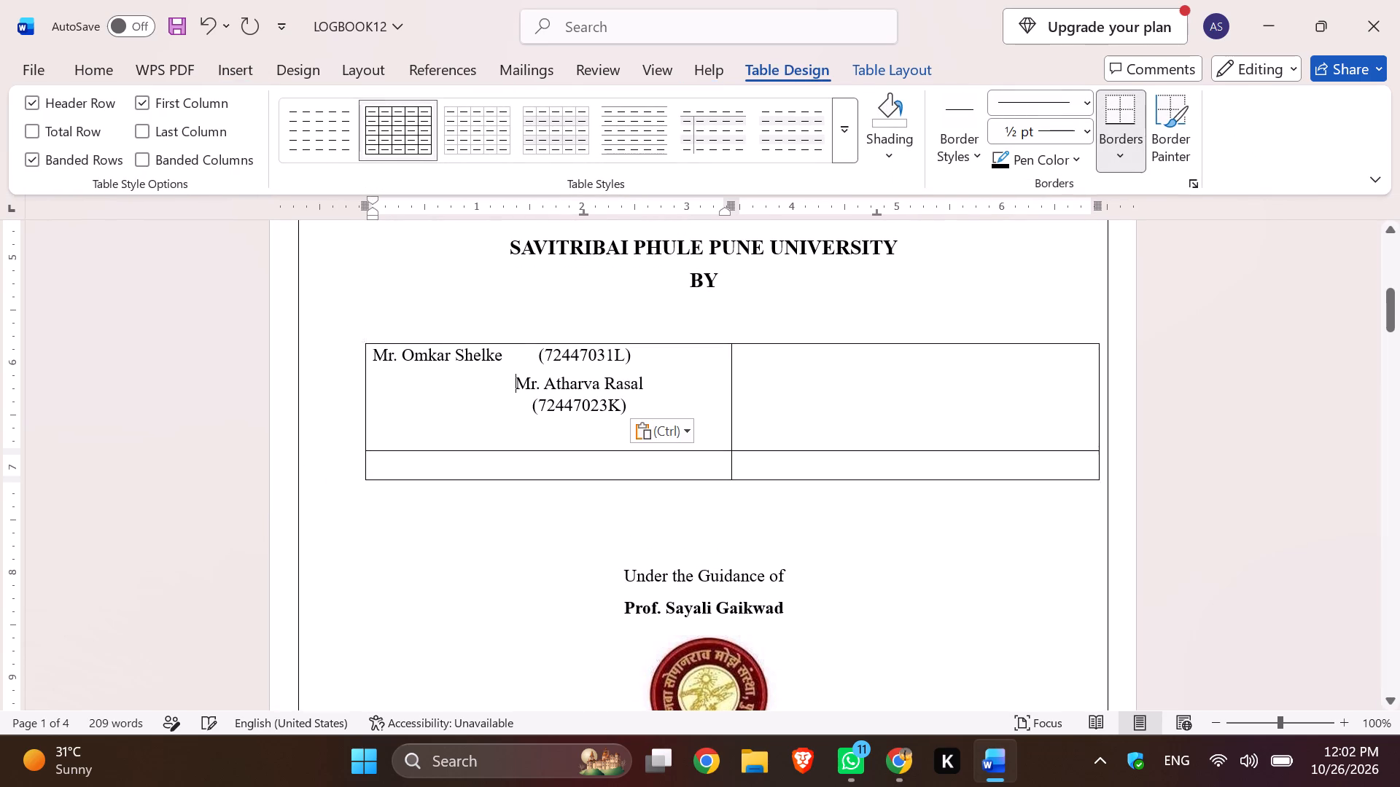
pyautogui.hotkey('ctrl', 'z')
pyautogui.moveTo(392, 380); pyautogui.dragTo(922, 412)
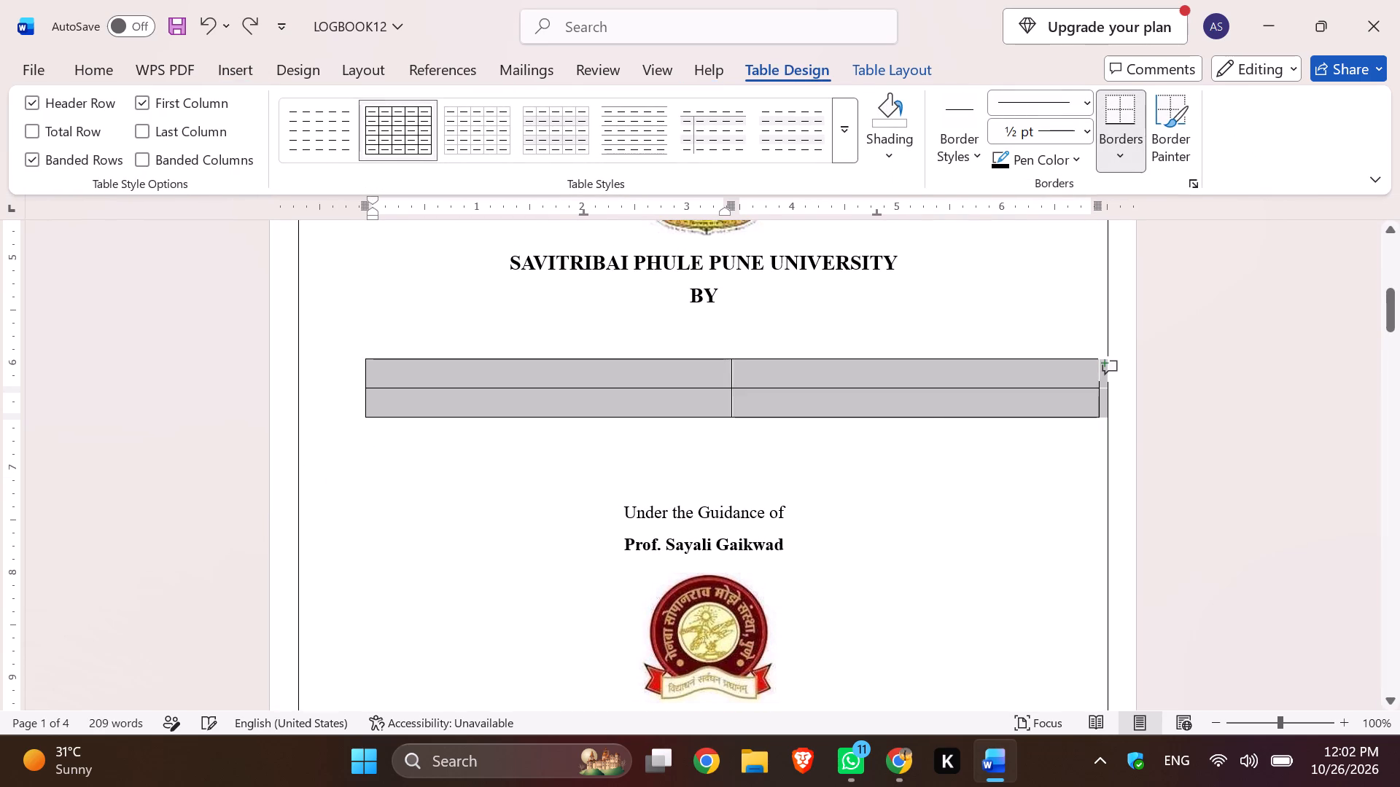
pyautogui.moveTo(922, 412); pyautogui.dragTo(923, 410)
pyautogui.hotkey('ctrl', 'v')
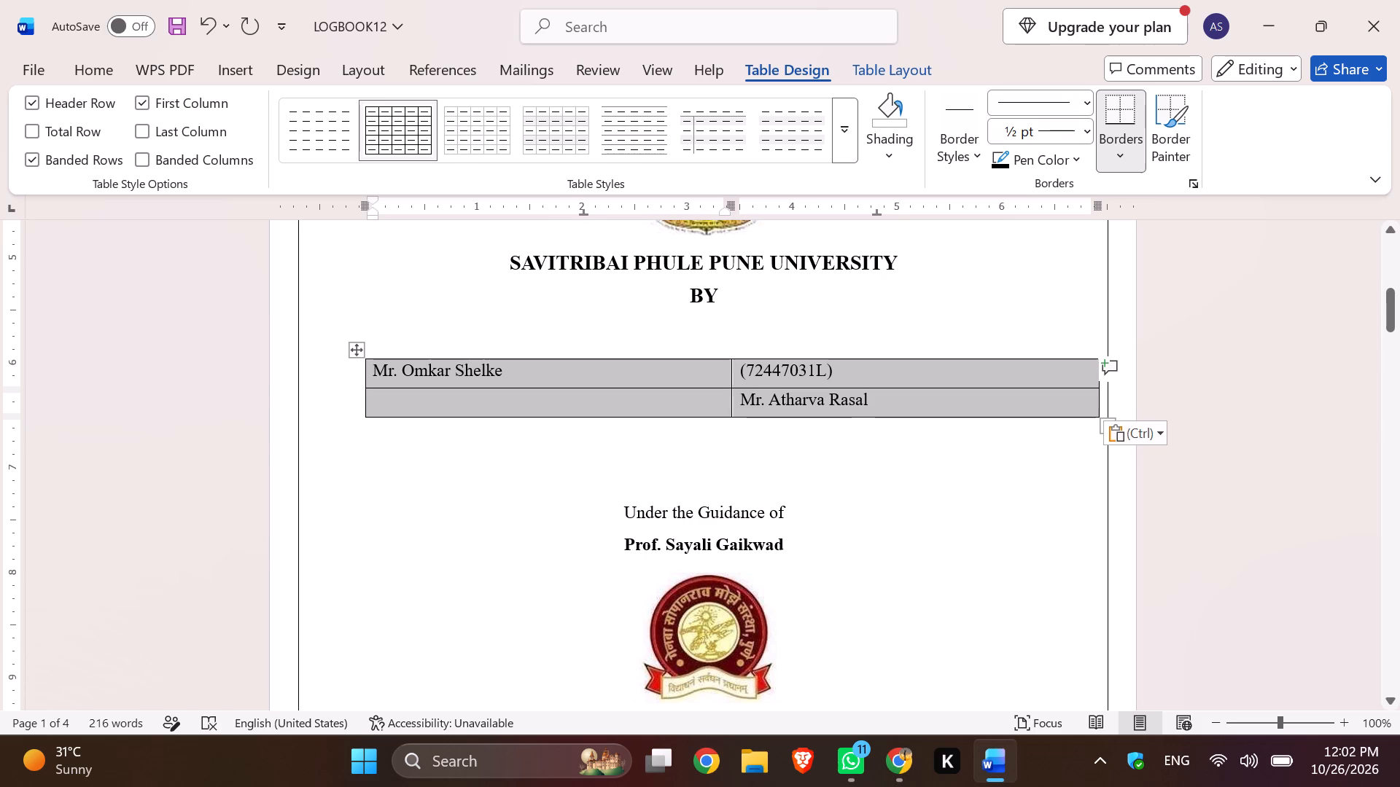
# Move the second student's name from the second column to the first column of the table's second row.
pyautogui.click(886, 400)
pyautogui.moveTo(886, 400); pyautogui.dragTo(728, 407)
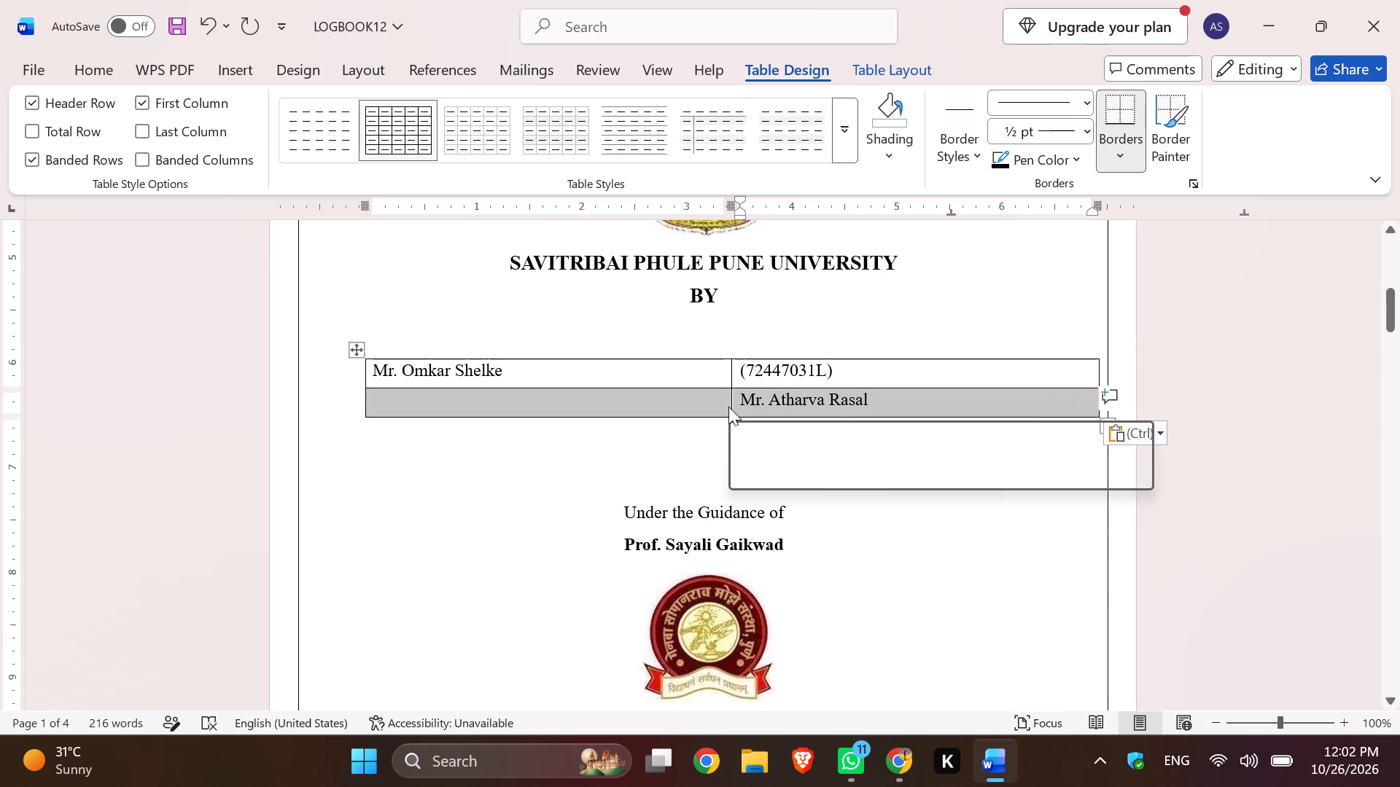
pyautogui.click(833, 393)
pyautogui.moveTo(887, 396); pyautogui.dragTo(752, 398)
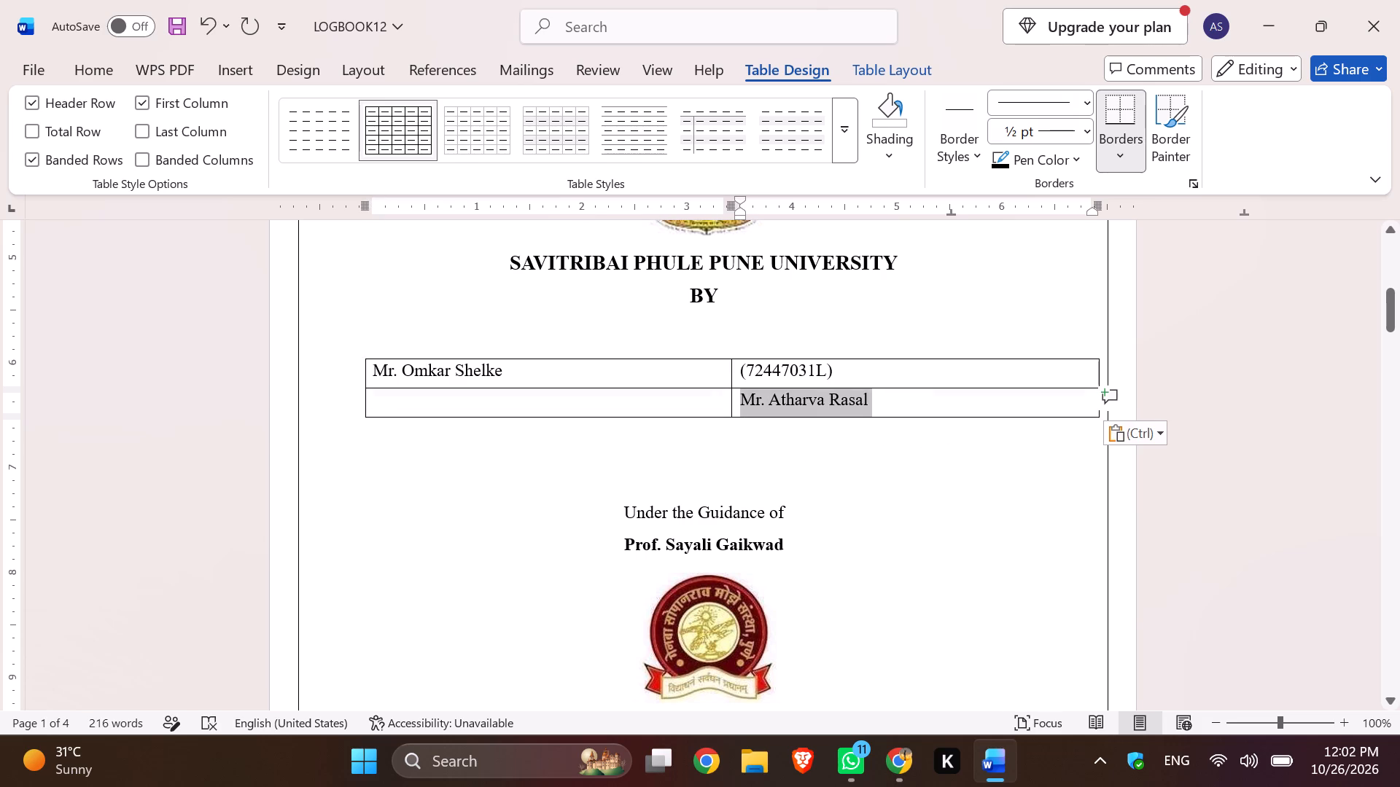
pyautogui.moveTo(752, 398); pyautogui.dragTo(751, 398)
pyautogui.hotkey('ctrl', 'x')
pyautogui.click(558, 405)
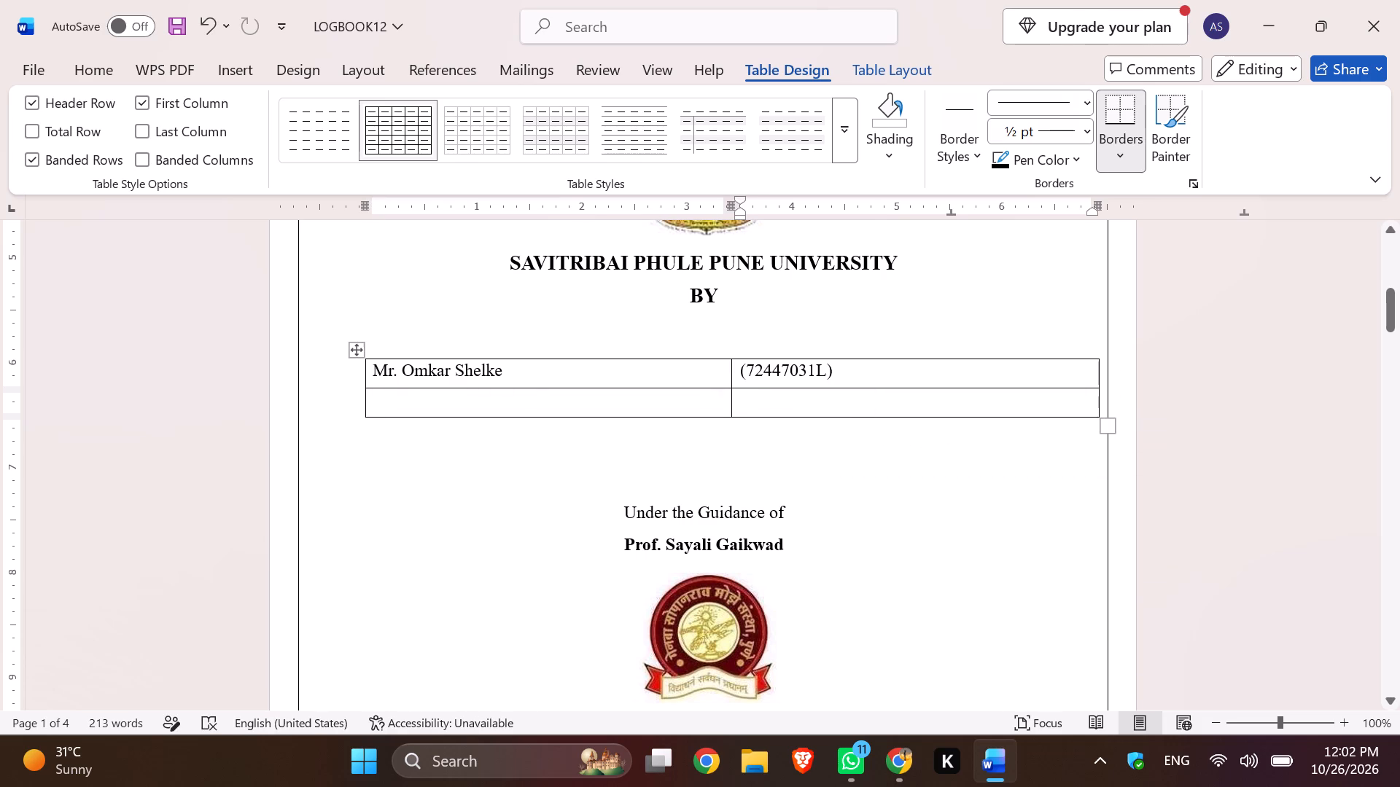
pyautogui.hotkey('ctrl', 'v')
# Enter the second student's ID number in parentheses in the second column of the second row.
pyautogui.click(781, 406)
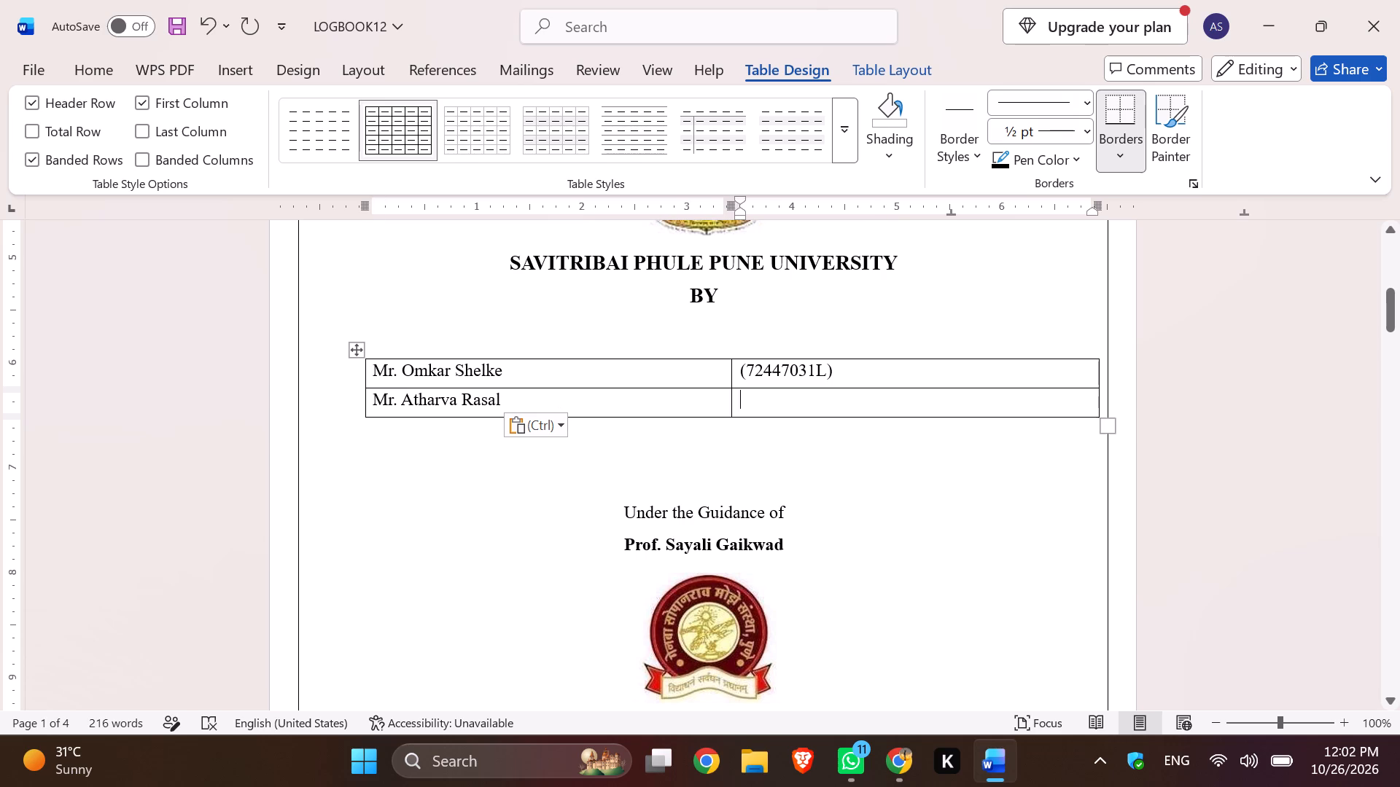
pyautogui.moveTo(851, 375); pyautogui.dragTo(788, 371)
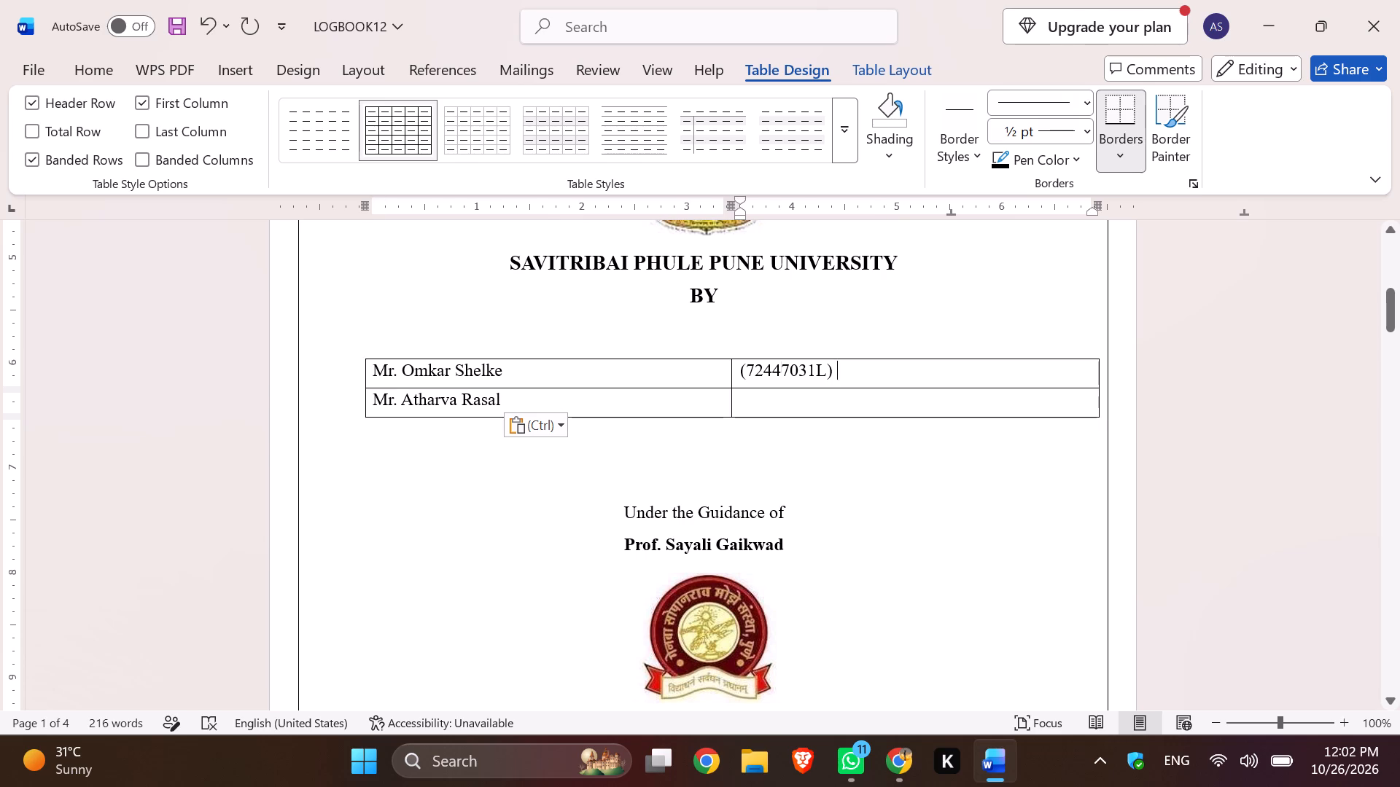
pyautogui.moveTo(788, 371); pyautogui.dragTo(758, 377)
pyautogui.click(758, 377)
pyautogui.click(758, 383)
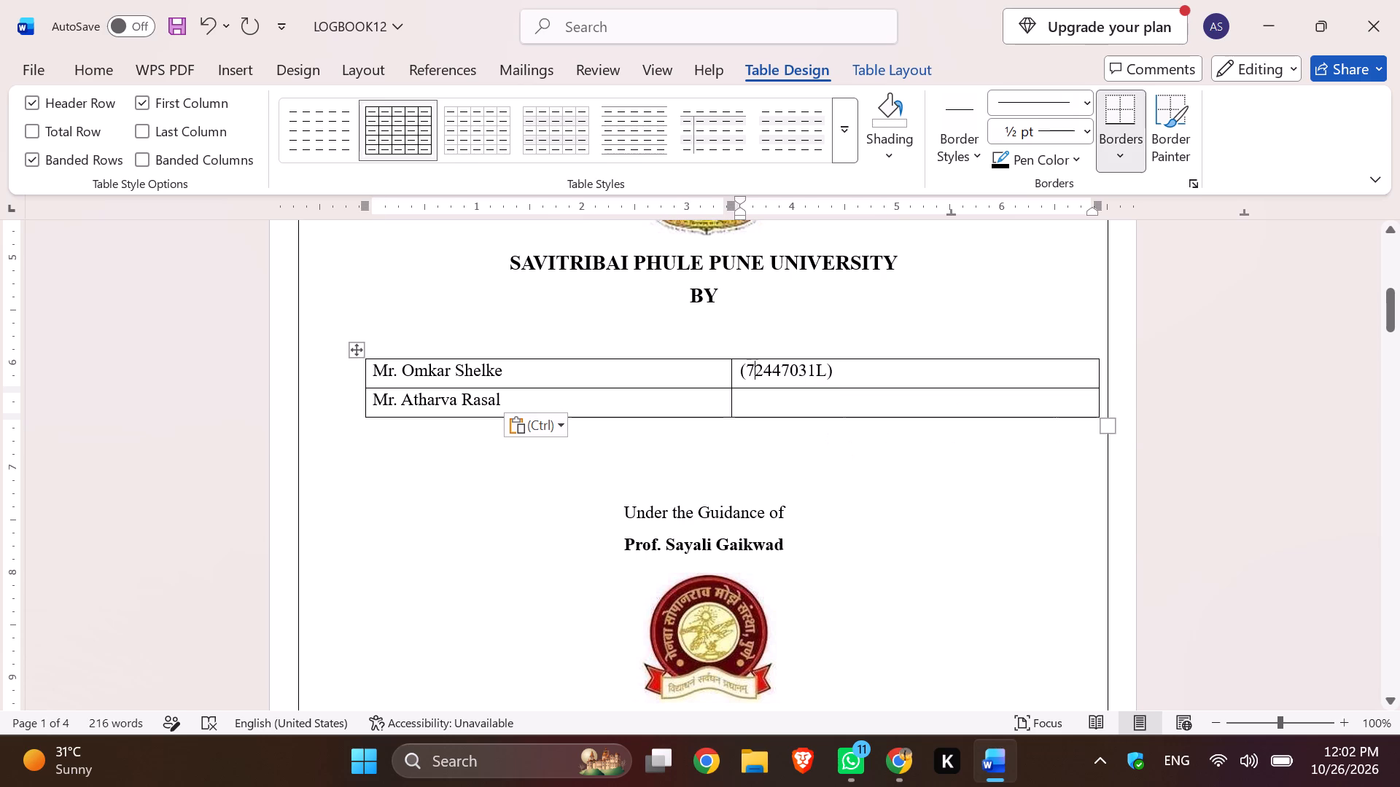
pyautogui.click(758, 385)
pyautogui.click(755, 395)
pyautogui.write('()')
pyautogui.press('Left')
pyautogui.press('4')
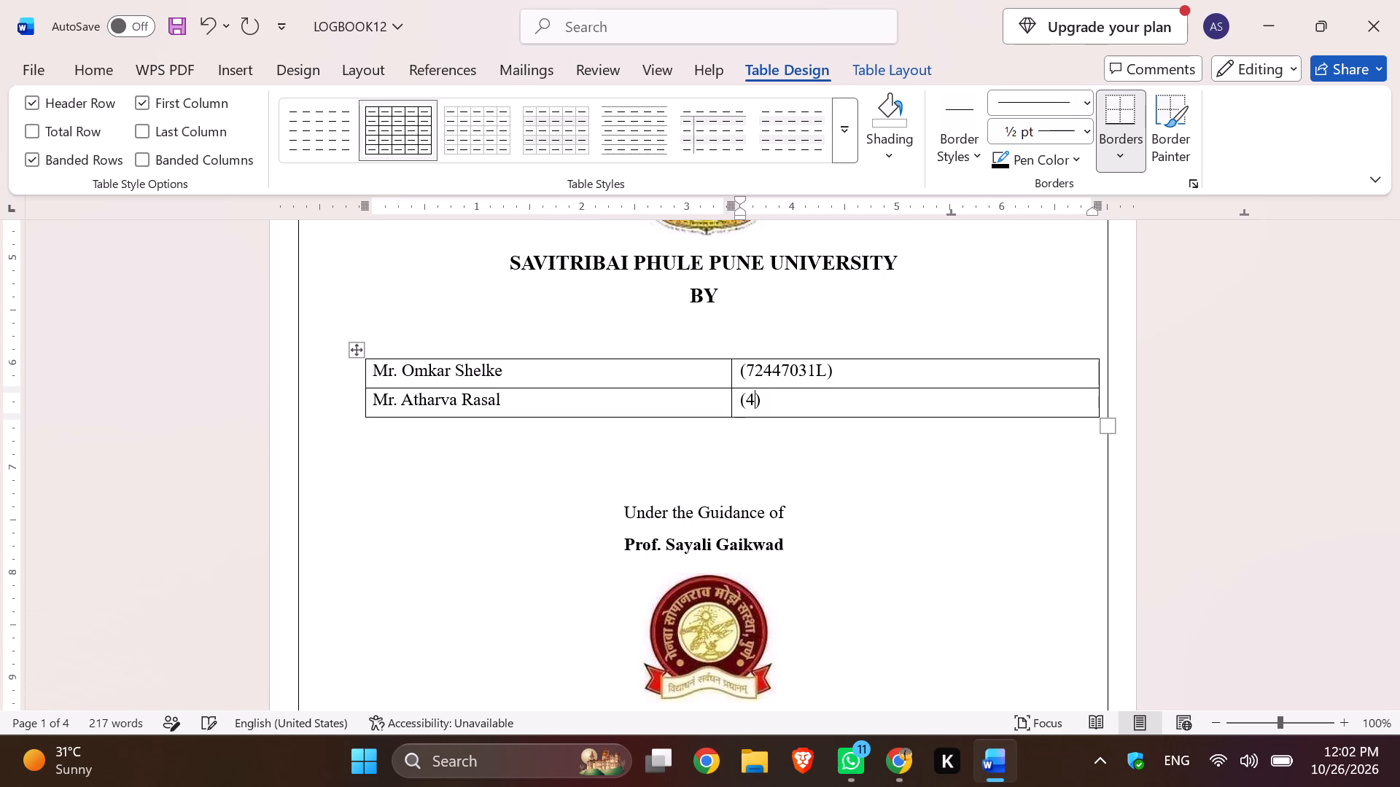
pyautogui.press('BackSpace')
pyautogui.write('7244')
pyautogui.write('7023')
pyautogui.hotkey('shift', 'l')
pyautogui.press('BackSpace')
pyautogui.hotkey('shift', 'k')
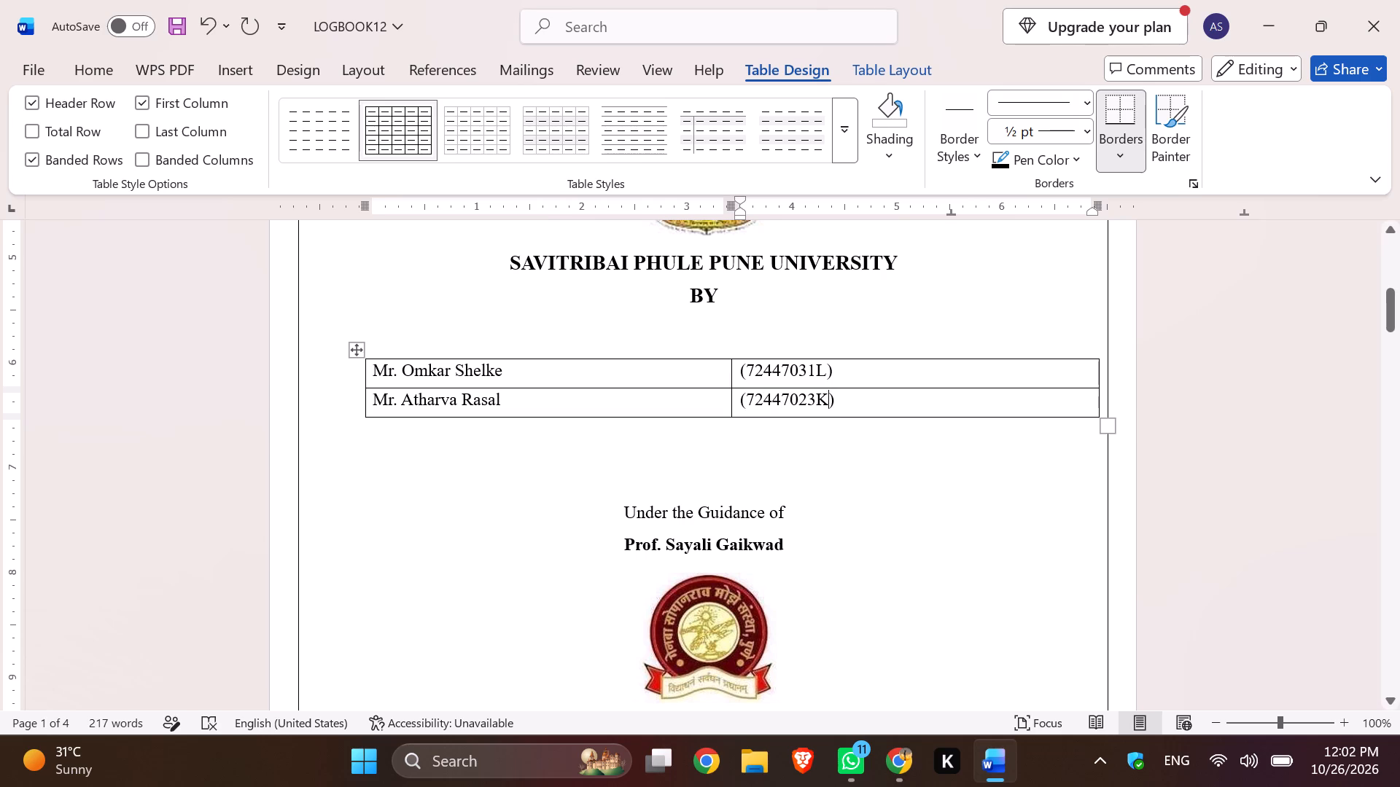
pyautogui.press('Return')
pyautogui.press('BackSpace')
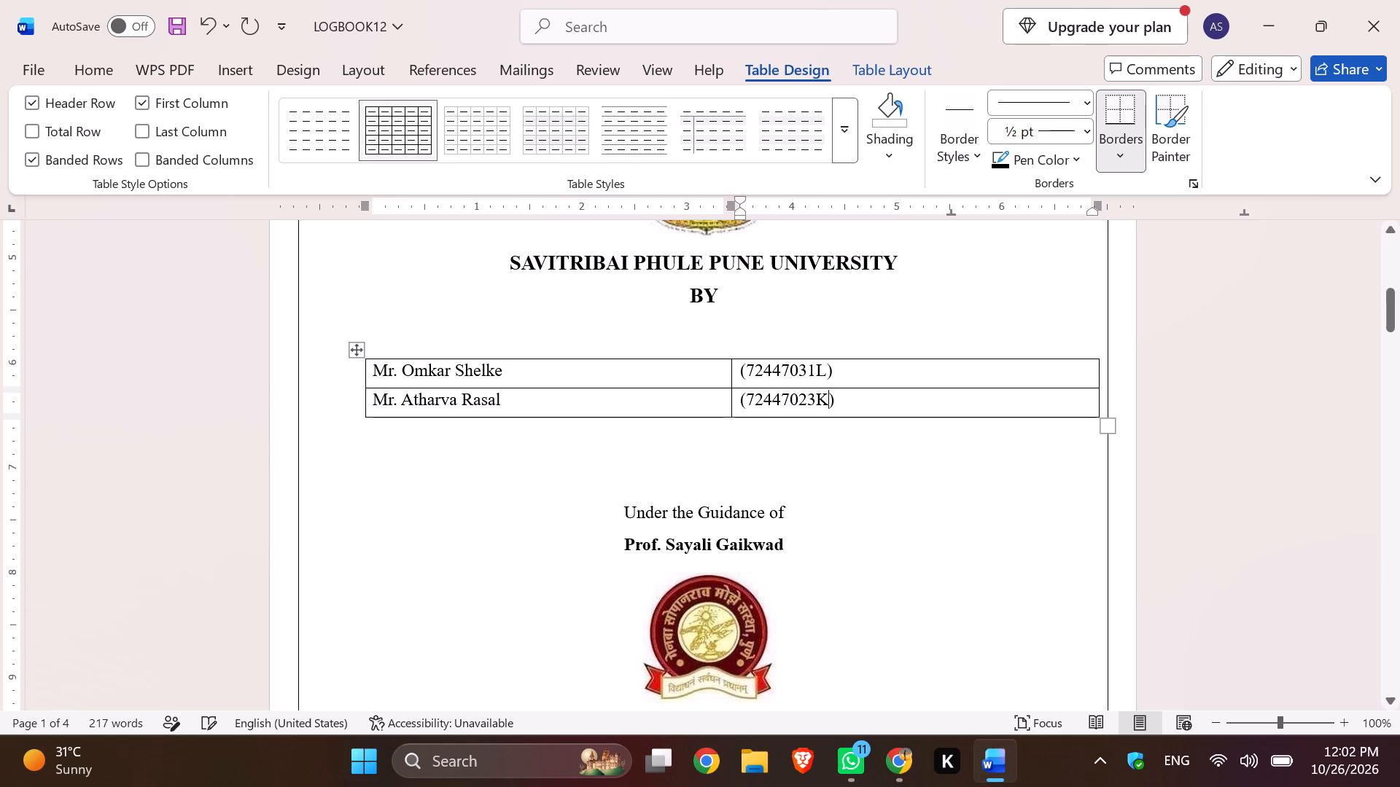
# Add a third row to the student table and enter the third student's name, capitalised and prefixed with "Mr.".
pyautogui.click(1102, 408)
pyautogui.press('Return')
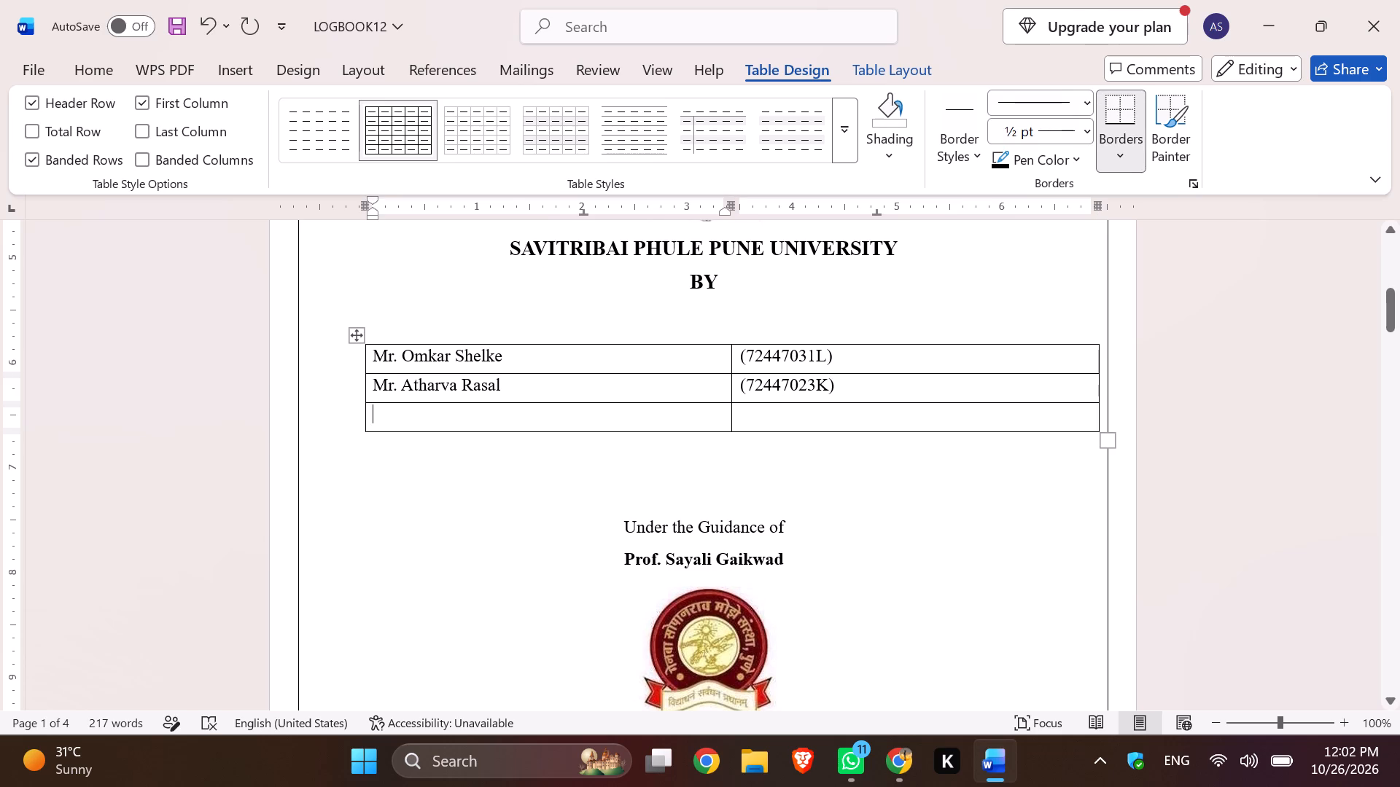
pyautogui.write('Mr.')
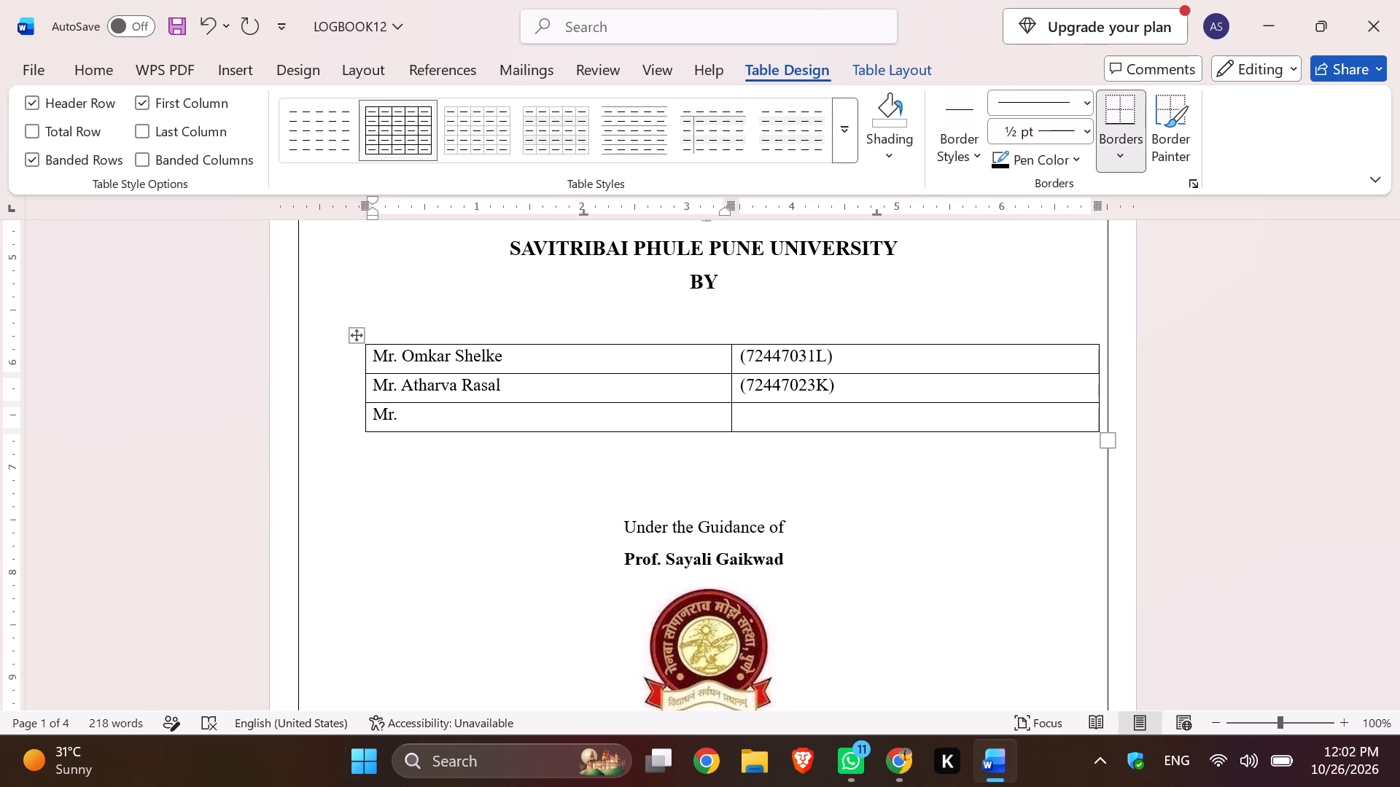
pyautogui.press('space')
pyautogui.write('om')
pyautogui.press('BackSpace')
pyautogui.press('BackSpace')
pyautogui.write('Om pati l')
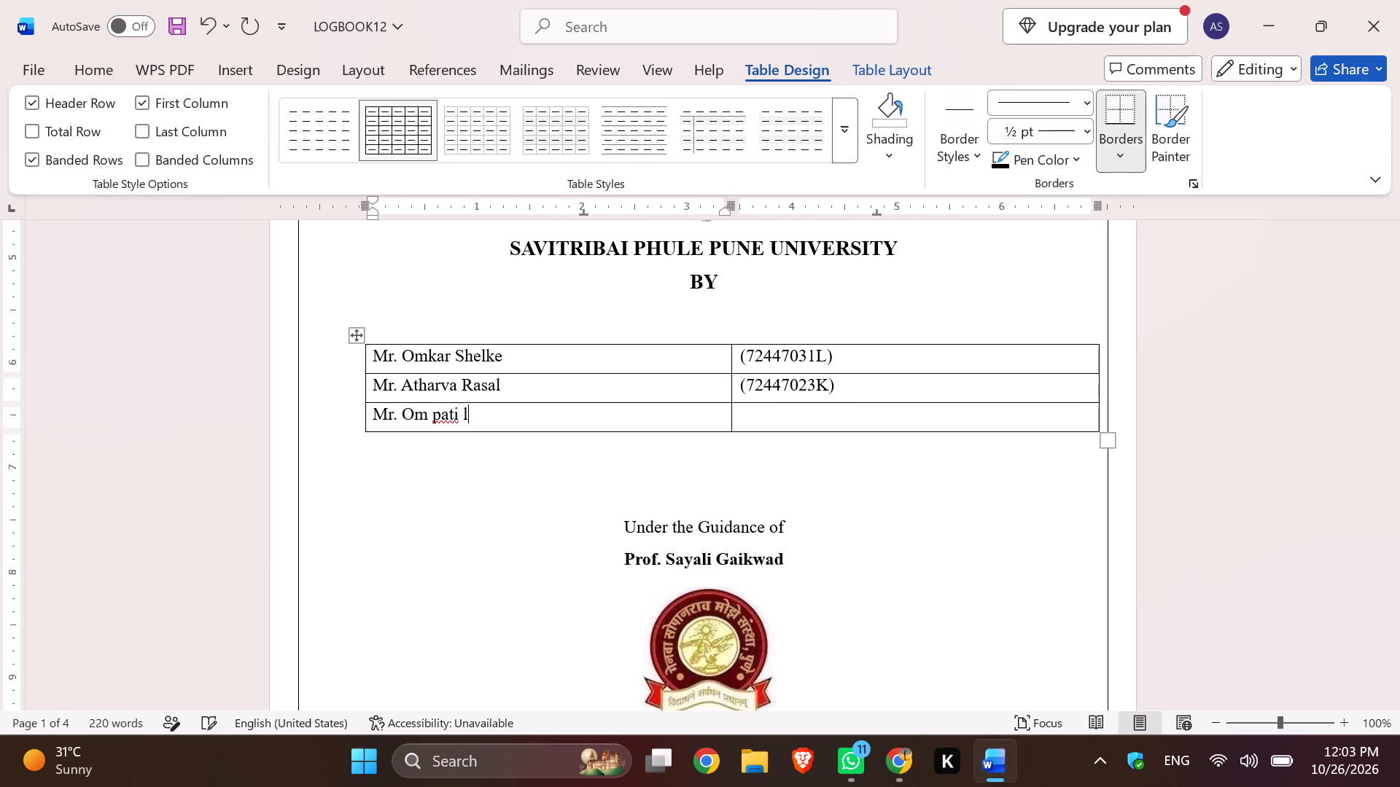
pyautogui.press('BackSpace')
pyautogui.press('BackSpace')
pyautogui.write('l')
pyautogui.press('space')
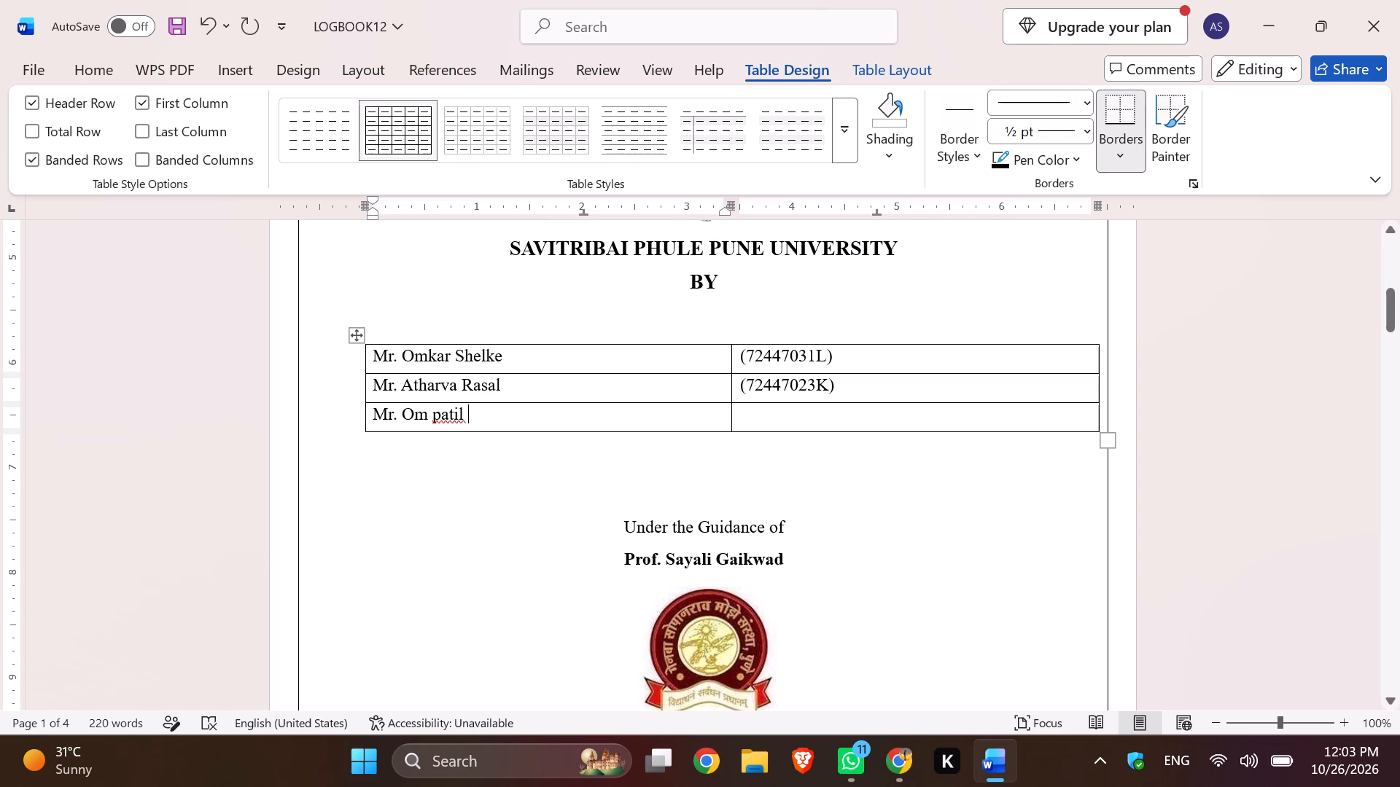
pyautogui.click(440, 426)
pyautogui.press('BackSpace')
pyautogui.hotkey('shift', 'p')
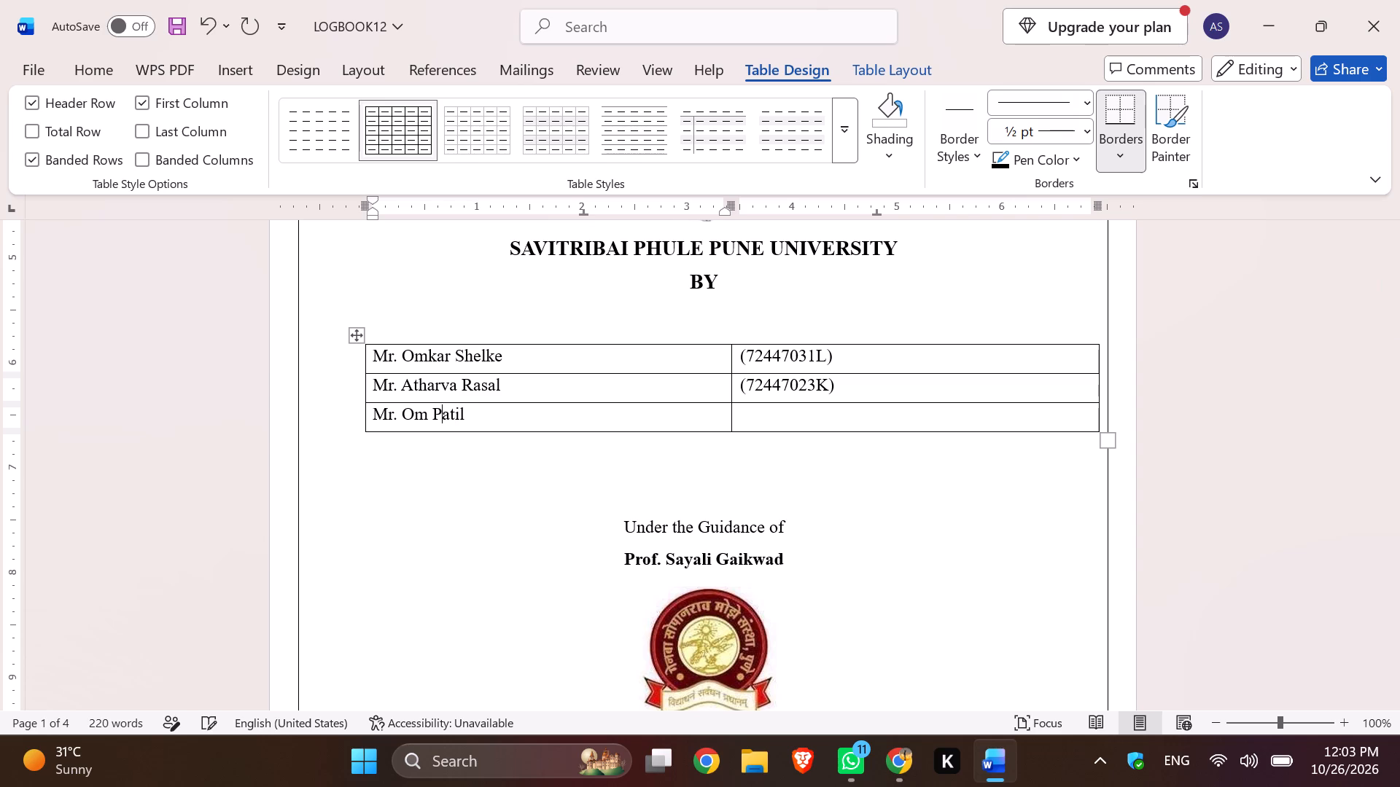
# Enter the third student's ID number in parentheses in the second column of the third row.
pyautogui.click(767, 418)
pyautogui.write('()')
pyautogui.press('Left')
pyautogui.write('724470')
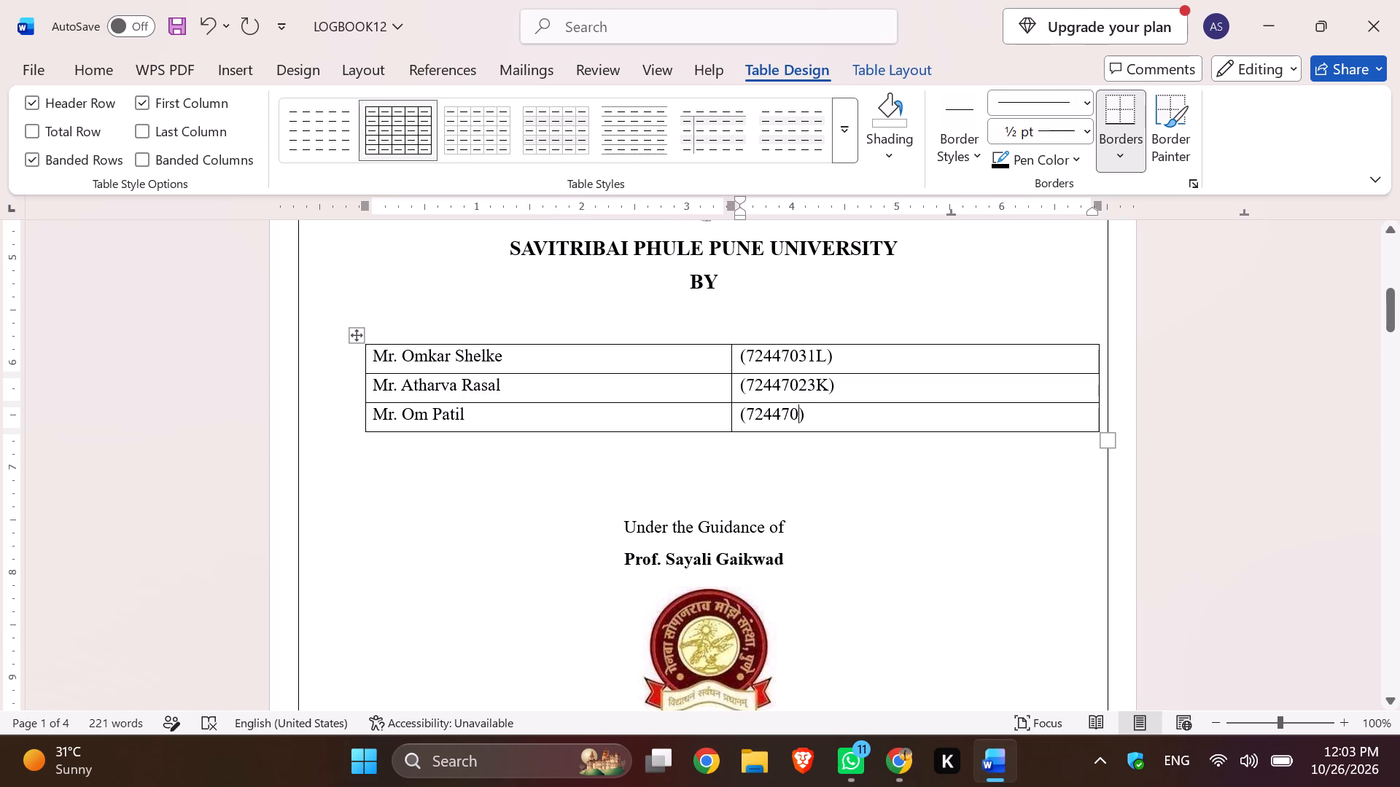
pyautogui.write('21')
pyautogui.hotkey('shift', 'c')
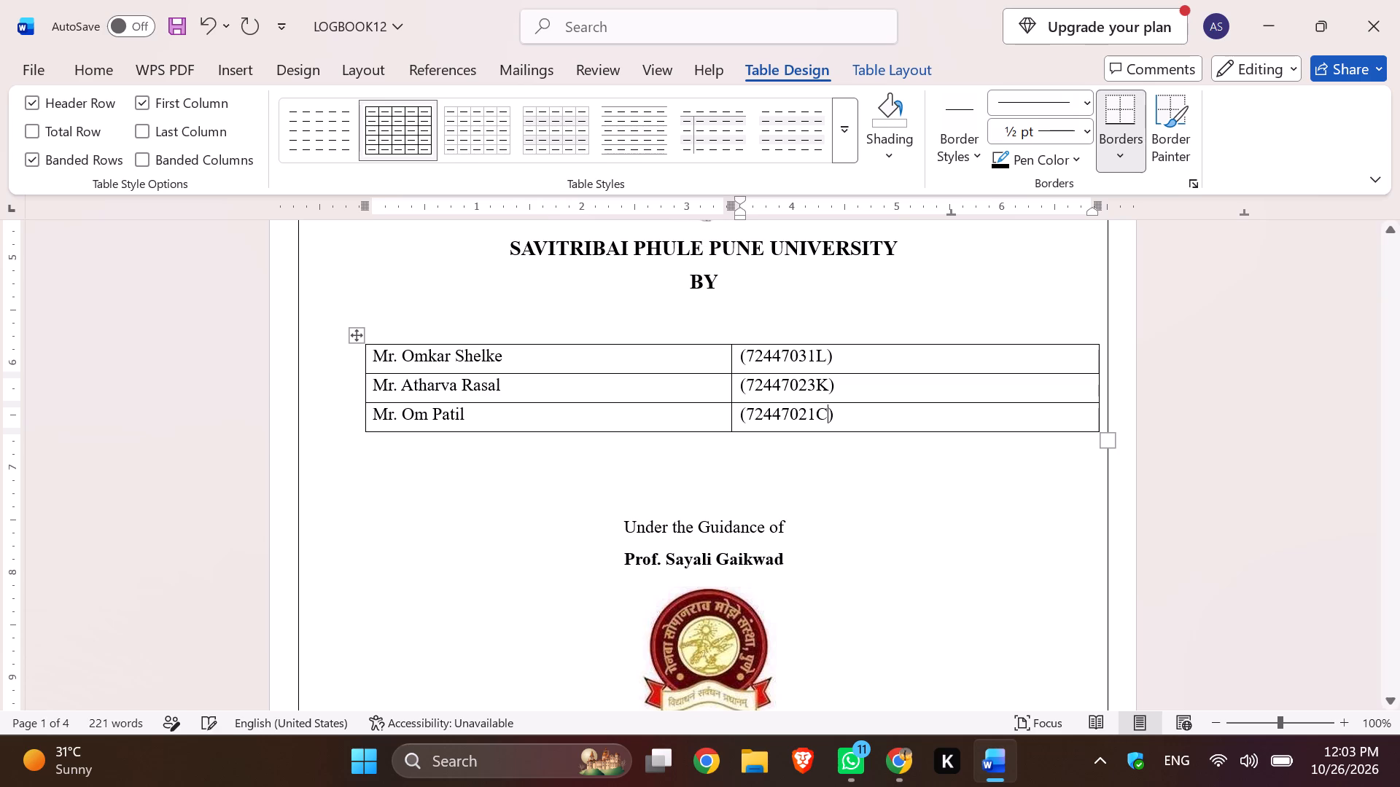
# Add a fourth row to the student table and enter the fourth student's name, capitalised and prefixed with "Mr.".
pyautogui.click(1097, 418)
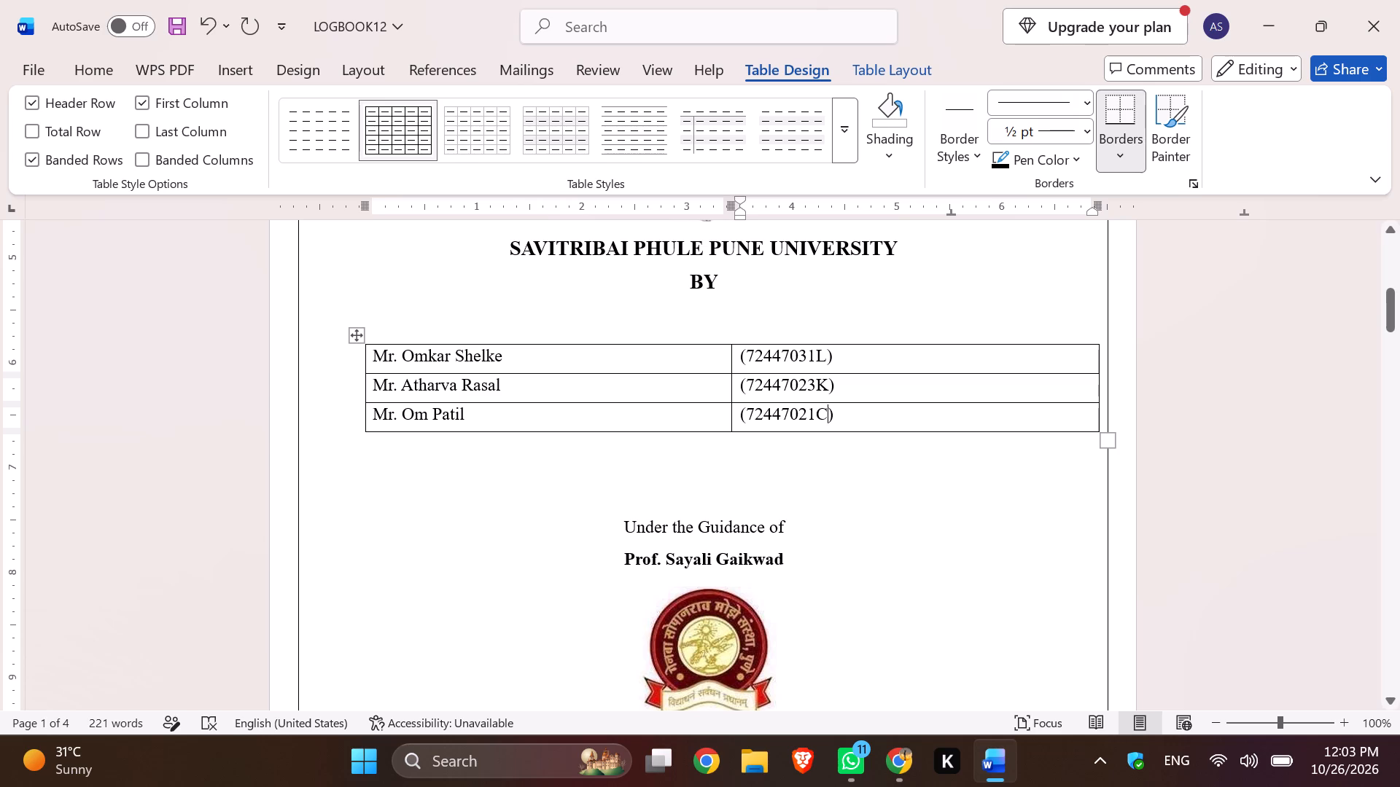
pyautogui.click(1105, 420)
pyautogui.press('Return')
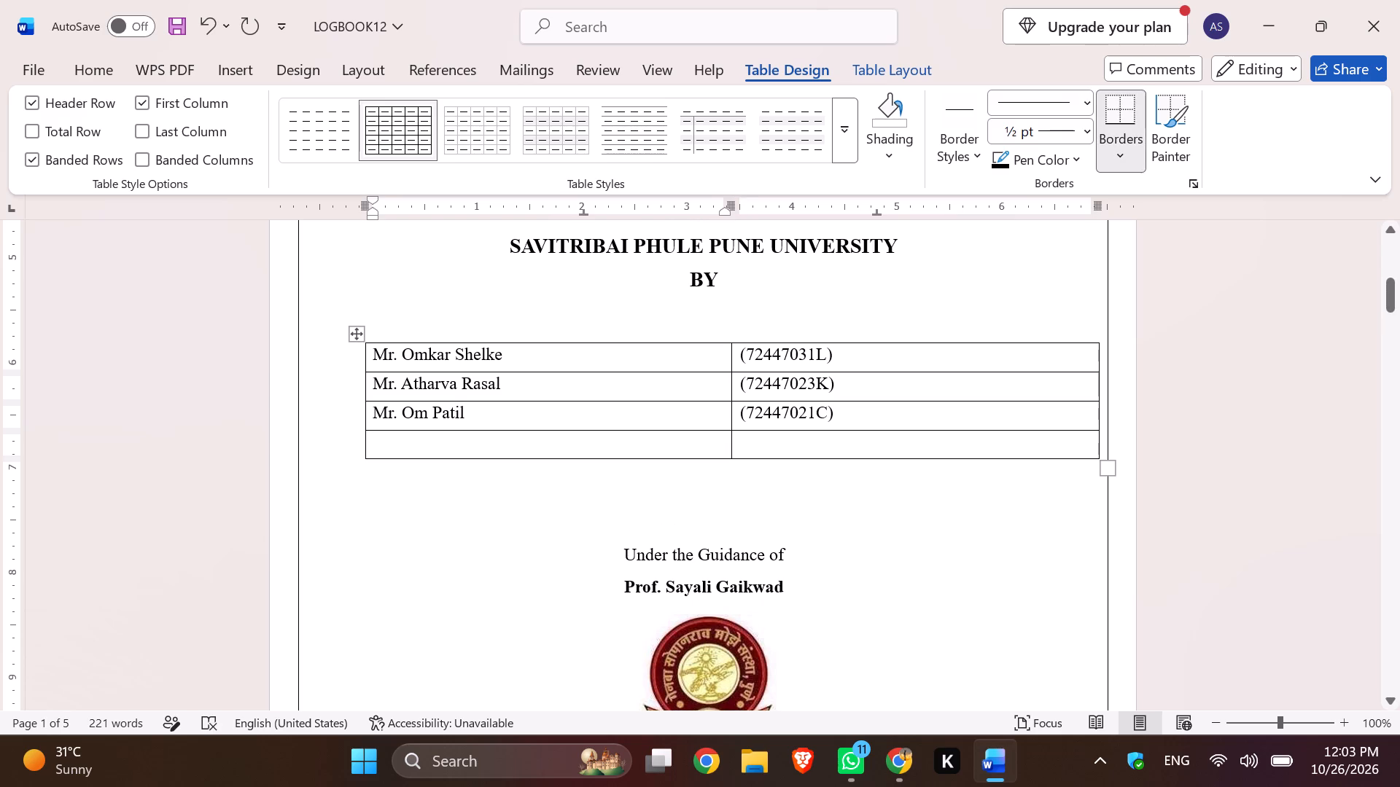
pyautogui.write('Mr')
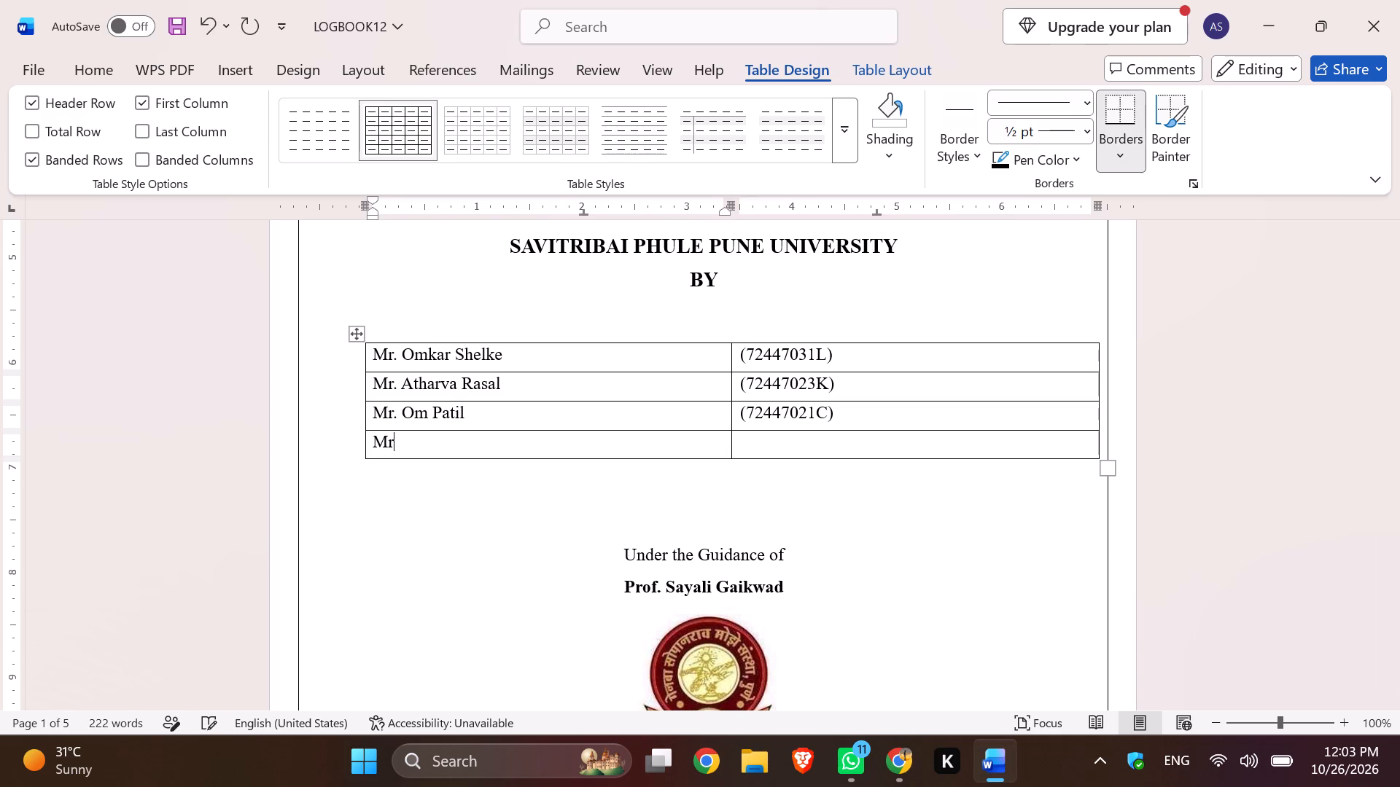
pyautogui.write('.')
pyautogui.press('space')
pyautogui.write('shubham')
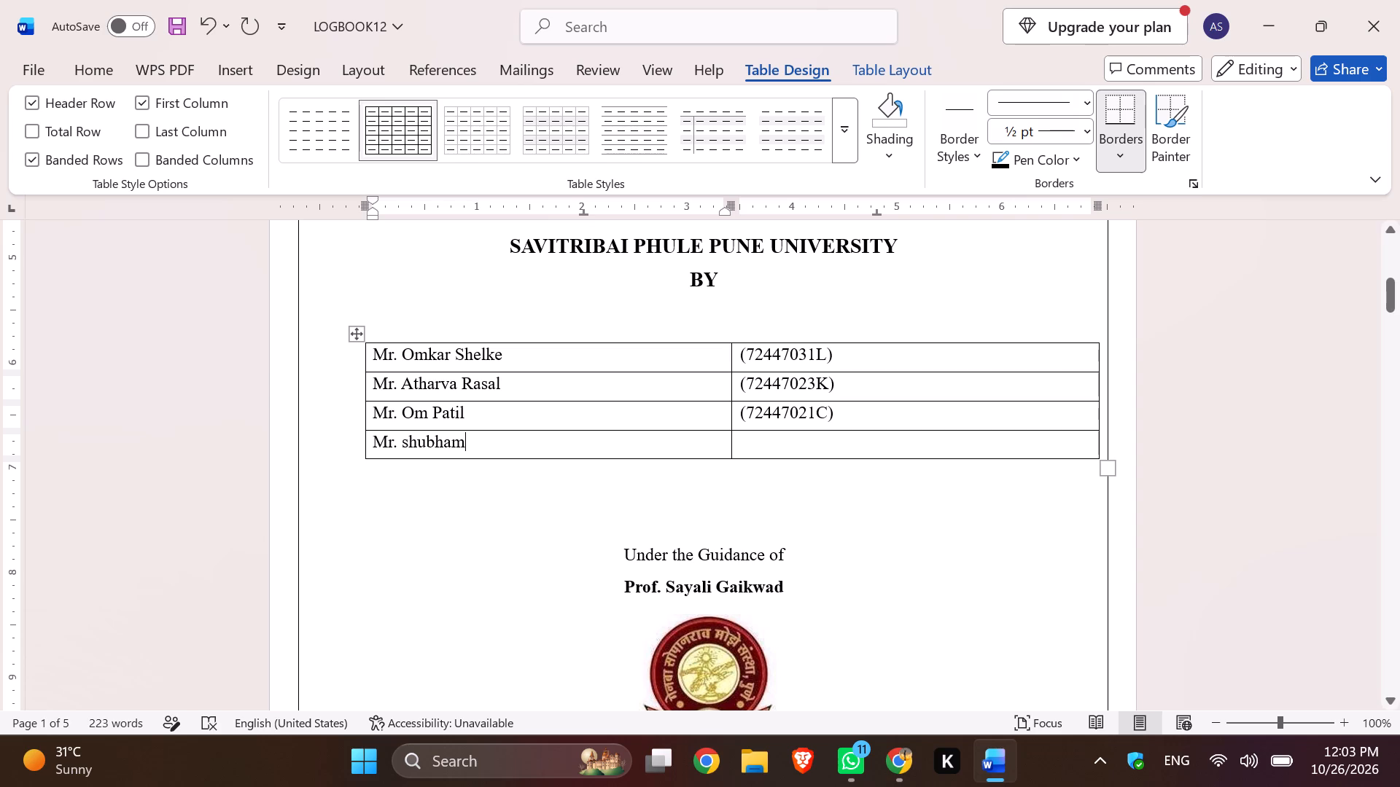
pyautogui.click(408, 441)
pyautogui.press('BackSpace')
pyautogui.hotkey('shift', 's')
pyautogui.click(509, 441)
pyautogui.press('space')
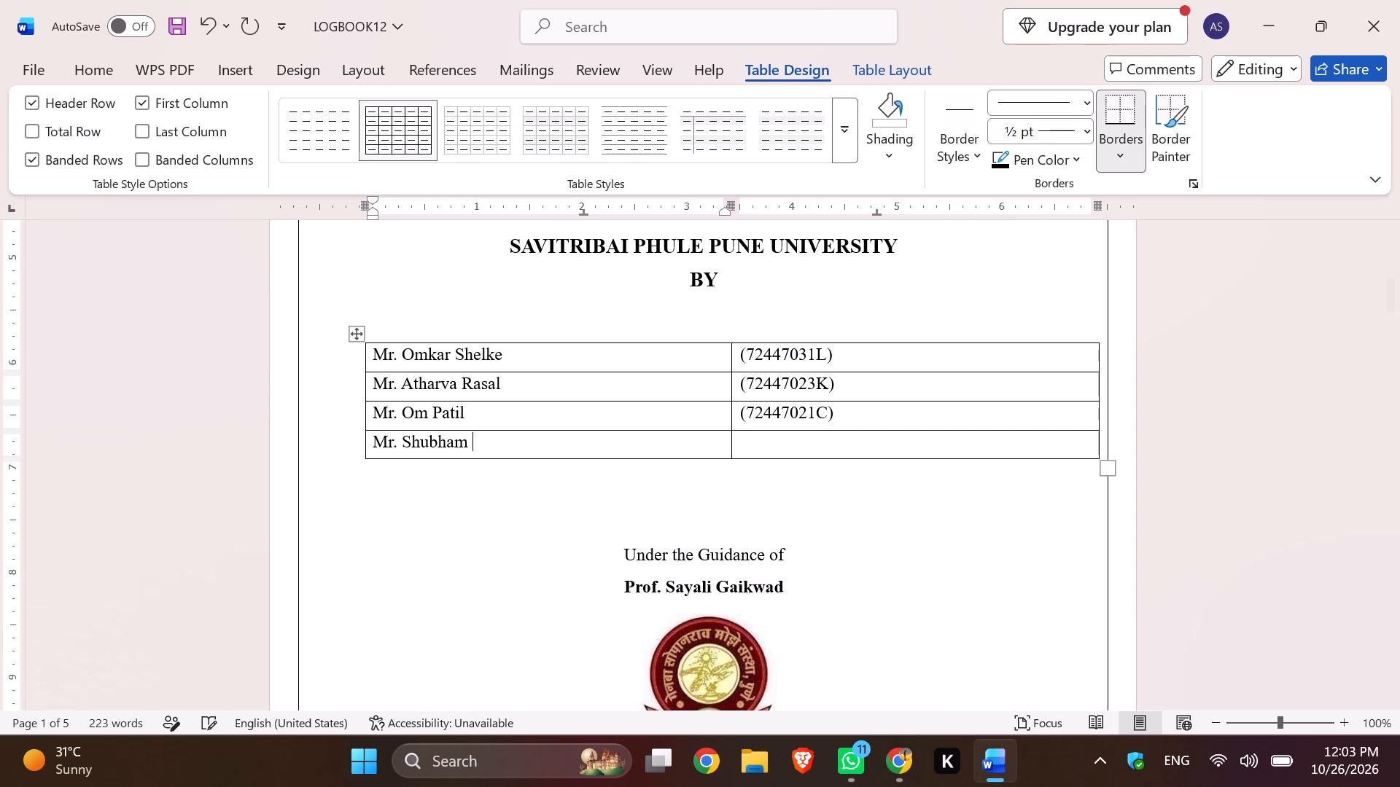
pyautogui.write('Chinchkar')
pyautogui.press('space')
pyautogui.click(505, 445)
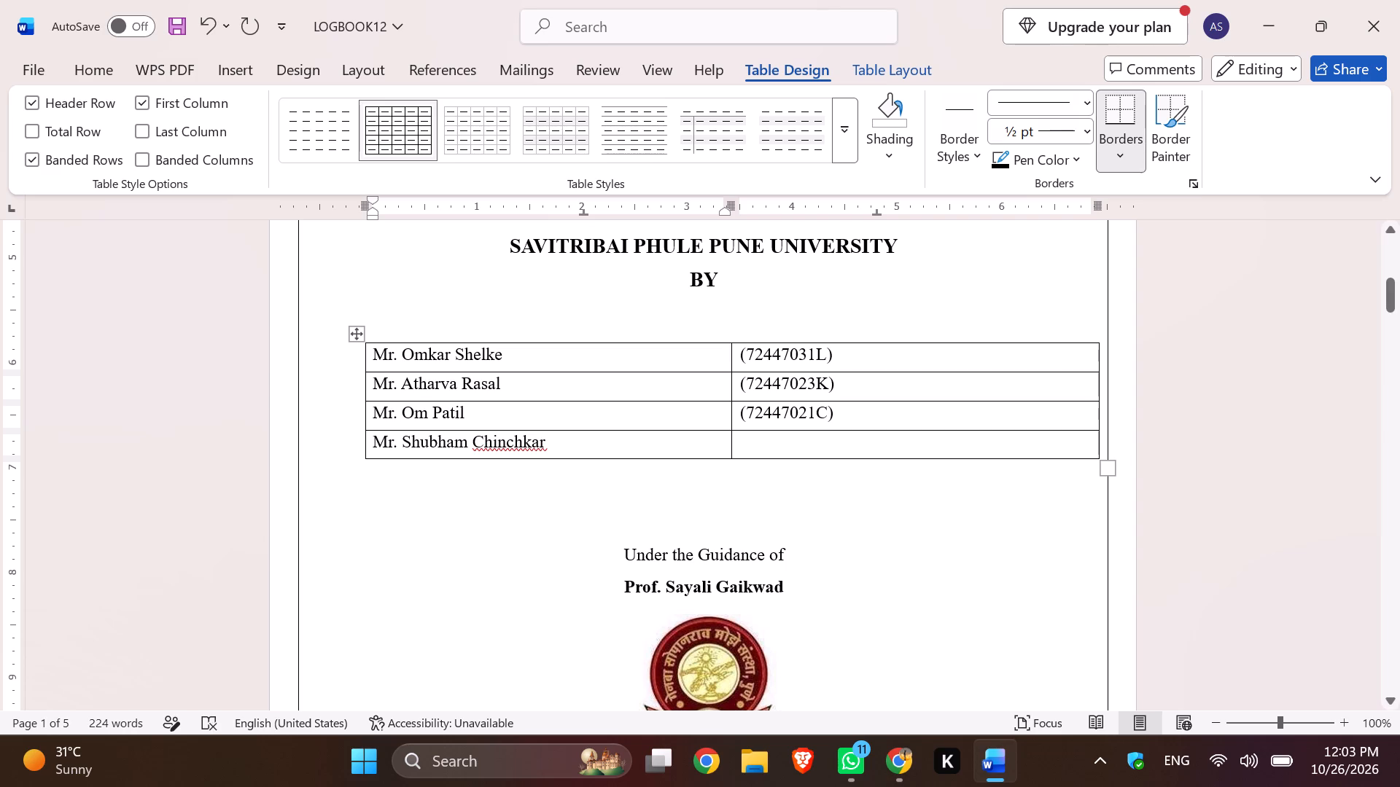
# Enter the fourth student's ID number in parentheses in the second column of the fourth row.
pyautogui.click(741, 448)
pyautogui.hotkey('shift', '(')
pyautogui.hotkey('shift', ')')
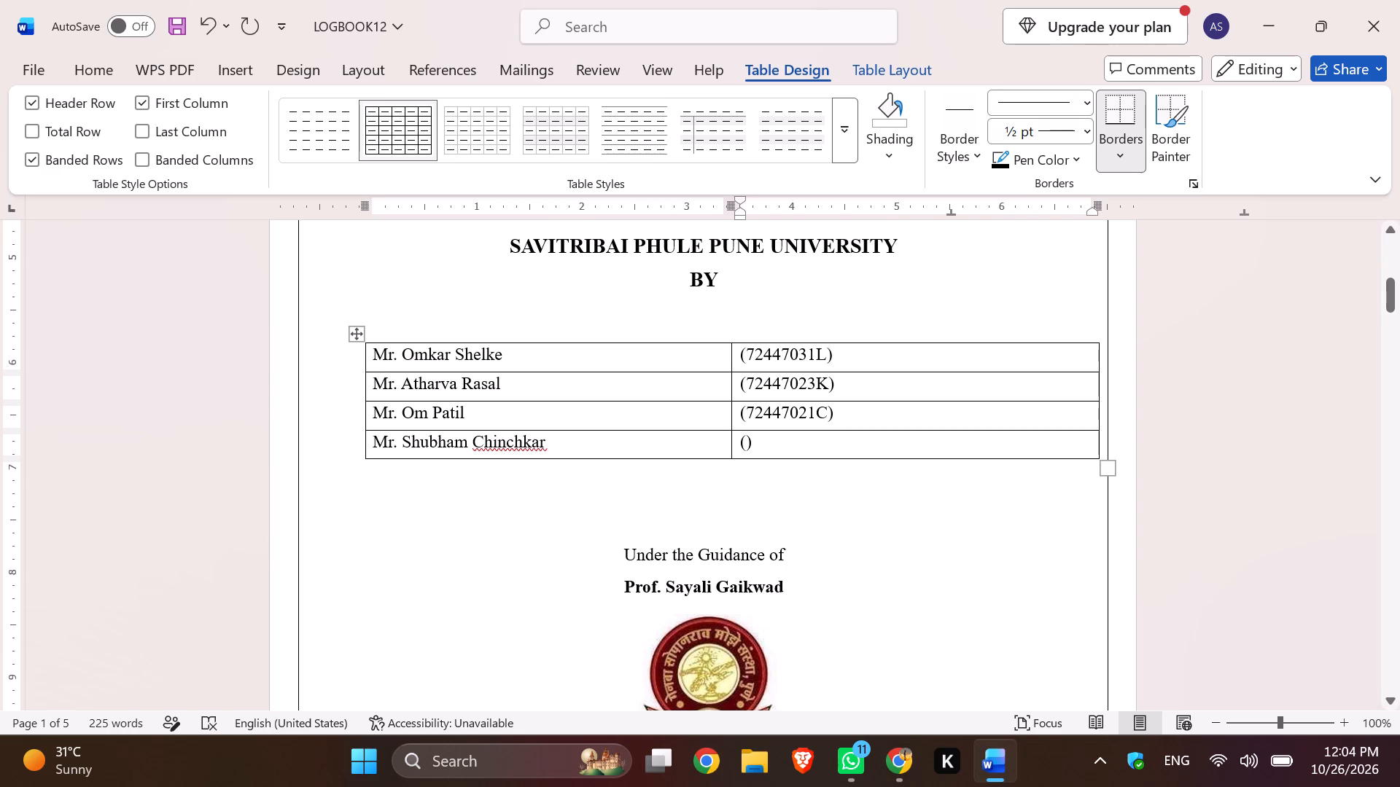
pyautogui.click(743, 440)
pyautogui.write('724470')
# Correct the fourth student's ID number in the table's last row.
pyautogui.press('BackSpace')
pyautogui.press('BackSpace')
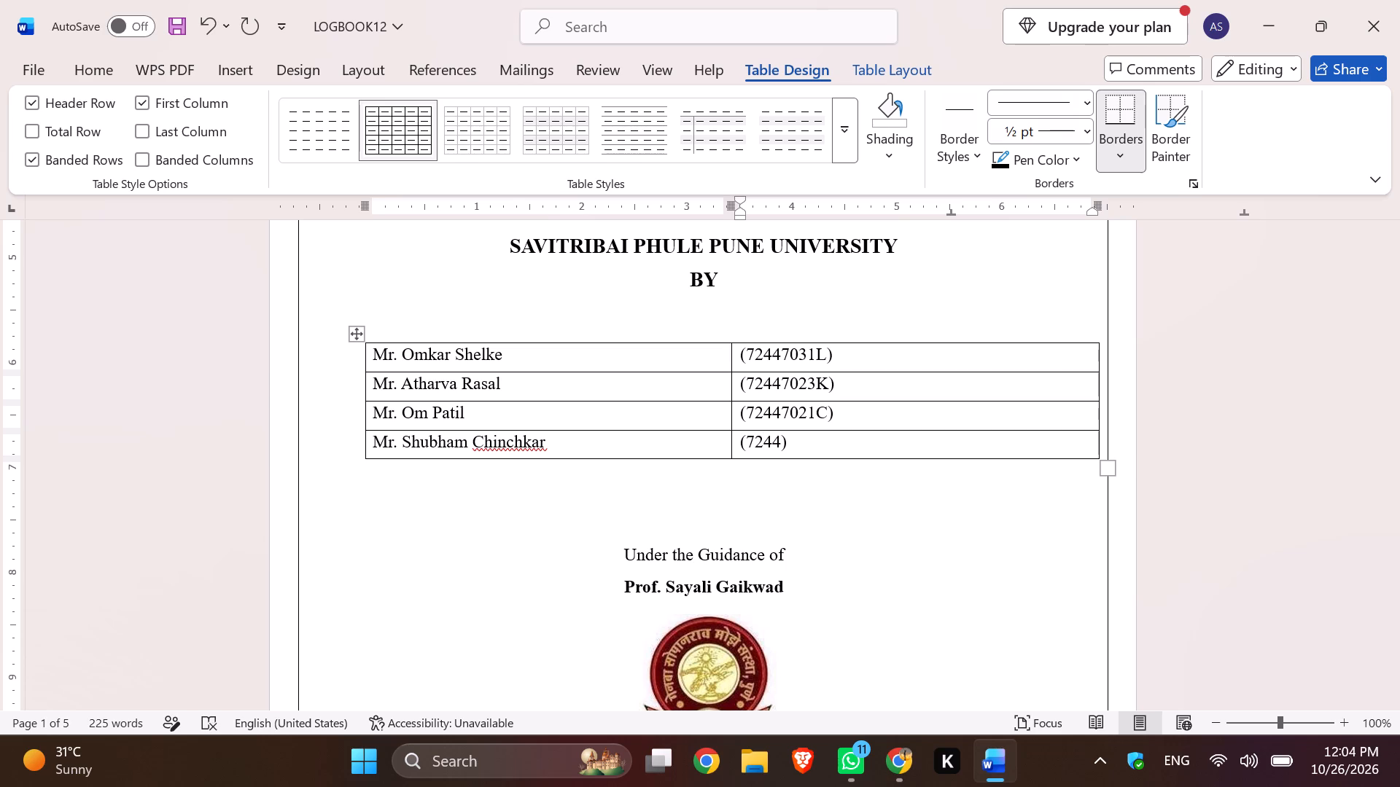
pyautogui.write('6999')
pyautogui.hotkey('shift', 'm')
pyautogui.click(884, 451)
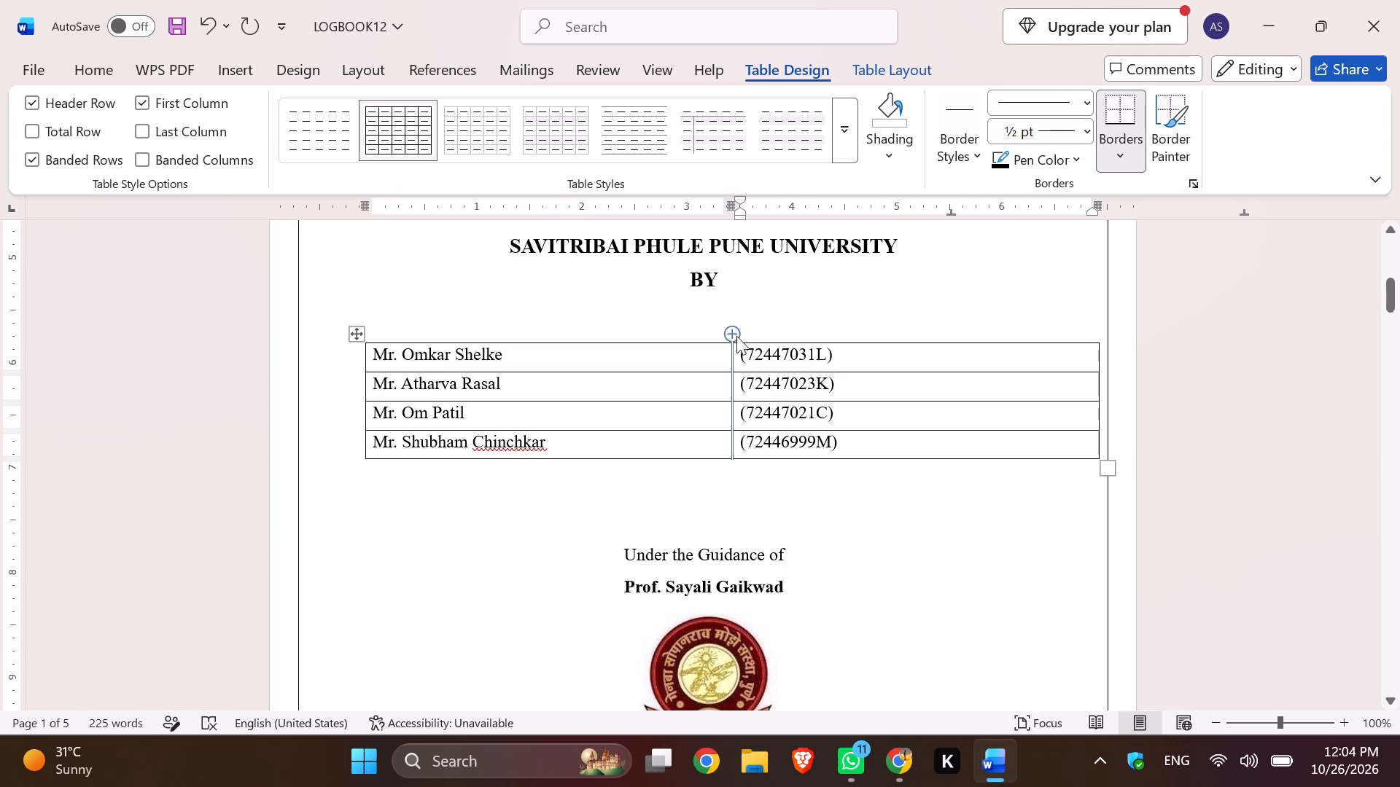
# Narrow both columns of the student table to fit the names and ID numbers more closely.
pyautogui.moveTo(731, 335); pyautogui.dragTo(683, 329)
pyautogui.moveTo(729, 377); pyautogui.dragTo(623, 361)
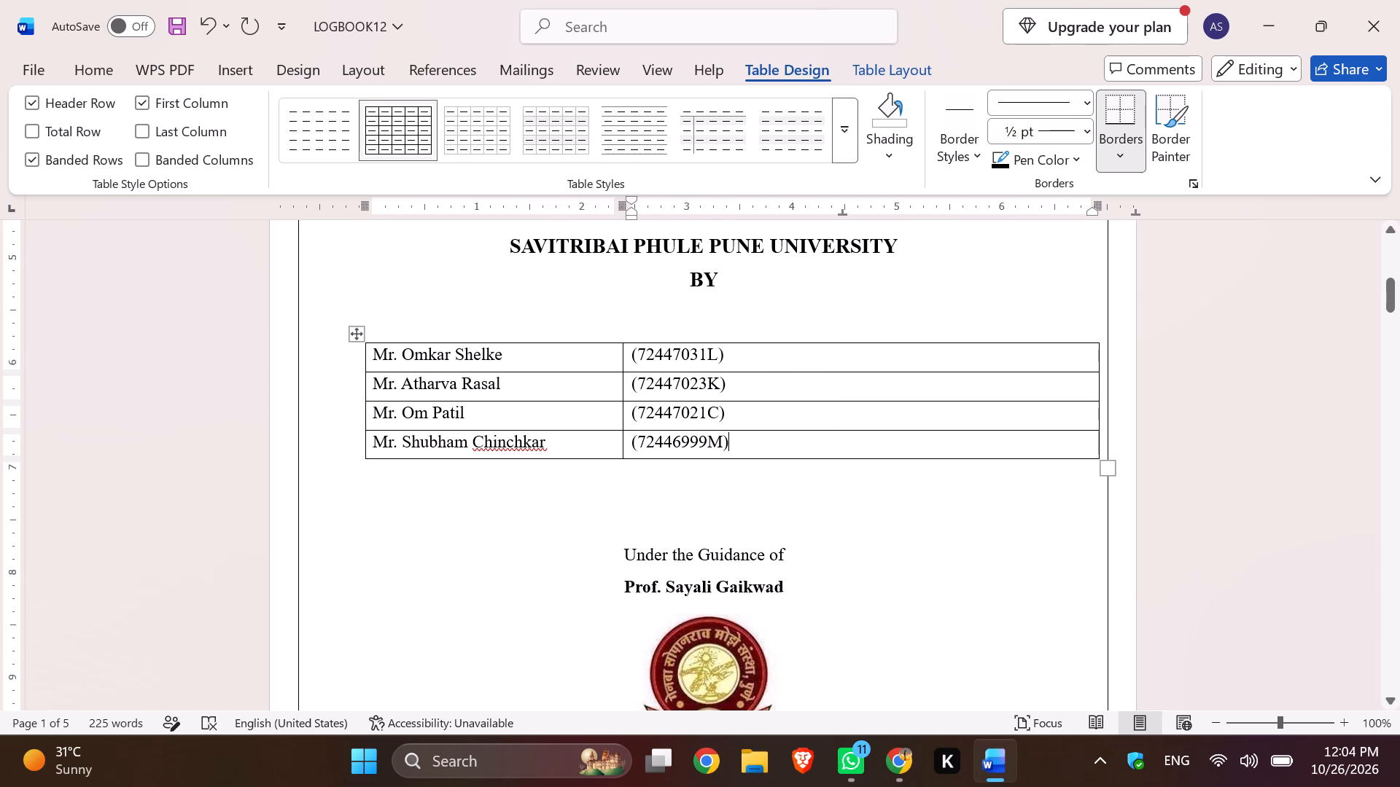
pyautogui.moveTo(1097, 410); pyautogui.dragTo(764, 402)
# Move the student table across the page to sit roughly centred beneath BY.
pyautogui.moveTo(357, 337); pyautogui.dragTo(541, 326)
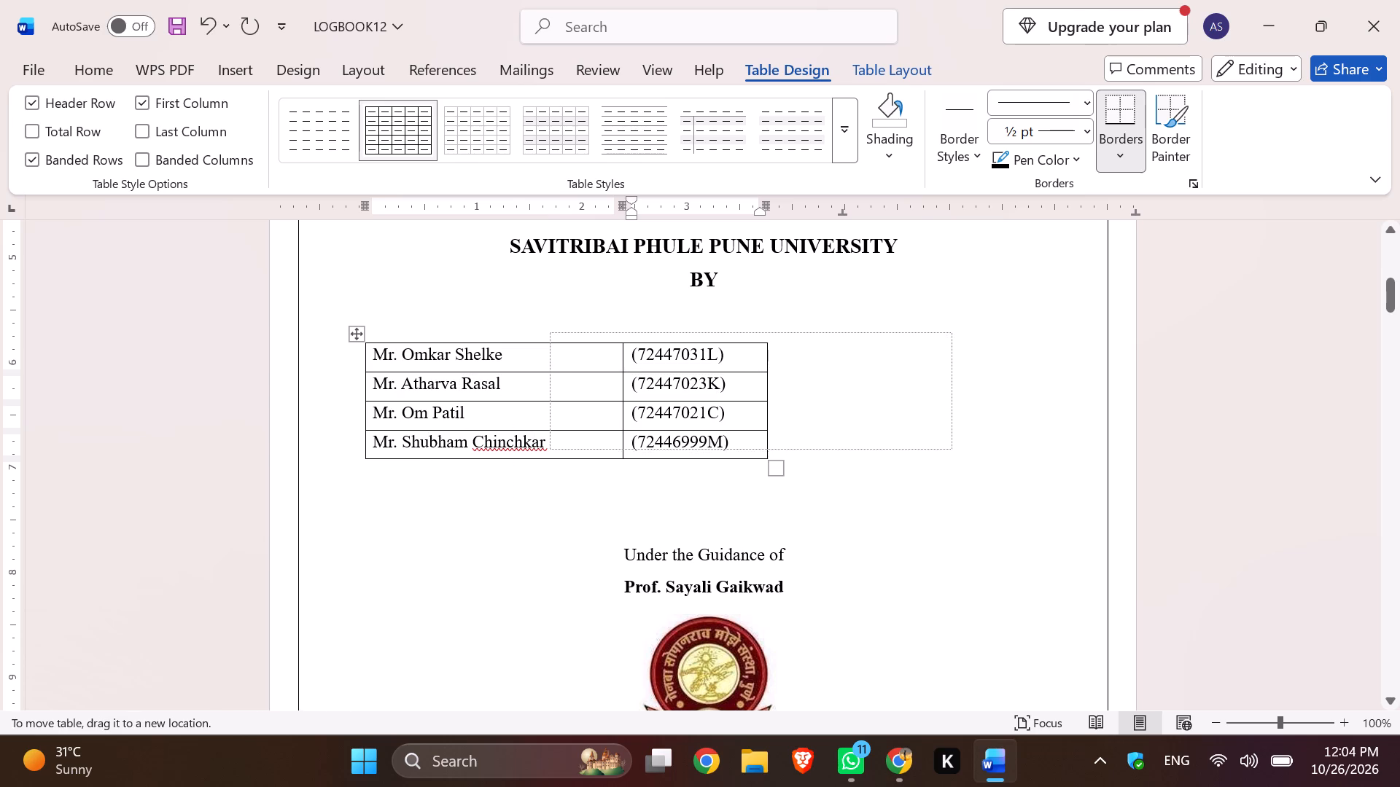
# Finish moving the student table so it sits roughly centred beneath BY.
pyautogui.moveTo(541, 326); pyautogui.dragTo(540, 337)
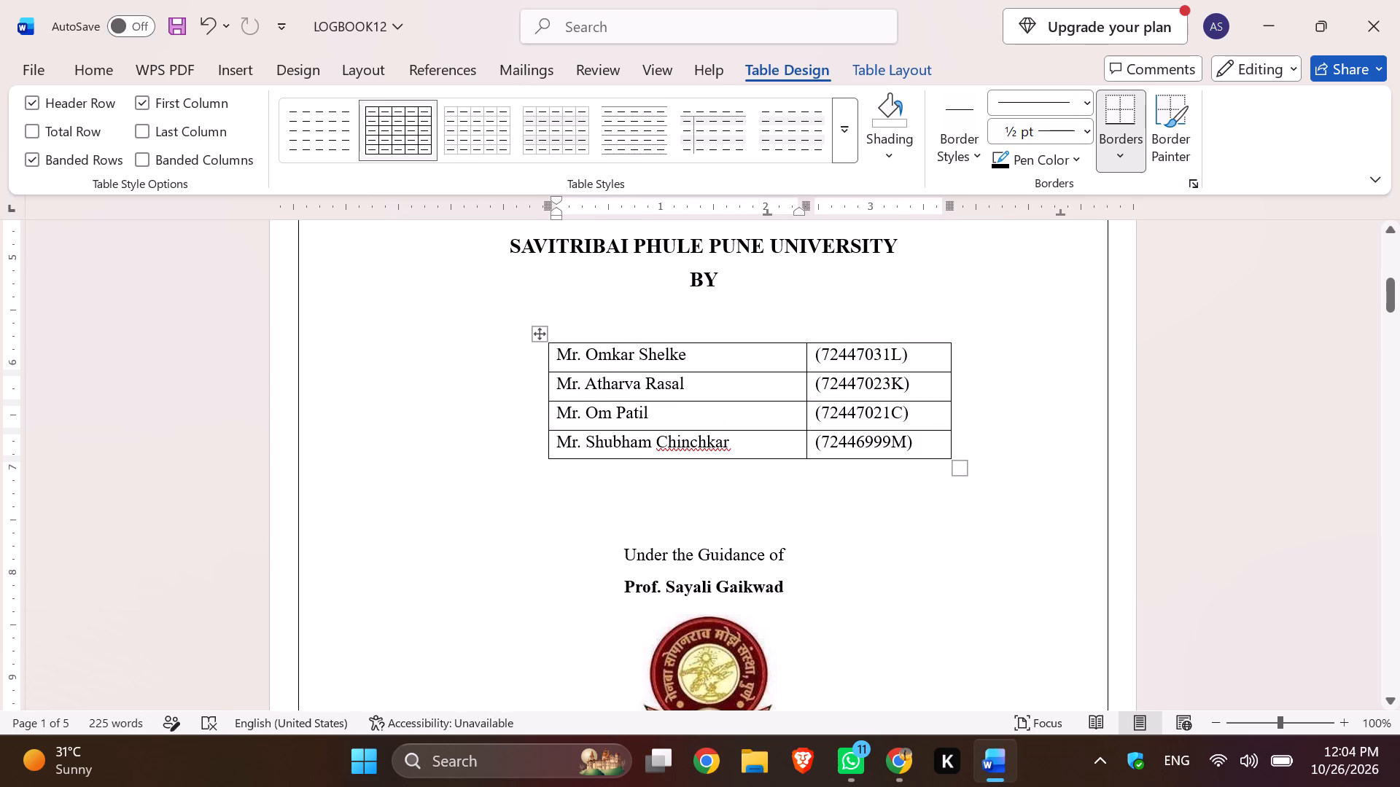
# Remove all borders from the student table on the title page.
pyautogui.click(90, 82)
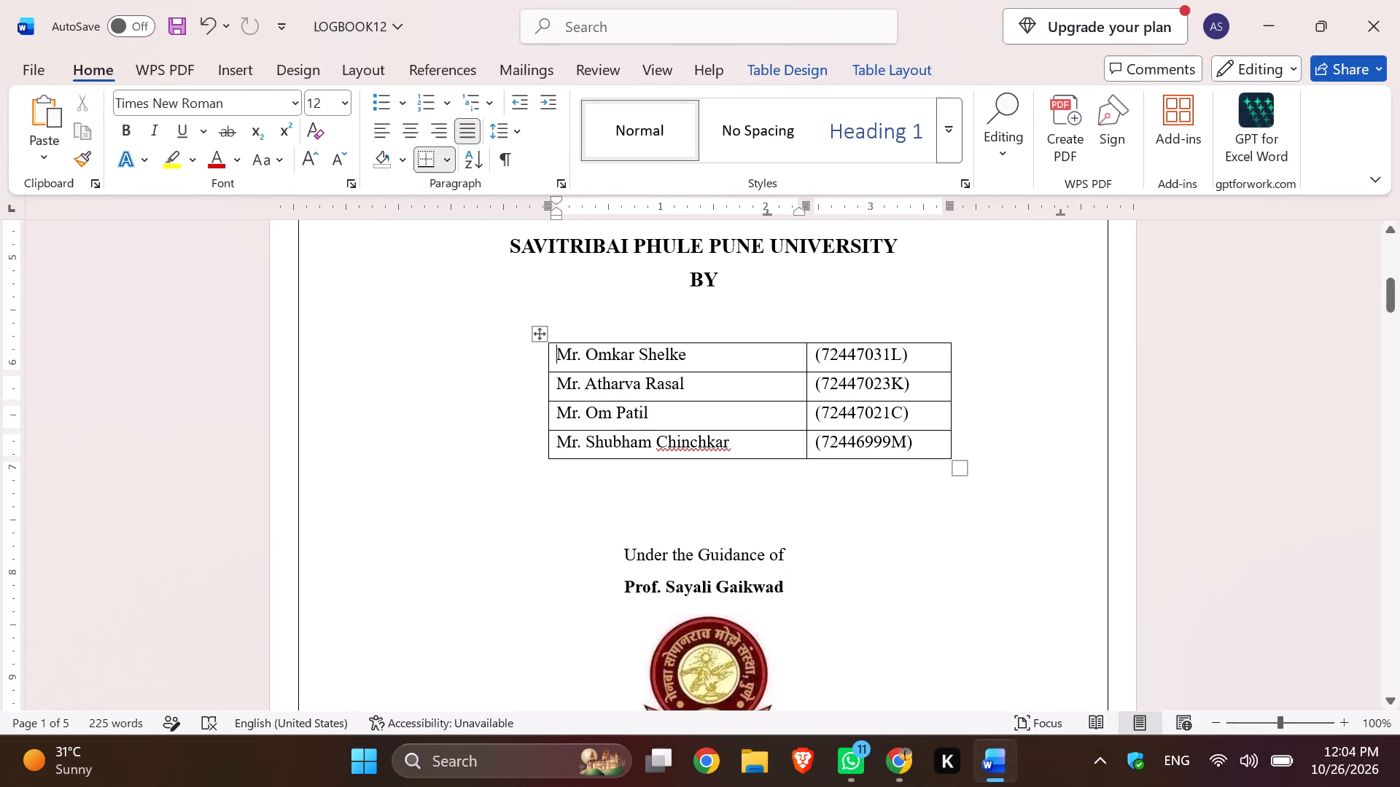
pyautogui.click(537, 330)
pyautogui.moveTo(452, 164); pyautogui.dragTo(451, 187)
pyautogui.moveTo(451, 187); pyautogui.dragTo(440, 161)
pyautogui.click(440, 161)
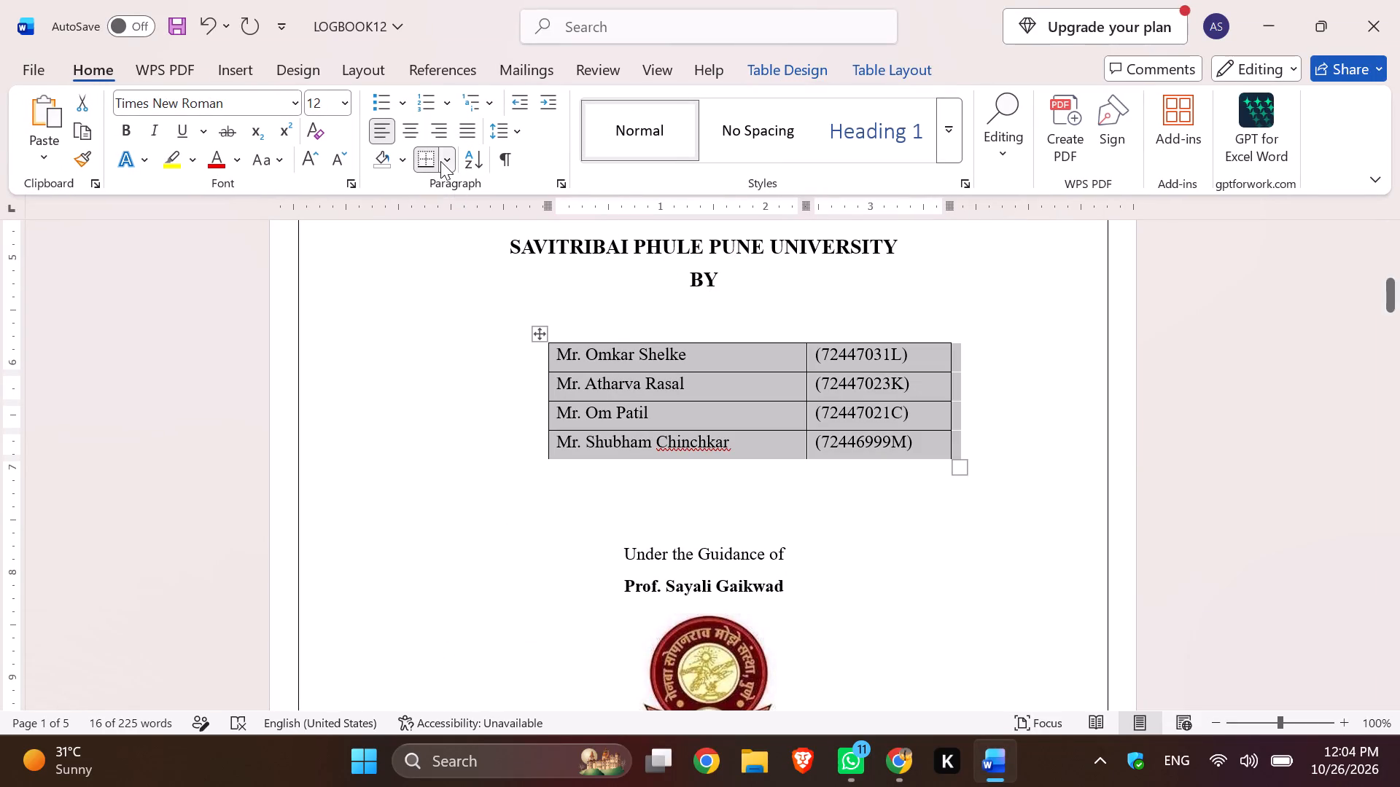
pyautogui.click(452, 303)
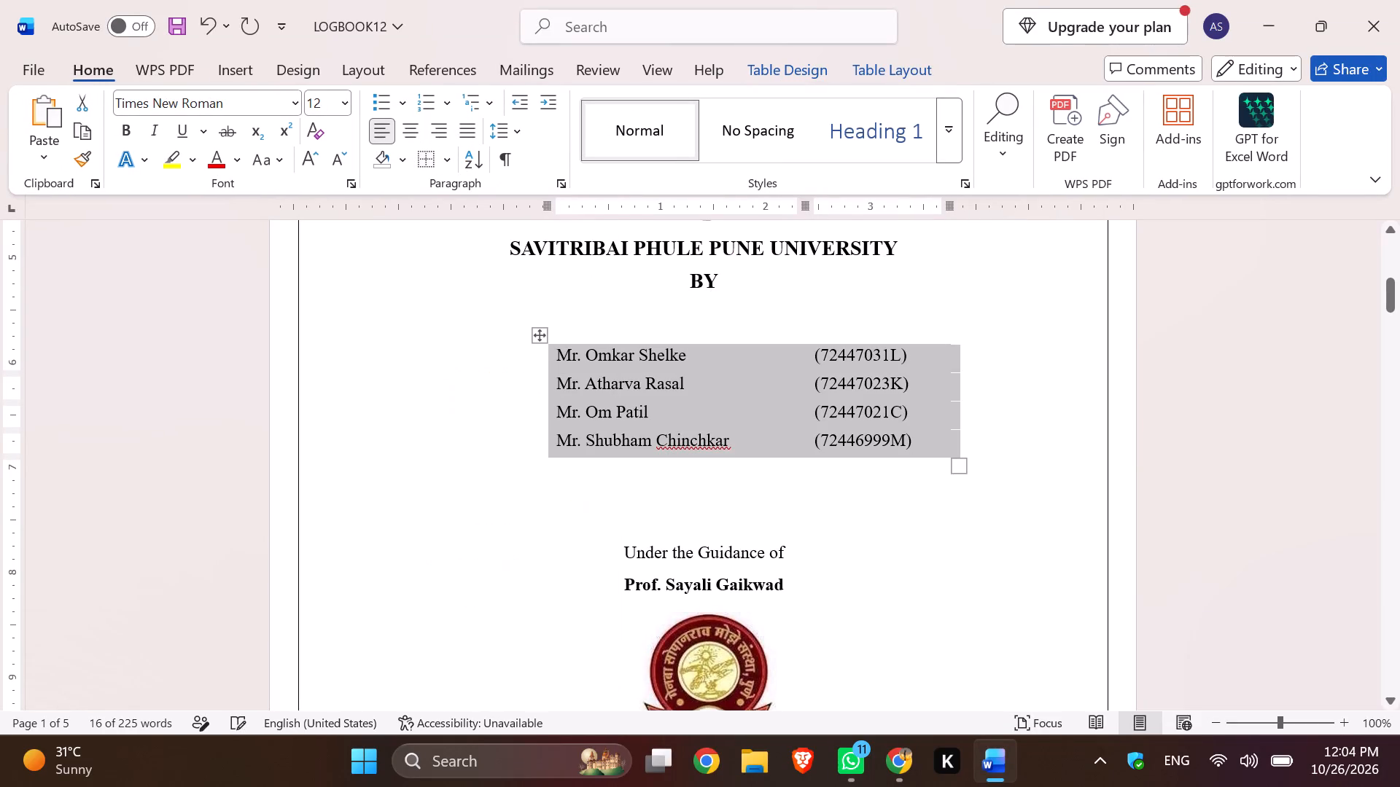
pyautogui.click(717, 505)
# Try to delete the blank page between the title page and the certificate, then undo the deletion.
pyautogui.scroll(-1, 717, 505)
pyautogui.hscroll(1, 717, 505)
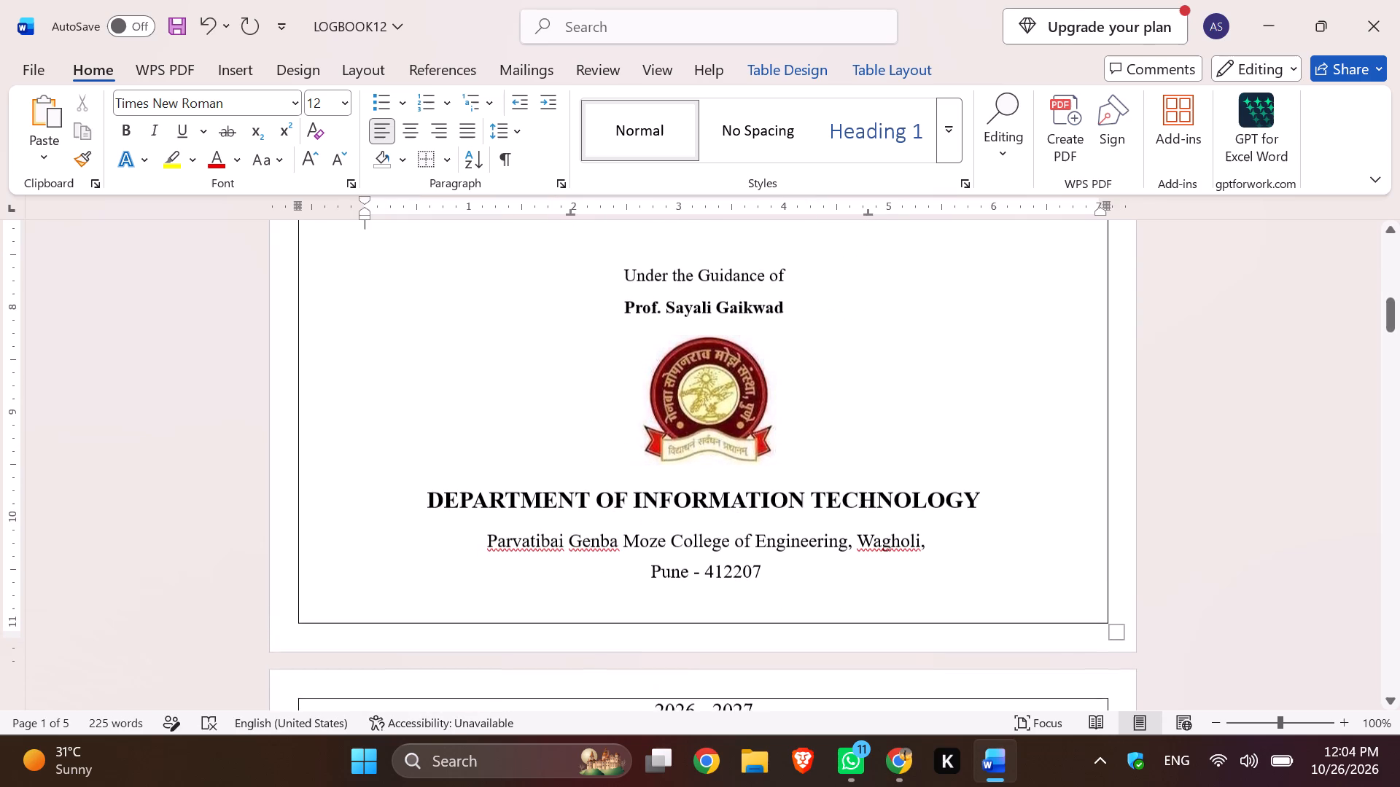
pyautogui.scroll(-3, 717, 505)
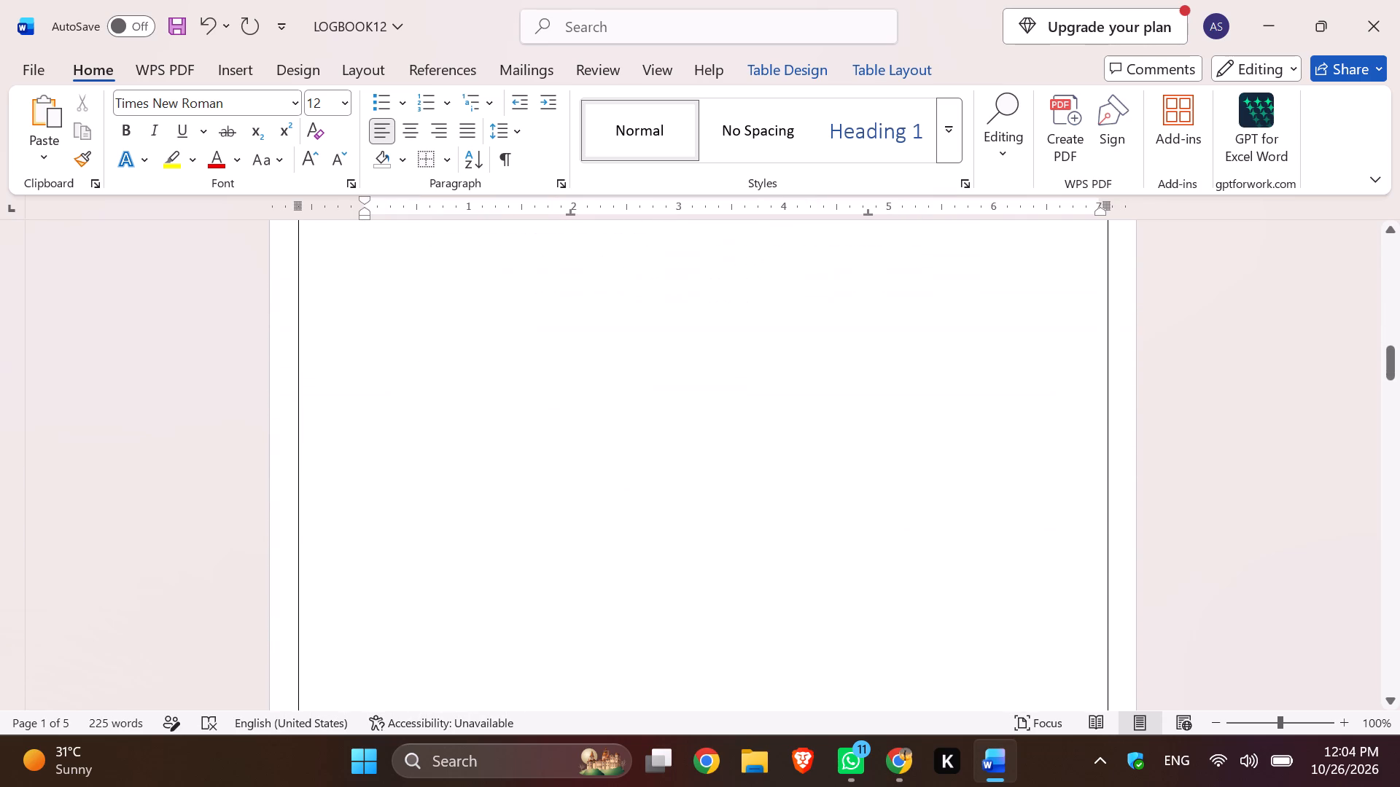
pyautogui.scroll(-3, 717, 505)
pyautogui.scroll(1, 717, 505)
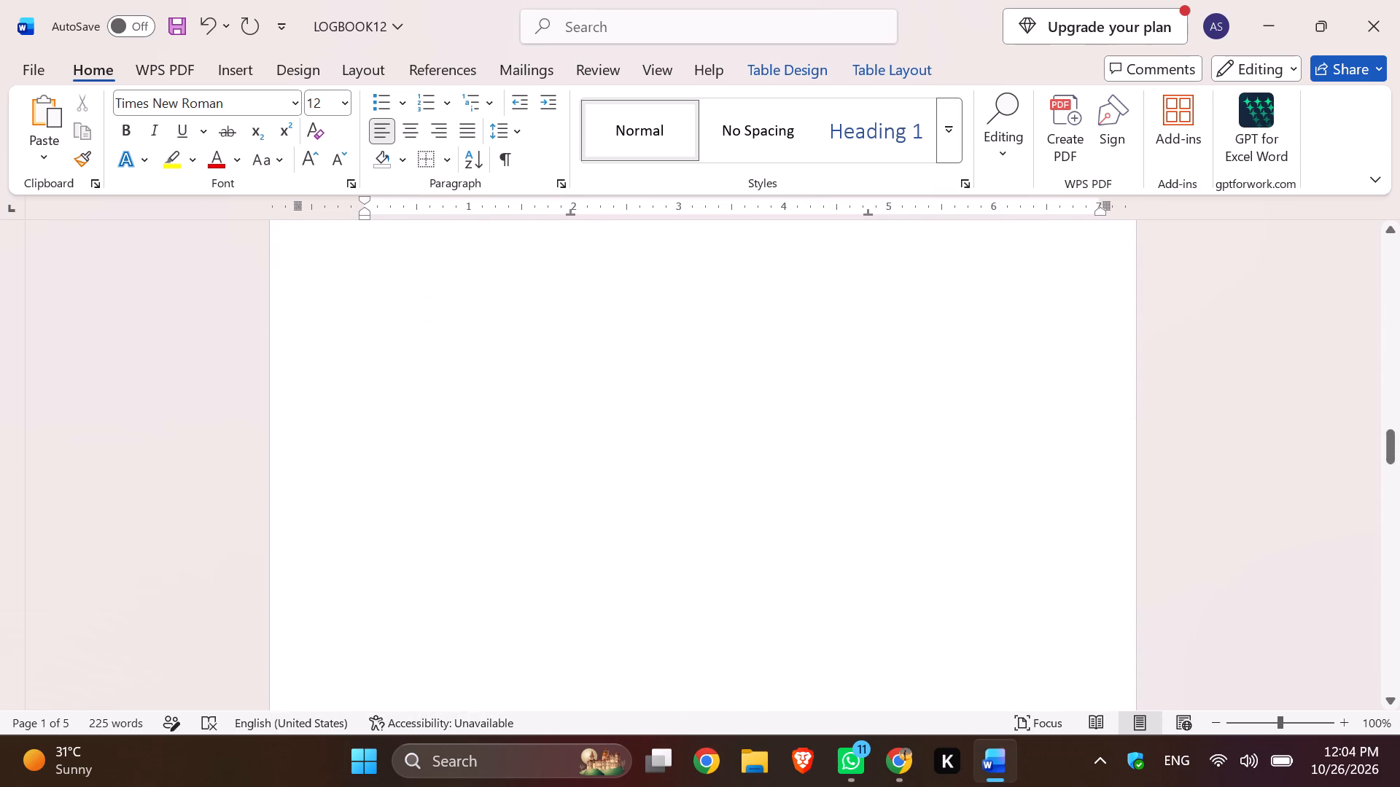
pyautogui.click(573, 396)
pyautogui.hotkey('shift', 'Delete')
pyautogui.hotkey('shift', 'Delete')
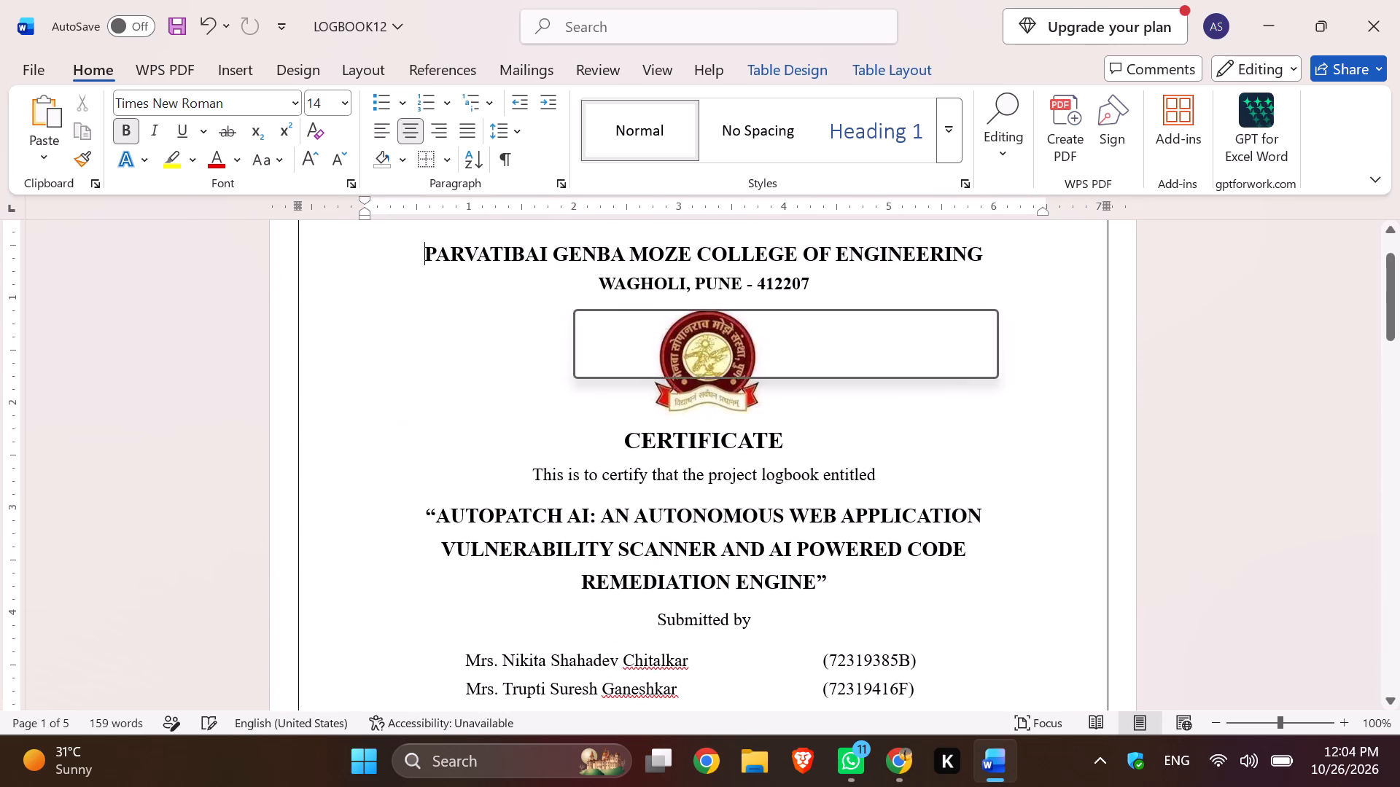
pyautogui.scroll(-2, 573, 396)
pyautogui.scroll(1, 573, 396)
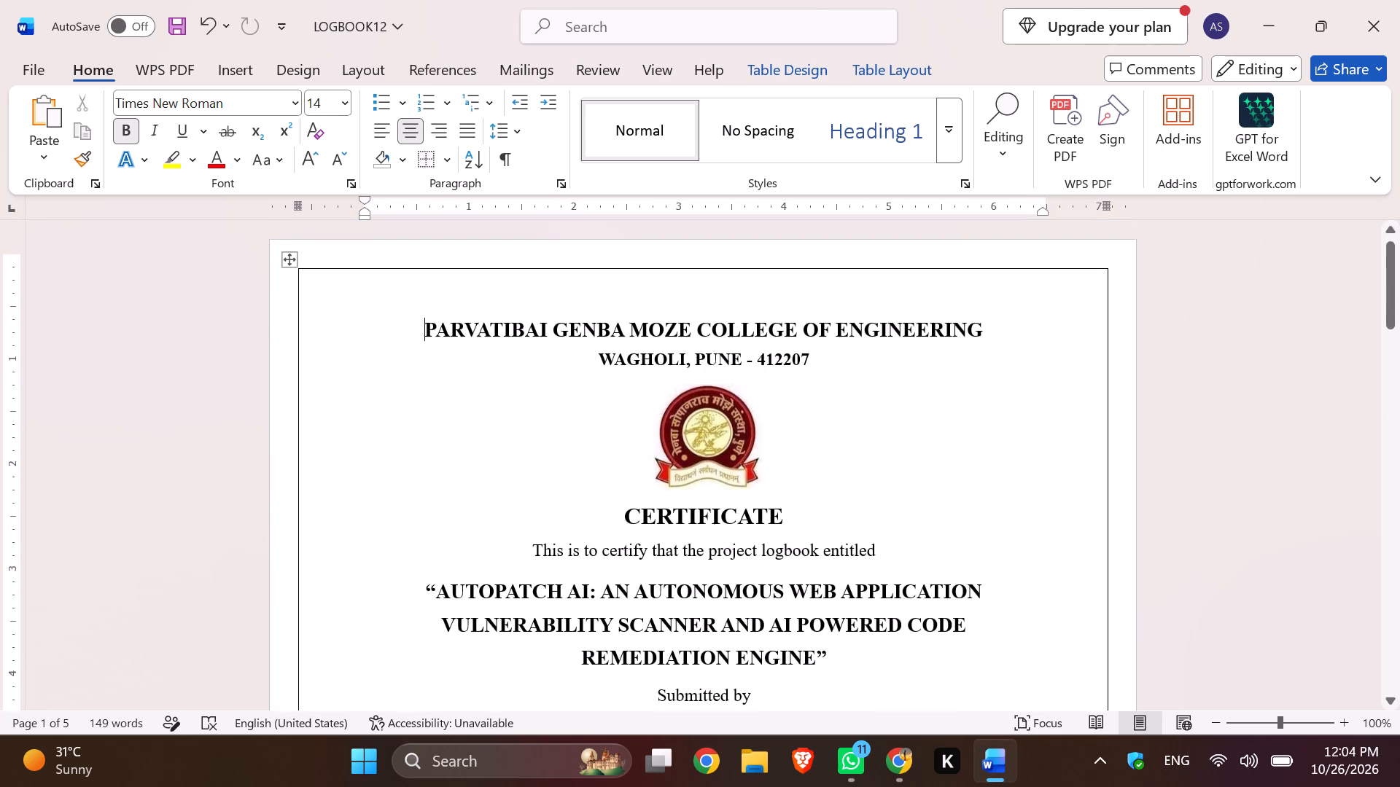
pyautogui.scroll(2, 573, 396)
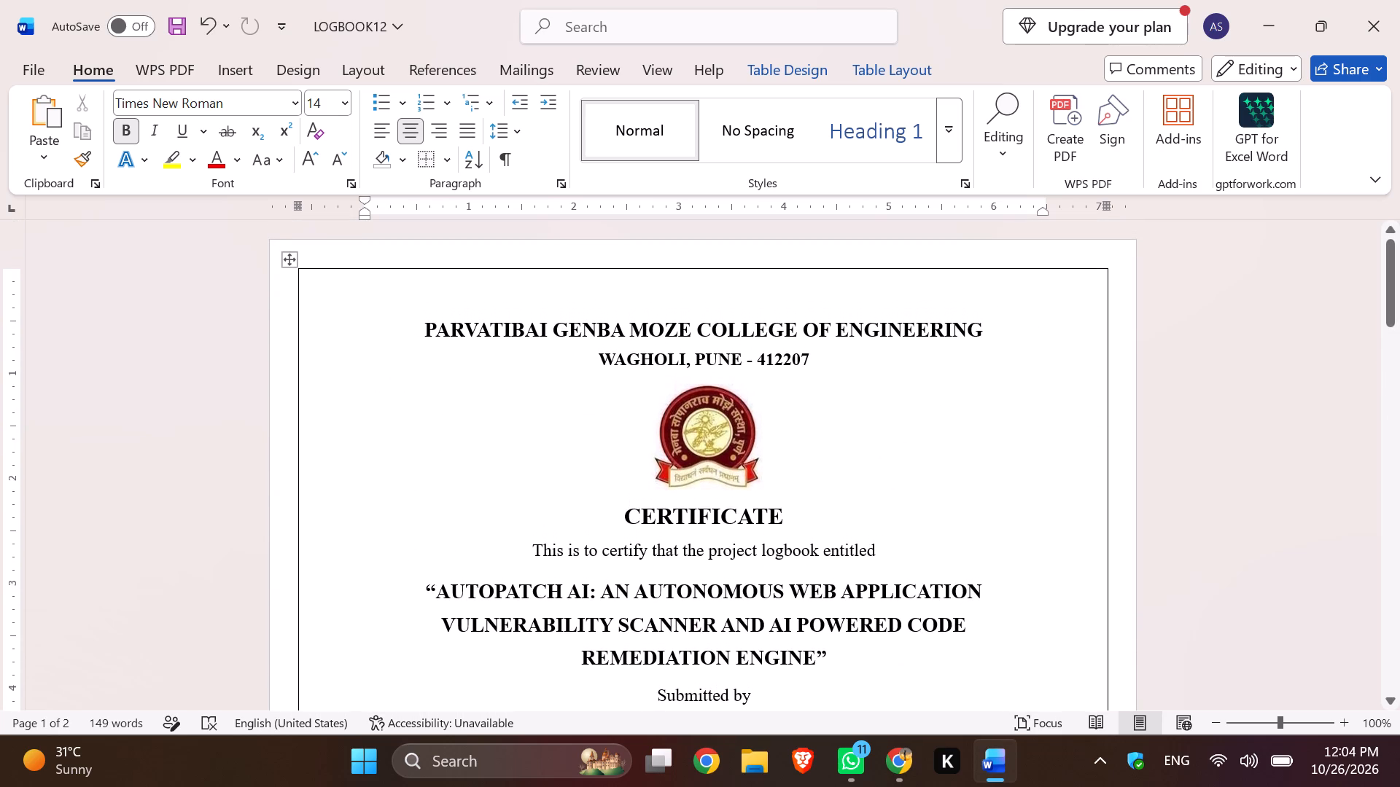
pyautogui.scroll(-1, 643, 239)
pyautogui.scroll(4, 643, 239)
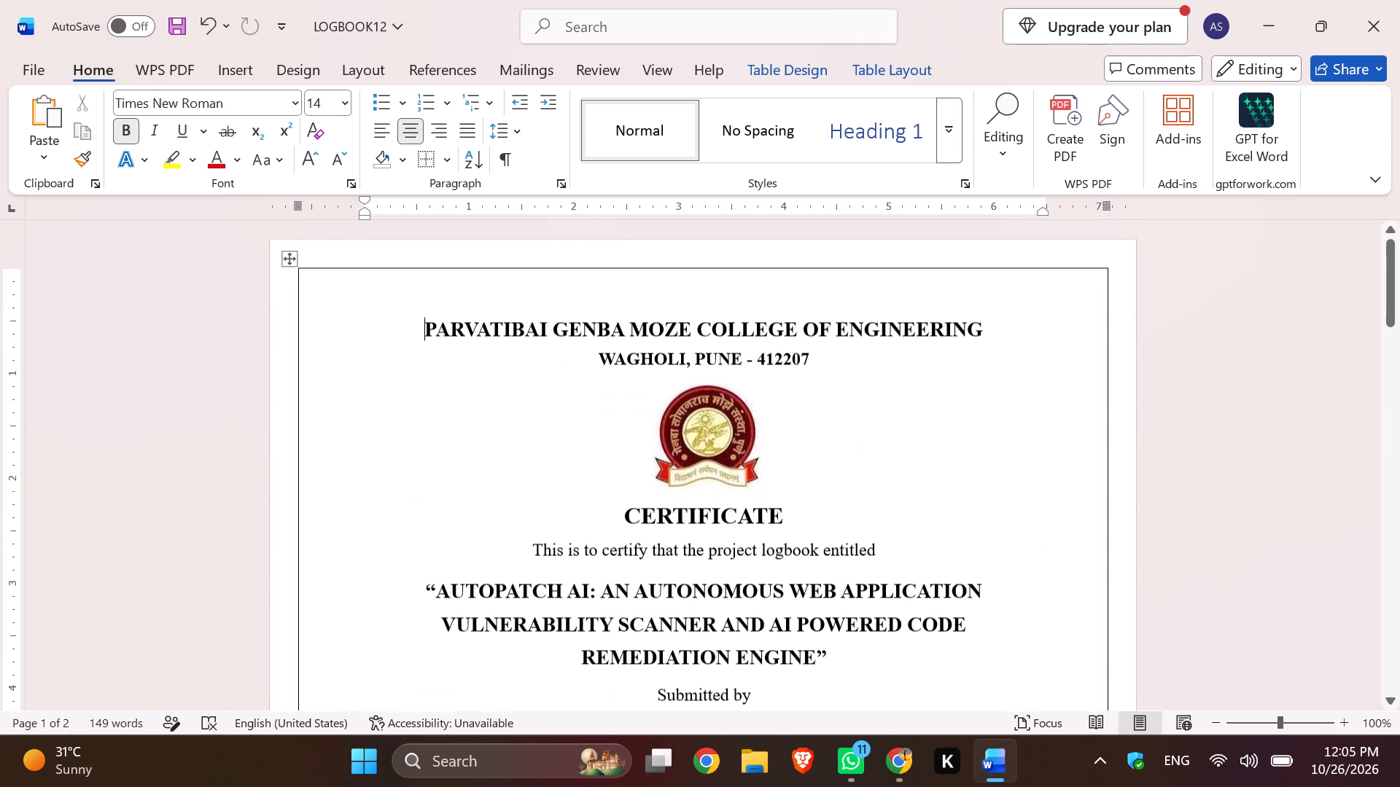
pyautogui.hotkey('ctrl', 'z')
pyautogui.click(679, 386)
# Delete the extra blank space and page between the title page and the certificate.
pyautogui.scroll(-1, 679, 386)
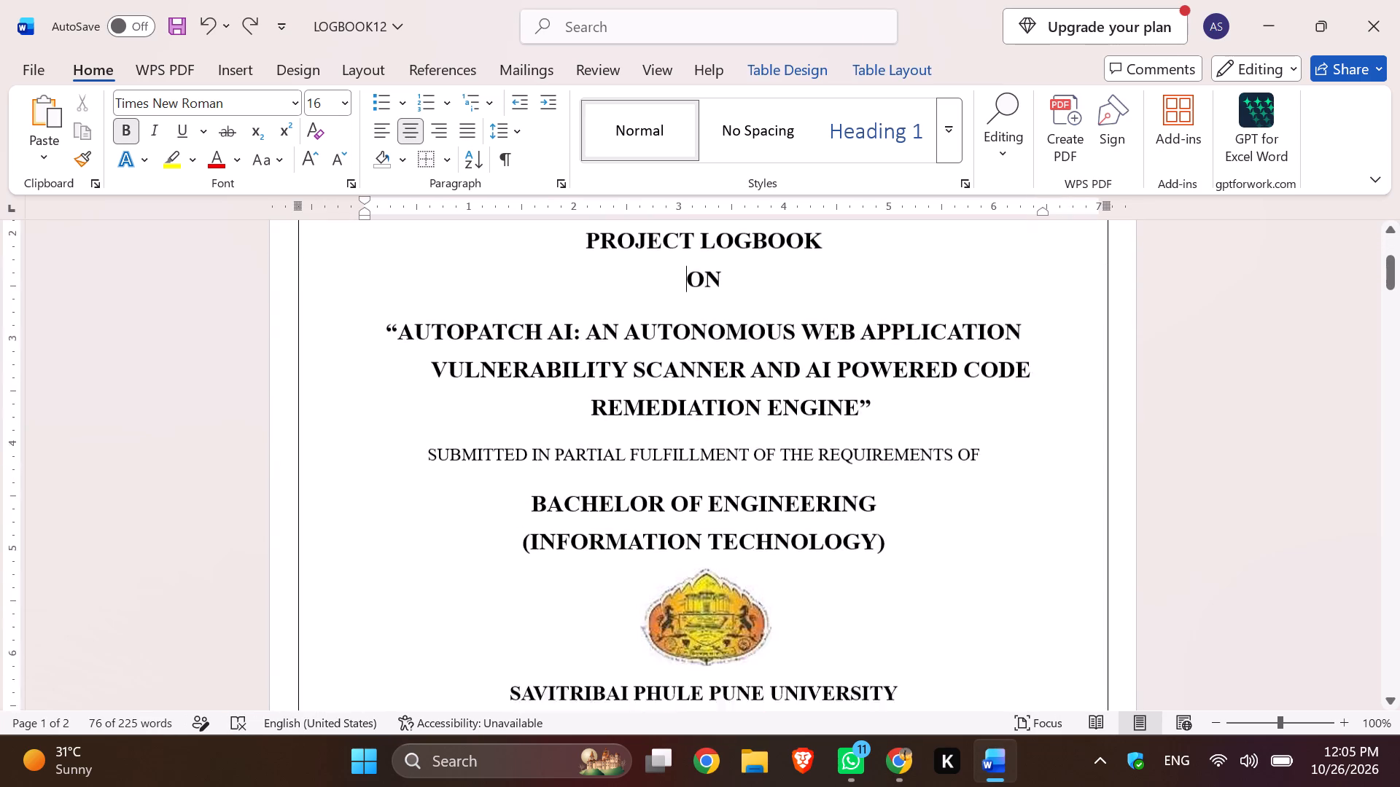
pyautogui.scroll(-4, 679, 386)
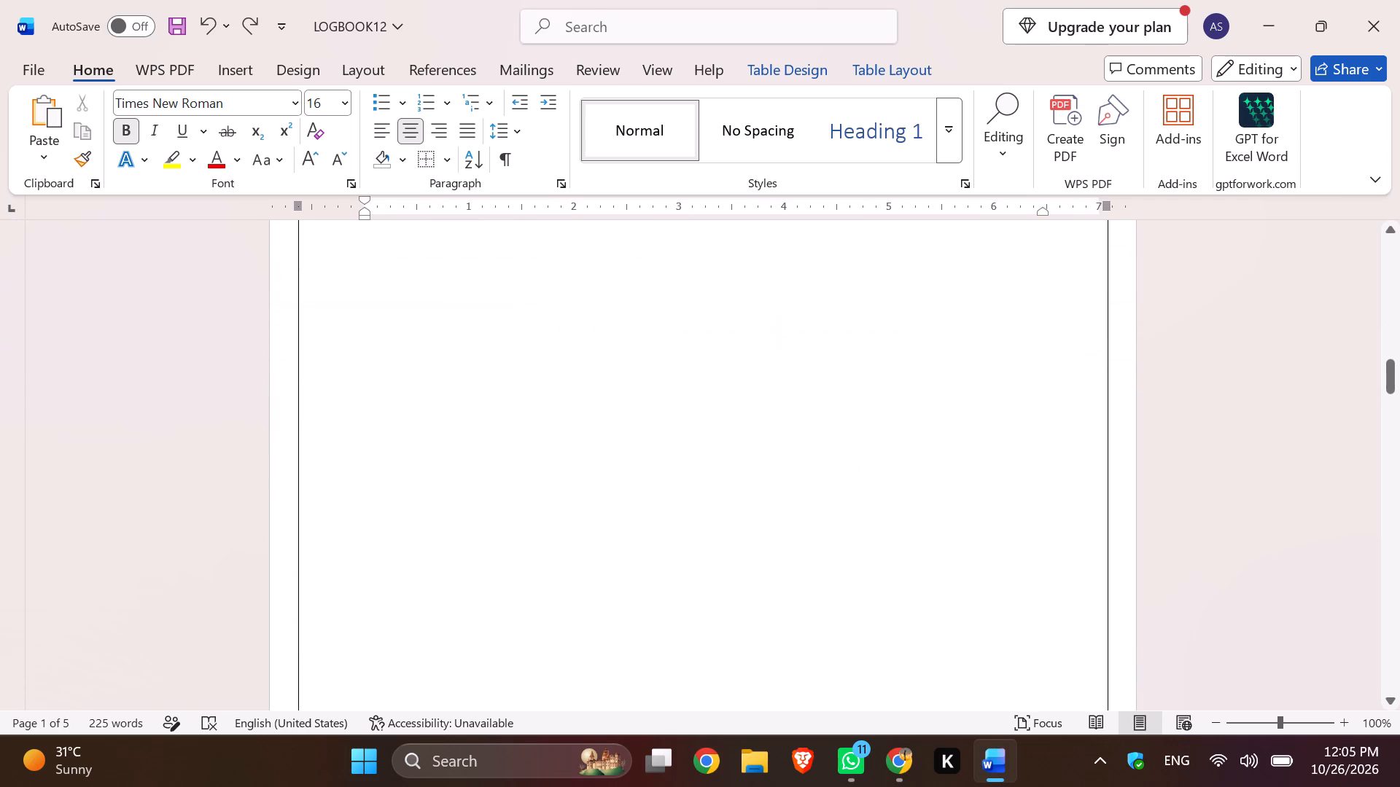
pyautogui.scroll(-3, 679, 386)
pyautogui.click(586, 436)
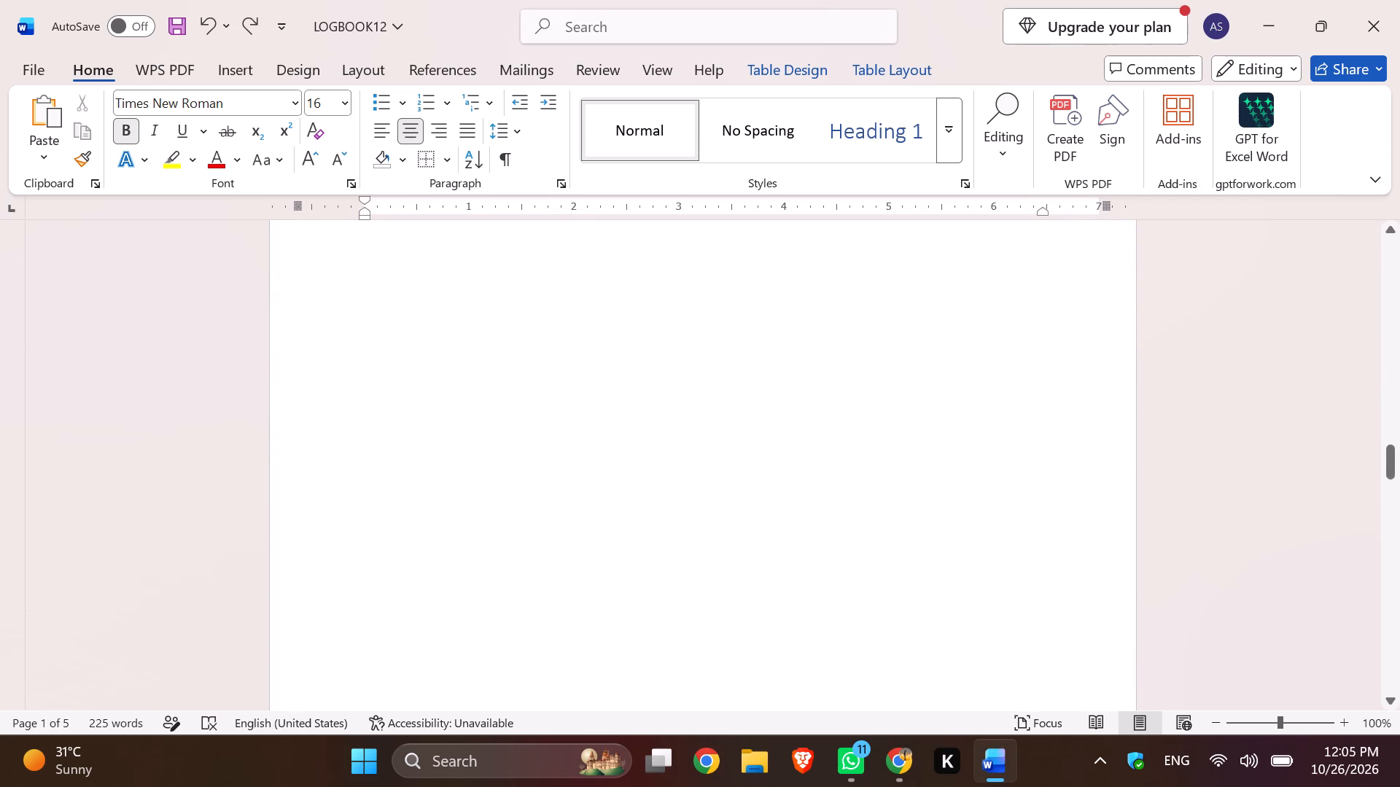
pyautogui.hotkey('ctrl', 'Delete')
pyautogui.scroll(-3, 586, 436)
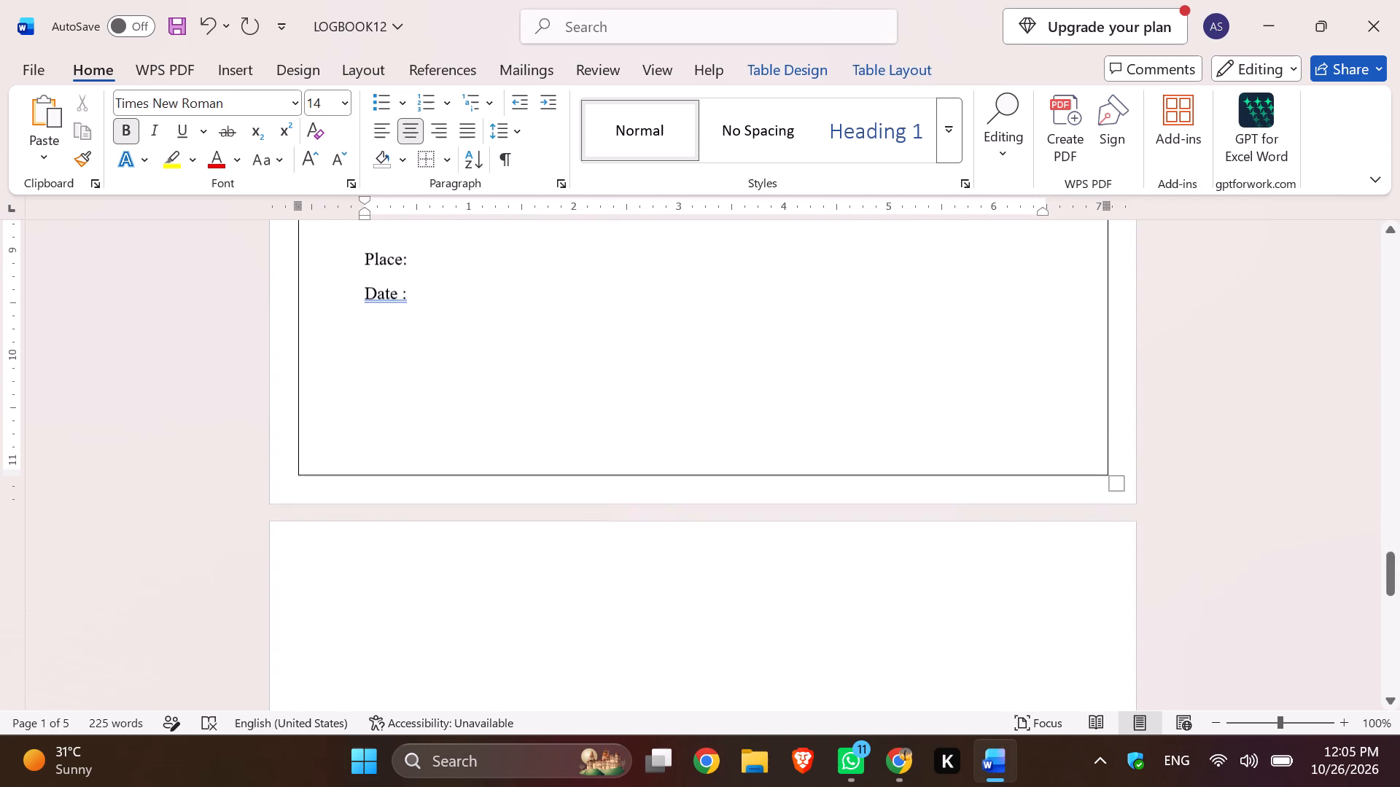
pyautogui.scroll(-4, 586, 436)
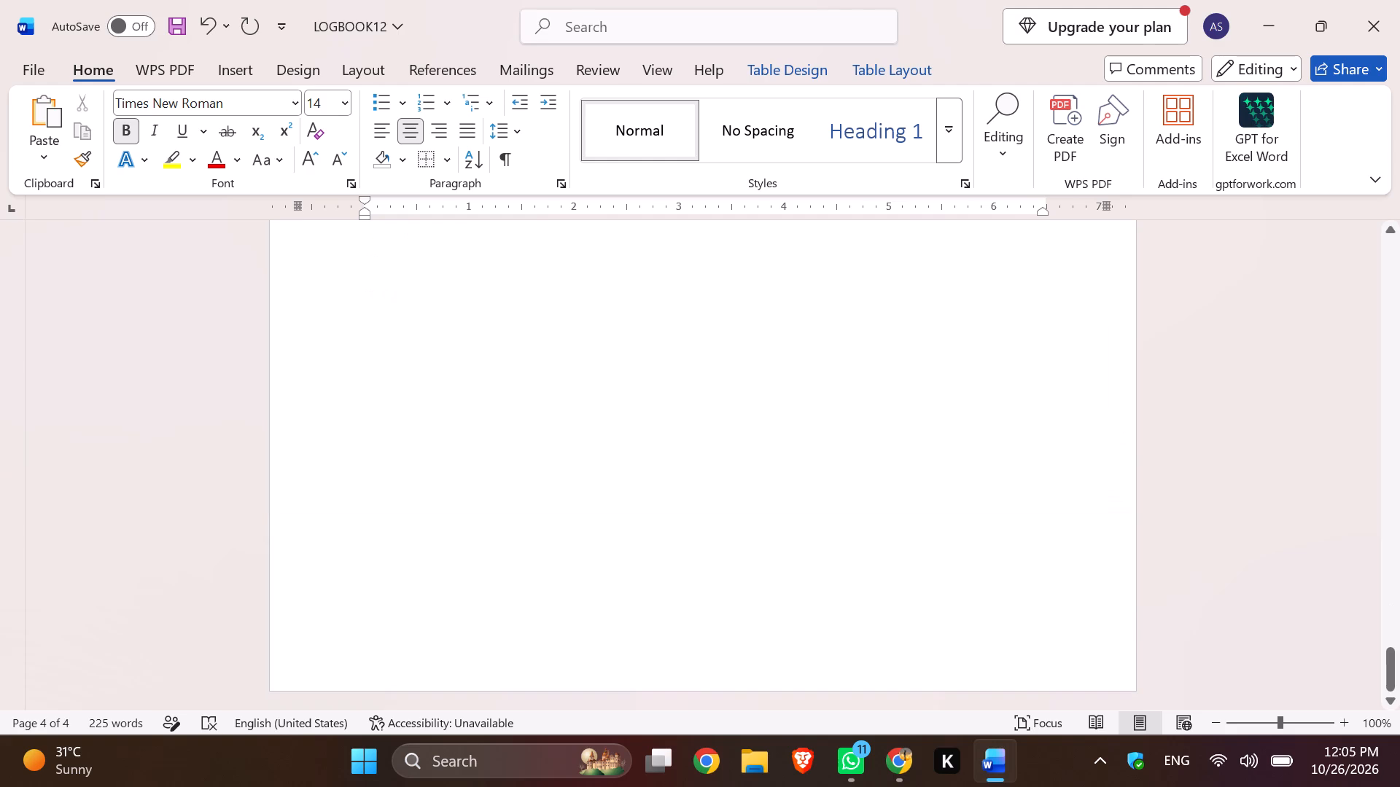
# Remove the extra blank lines above "Under the Guidance of" on the title page and centre that line again.
pyautogui.scroll(7, 586, 436)
pyautogui.scroll(6, 661, 293)
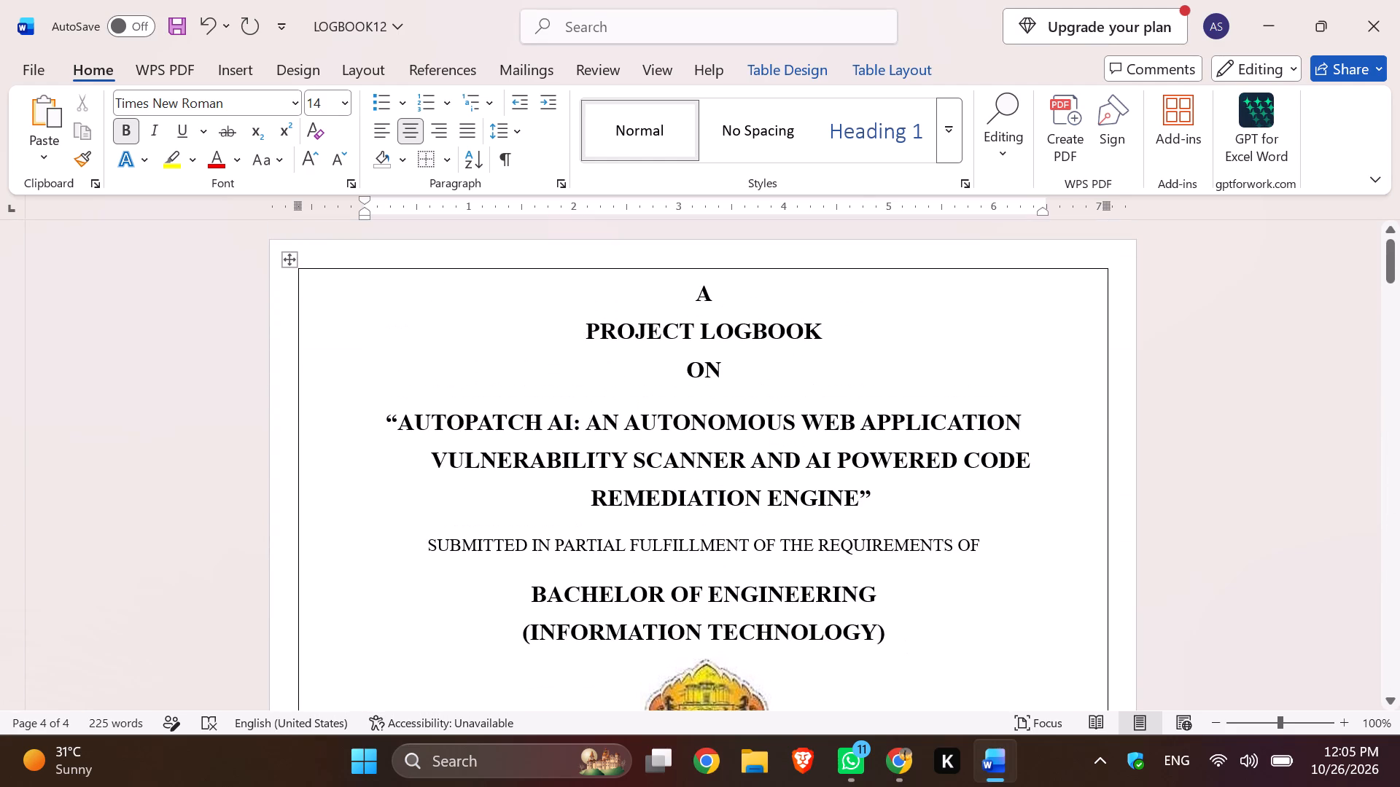
pyautogui.scroll(-2, 695, 477)
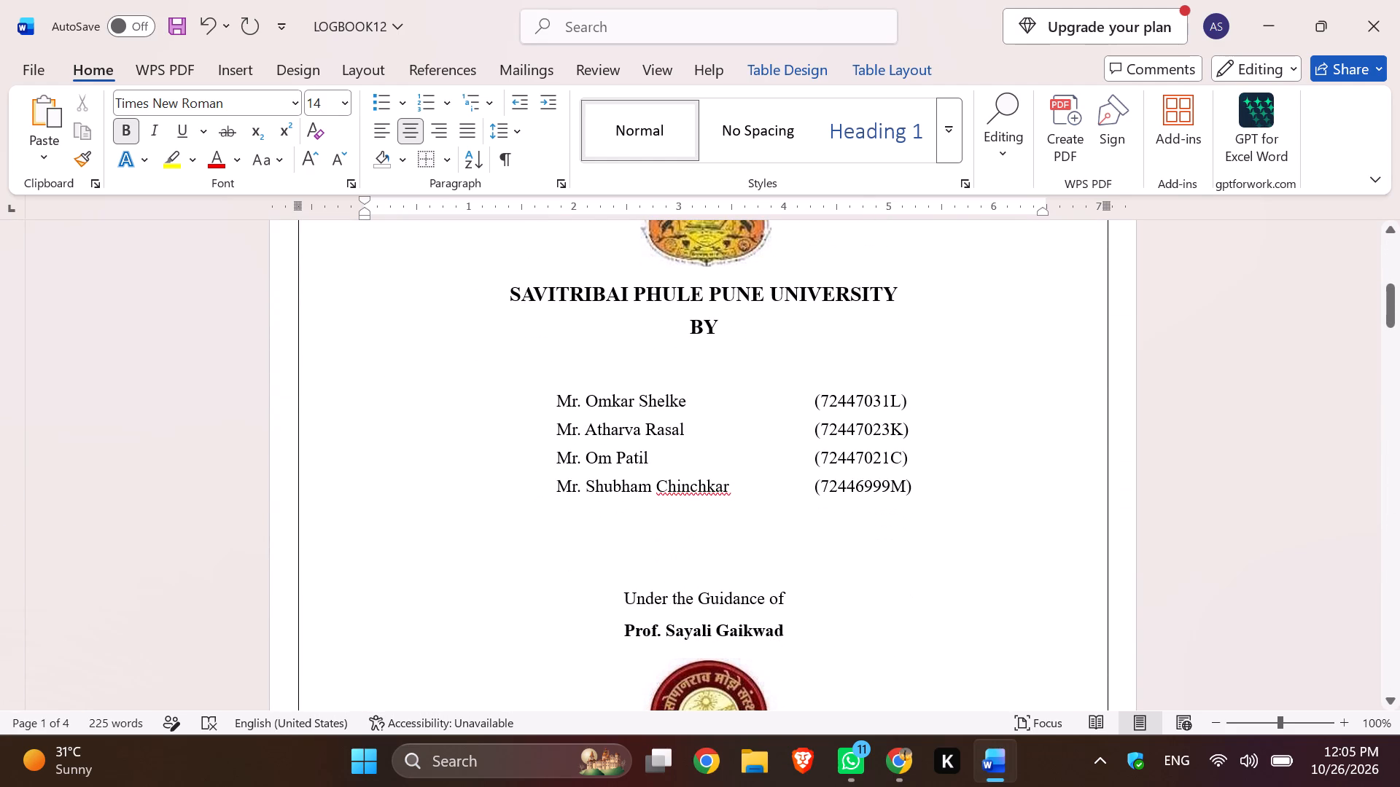
pyautogui.click(568, 401)
pyautogui.hscroll(2, 636, 552)
pyautogui.click(623, 399)
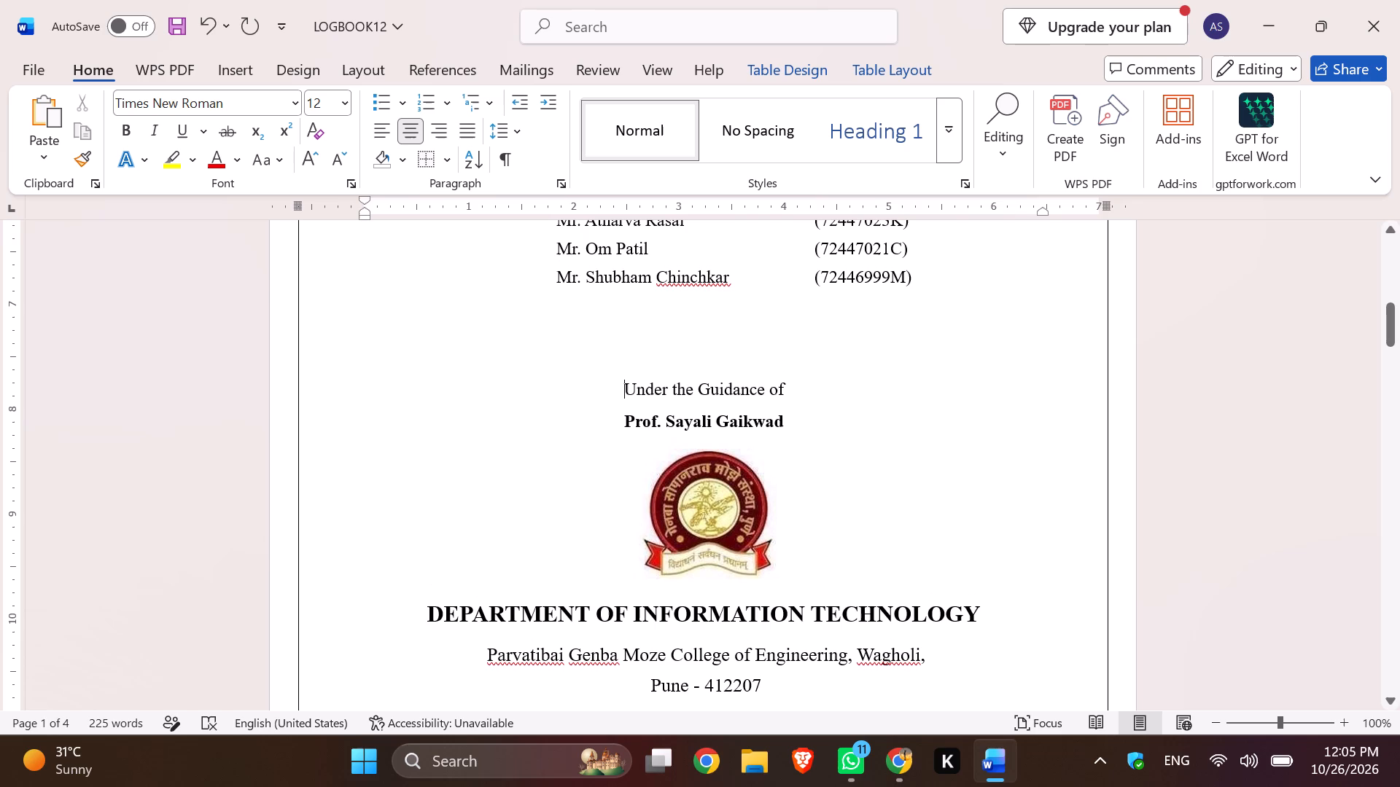
pyautogui.press('BackSpace')
pyautogui.press('BackSpace')
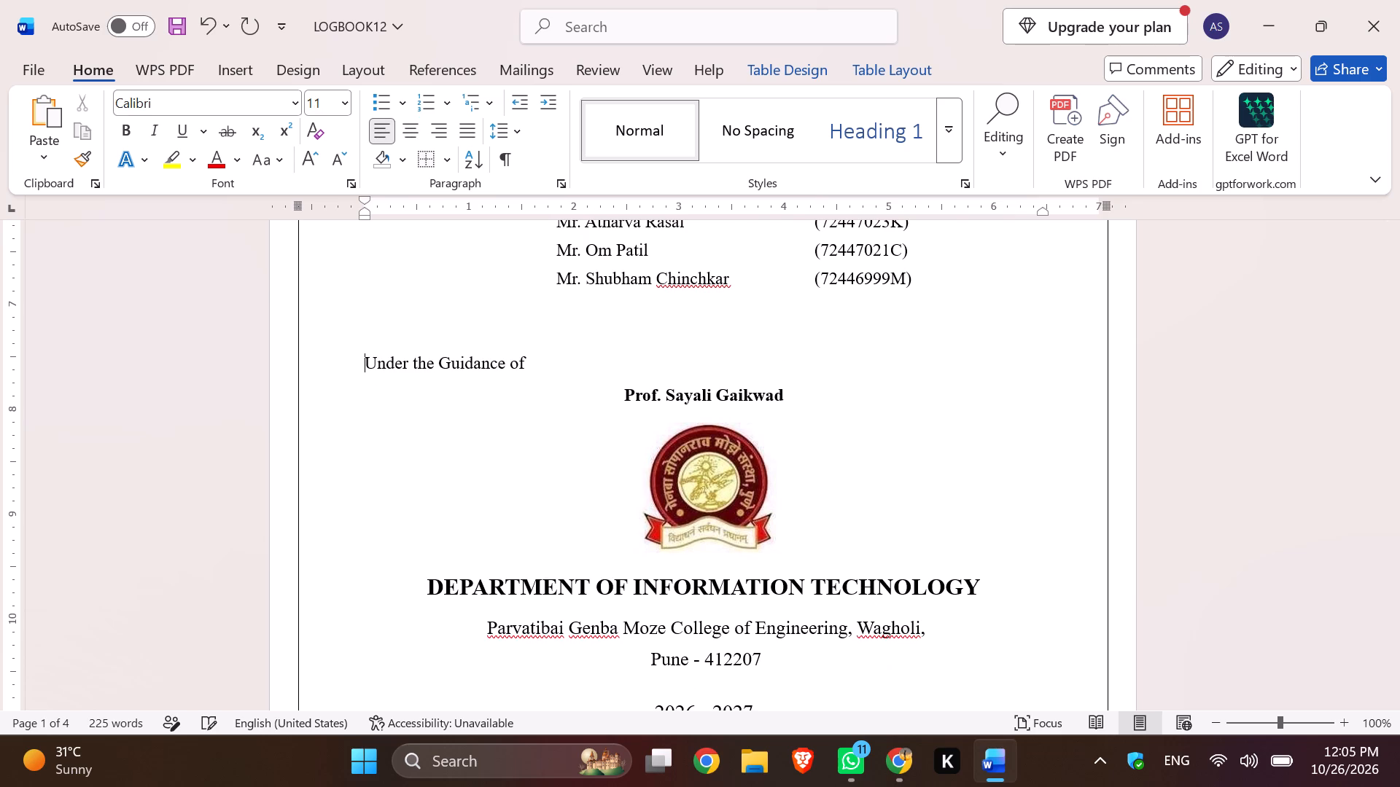
pyautogui.click(416, 130)
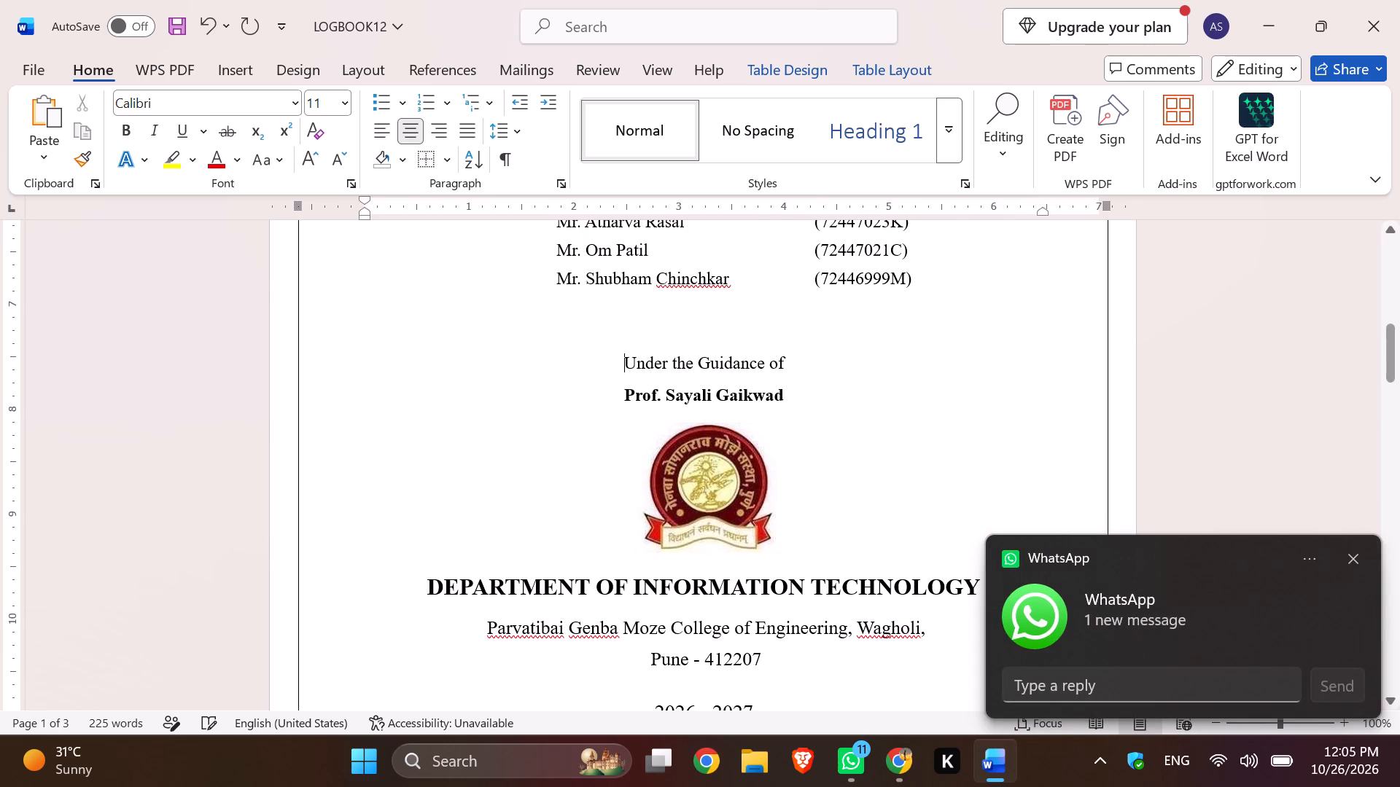
# Delete the blank line above "2026 - 2027" near the end of the title page.
pyautogui.scroll(-1, 662, 407)
pyautogui.click(656, 395)
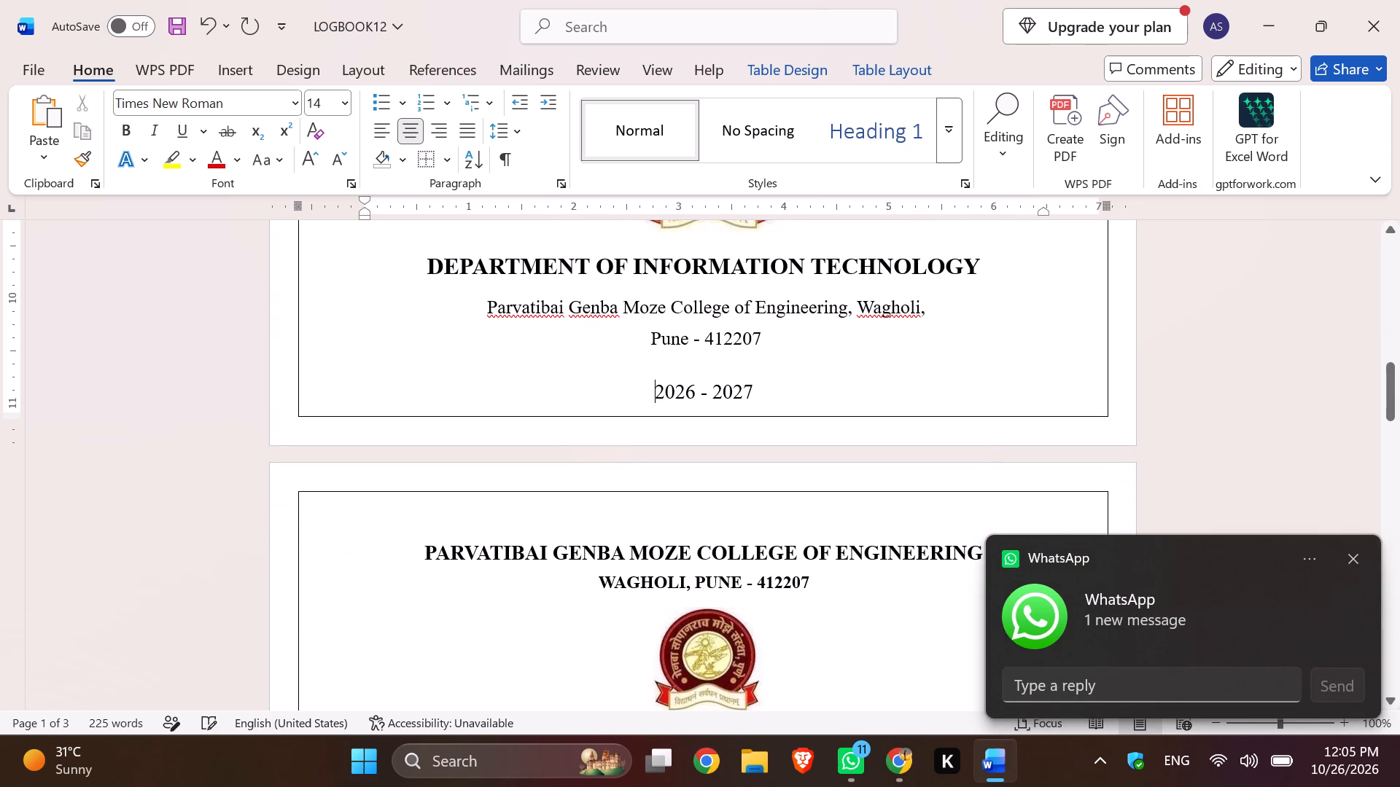
pyautogui.press('BackSpace')
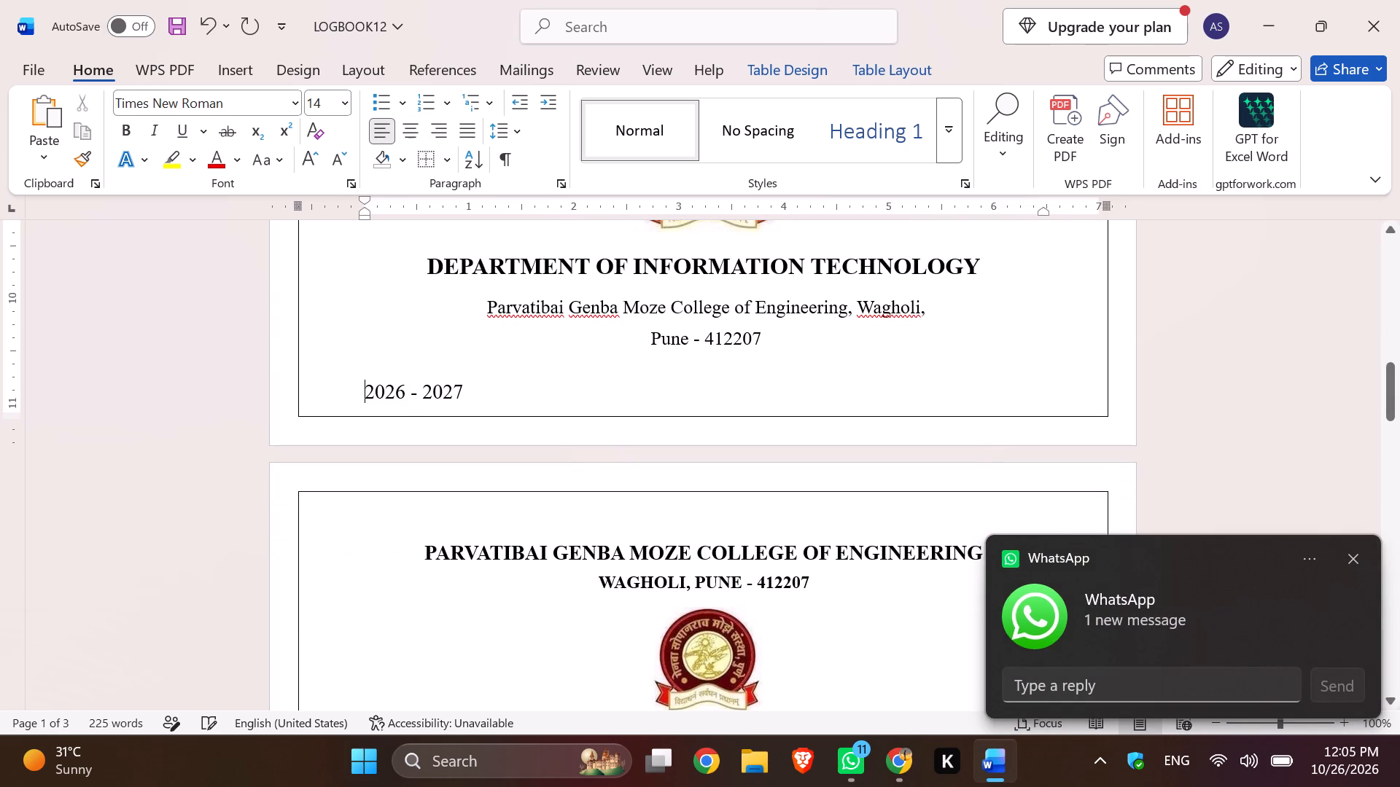
pyautogui.press('BackSpace')
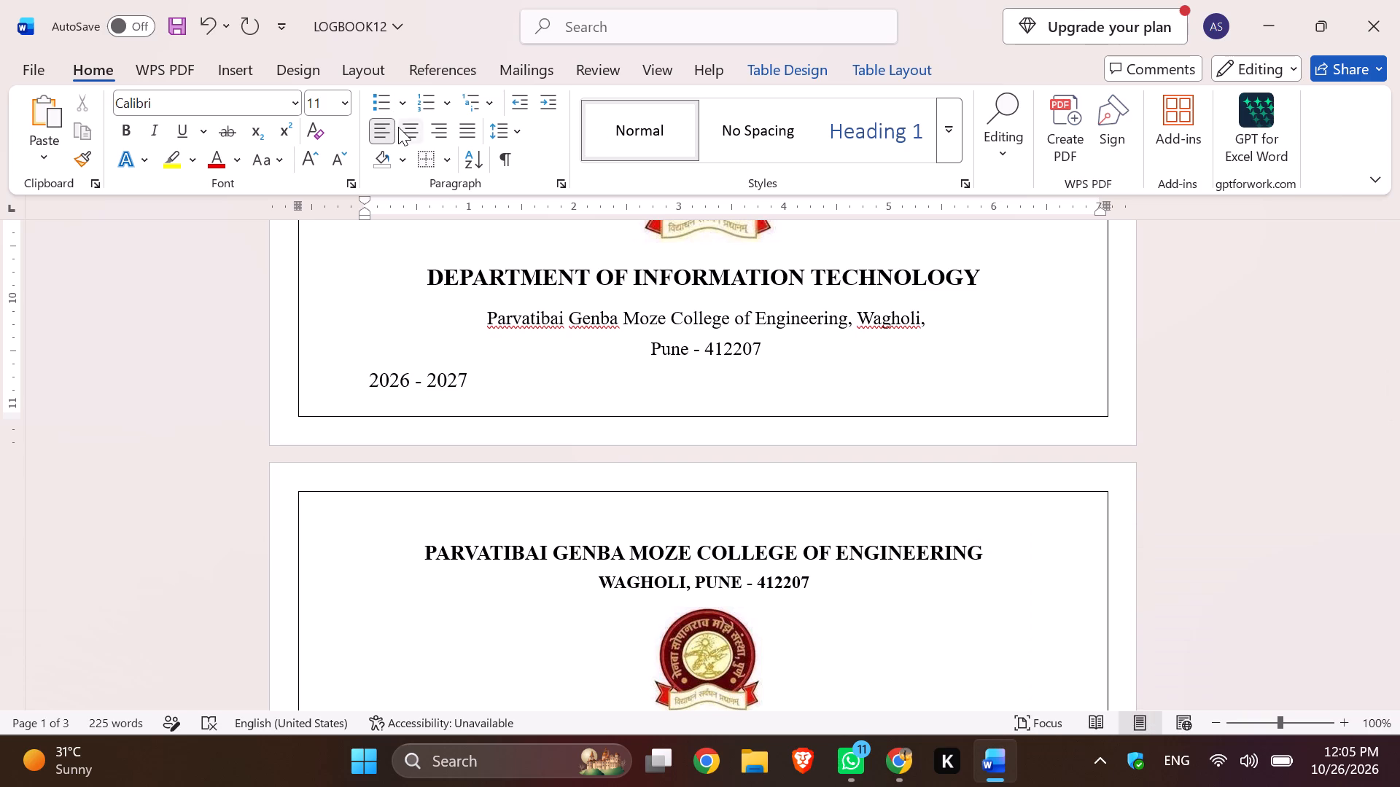
# Centre "2026 - 2027" beneath "Pune - 412207" by padding the line with leading spaces.
pyautogui.click(398, 127)
pyautogui.press('BackSpace')
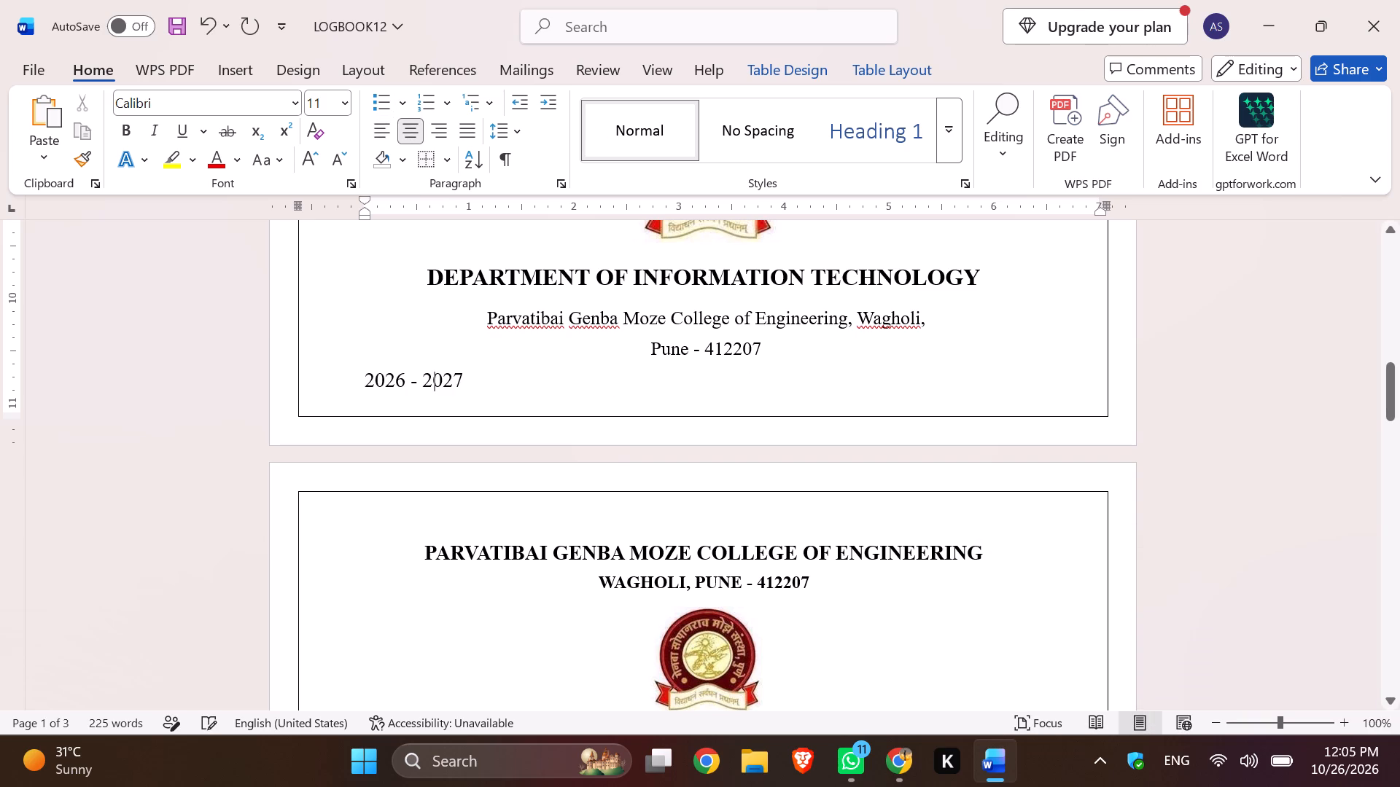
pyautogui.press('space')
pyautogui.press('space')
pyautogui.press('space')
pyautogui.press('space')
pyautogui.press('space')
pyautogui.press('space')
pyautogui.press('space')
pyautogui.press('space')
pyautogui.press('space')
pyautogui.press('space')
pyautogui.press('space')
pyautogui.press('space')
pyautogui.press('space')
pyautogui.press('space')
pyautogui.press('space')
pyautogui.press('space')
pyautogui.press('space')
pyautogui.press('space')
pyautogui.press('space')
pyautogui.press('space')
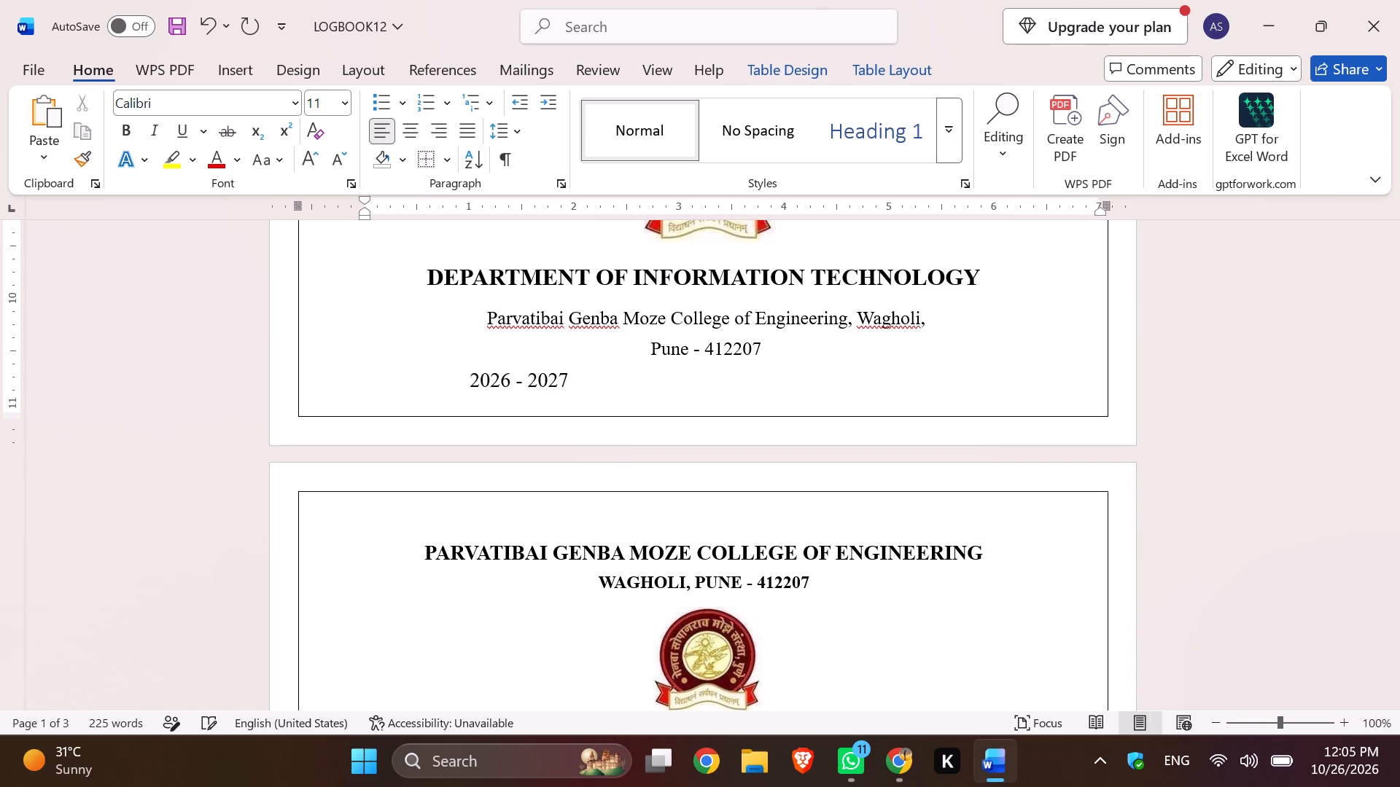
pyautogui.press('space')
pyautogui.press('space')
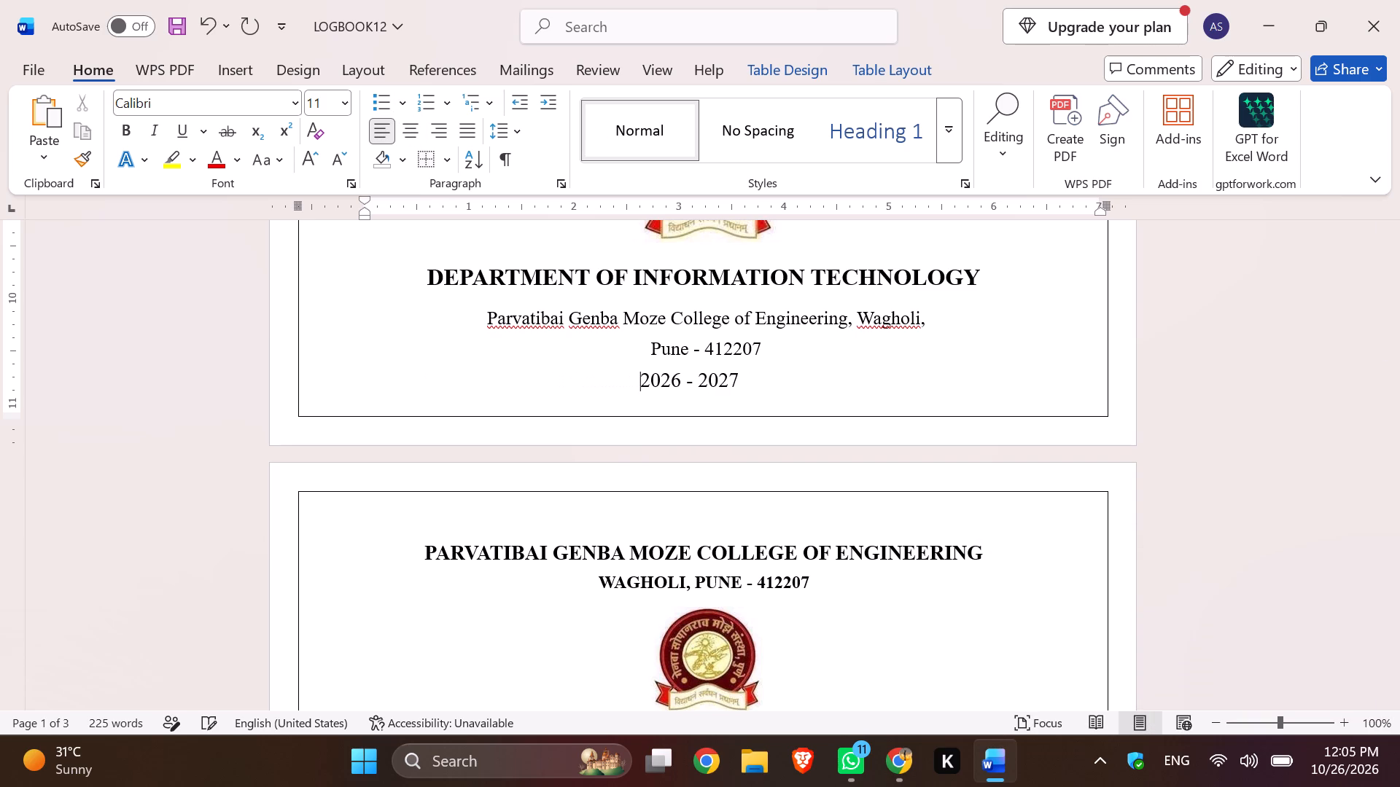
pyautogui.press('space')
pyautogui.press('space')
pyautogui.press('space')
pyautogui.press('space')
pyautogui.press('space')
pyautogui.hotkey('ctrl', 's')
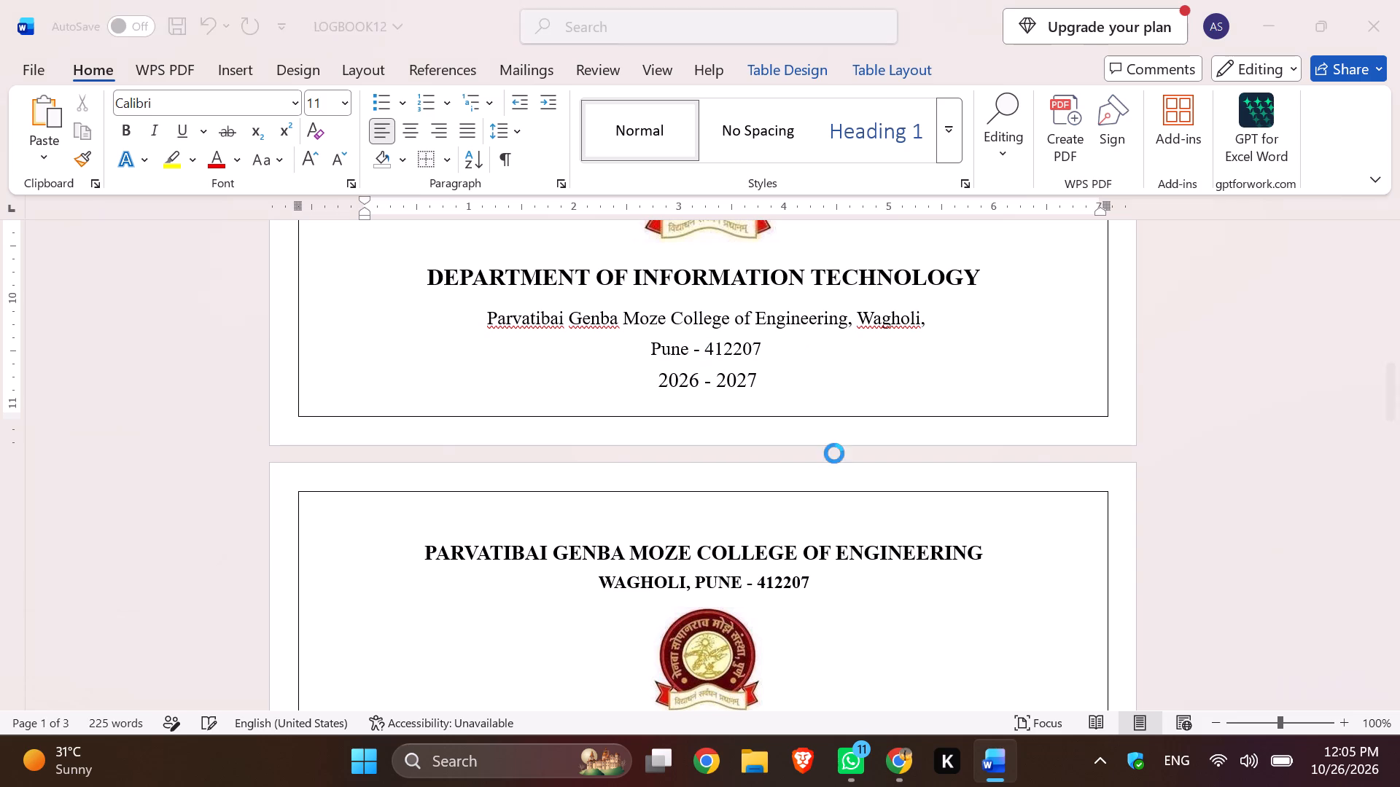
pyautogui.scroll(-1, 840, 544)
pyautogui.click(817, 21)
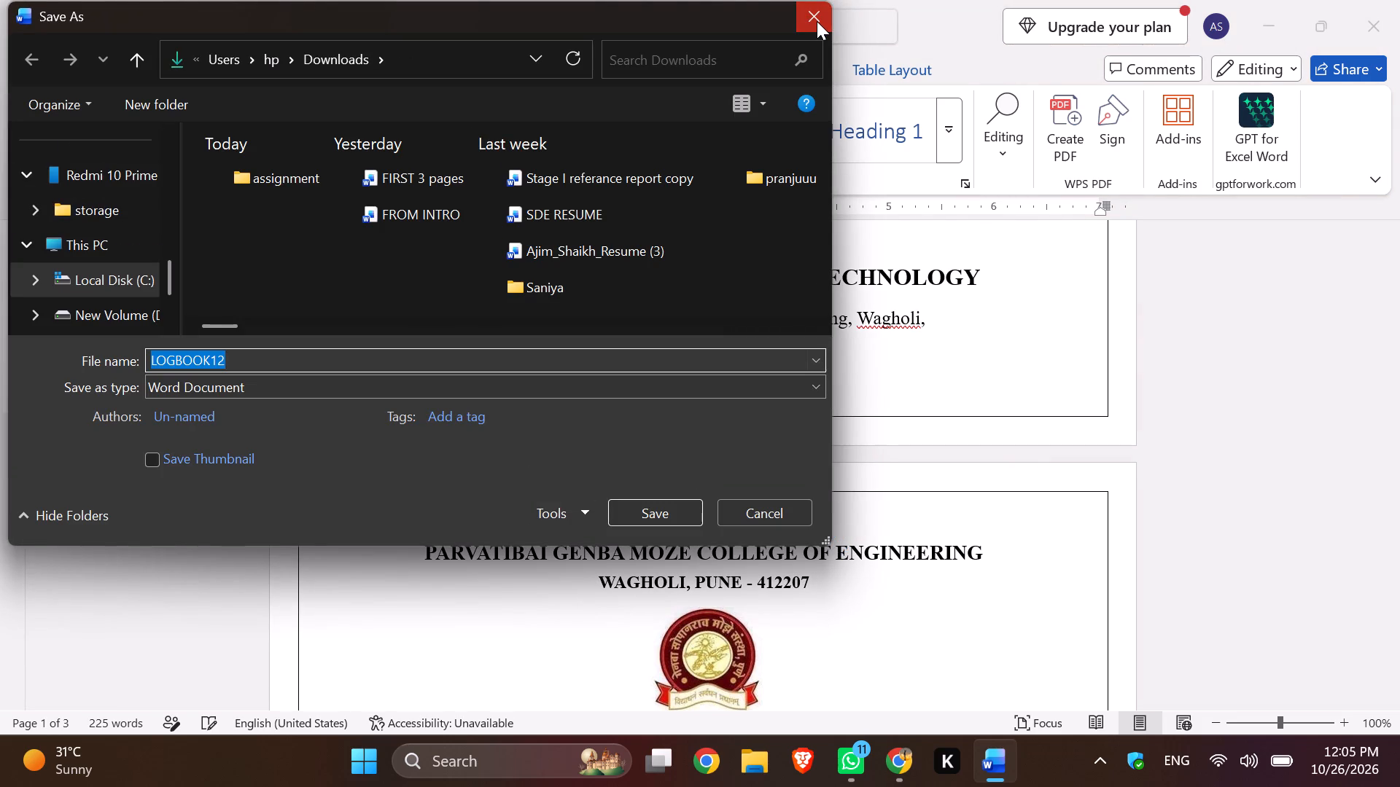
# Select the entire student table beneath BY on the title page.
pyautogui.scroll(-2, 812, 475)
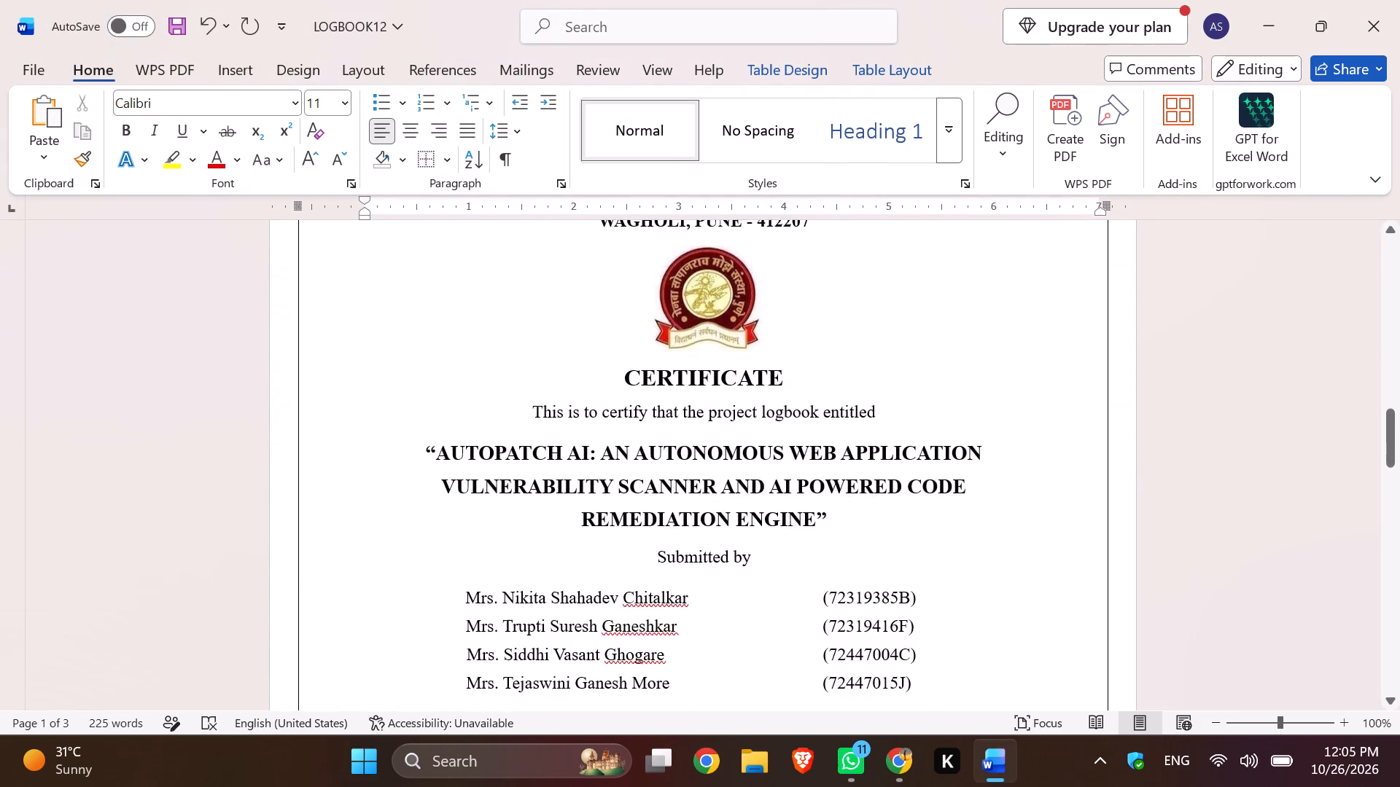
pyautogui.scroll(-1, 812, 475)
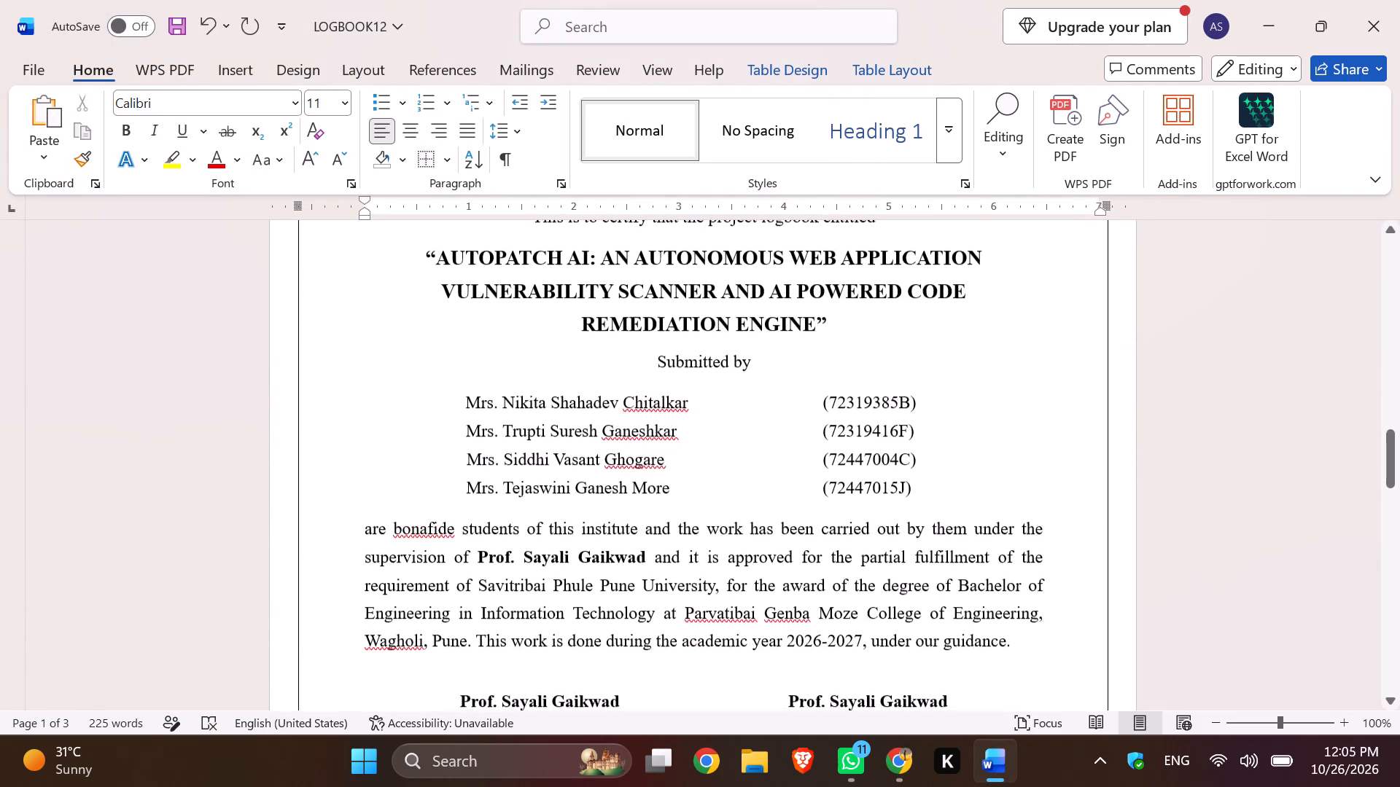
pyautogui.scroll(-1, 812, 475)
pyautogui.click(716, 367)
pyautogui.scroll(2, 689, 345)
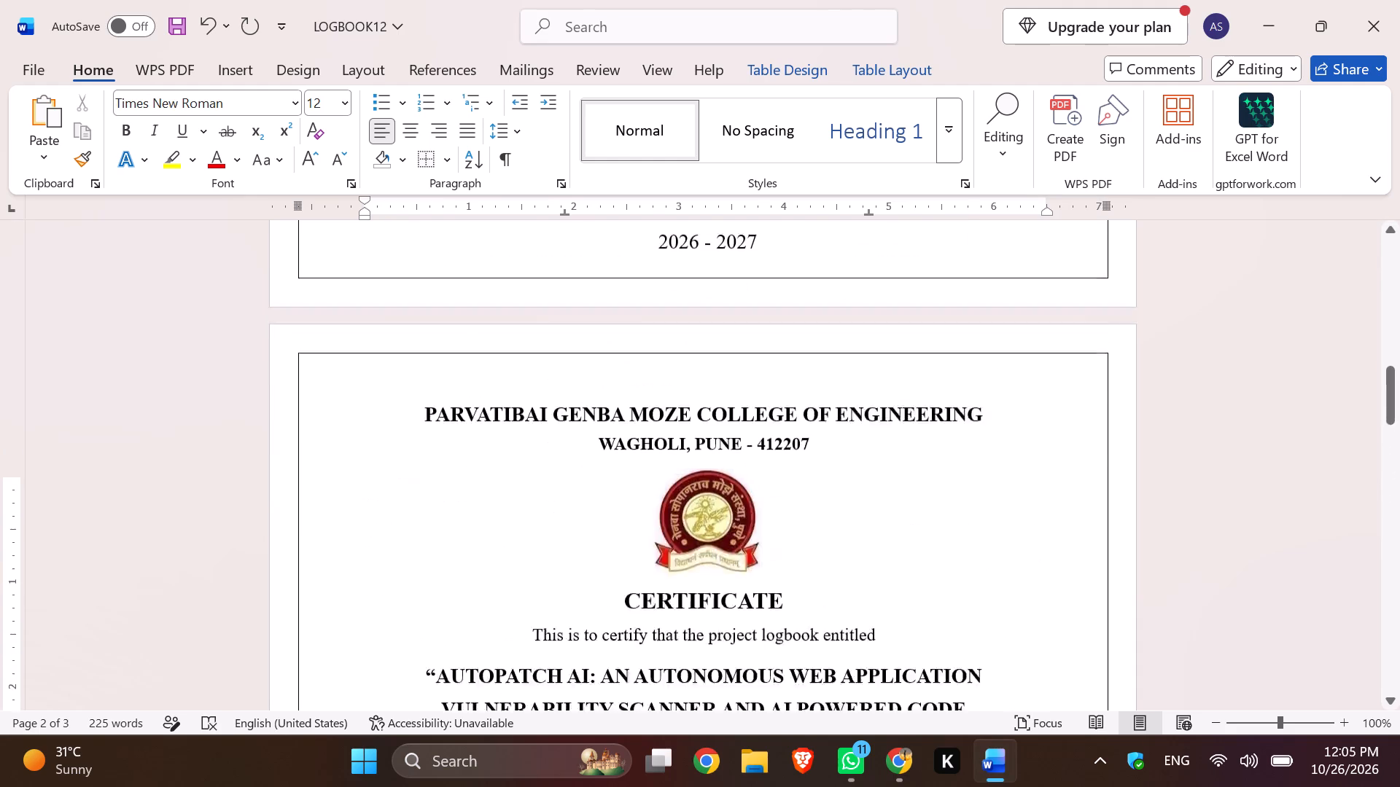
pyautogui.scroll(3, 689, 345)
pyautogui.click(572, 515)
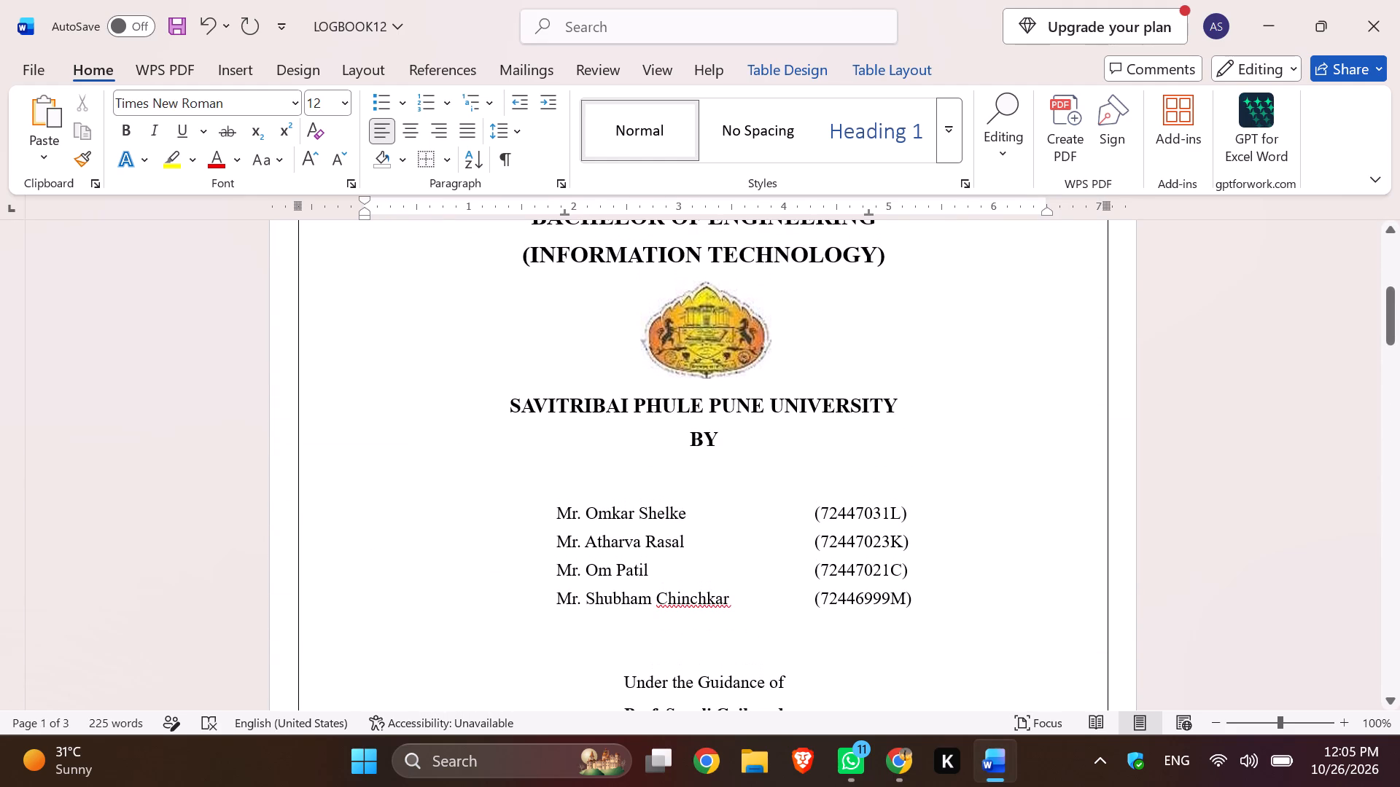
pyautogui.click(534, 493)
pyautogui.rightClick(534, 493)
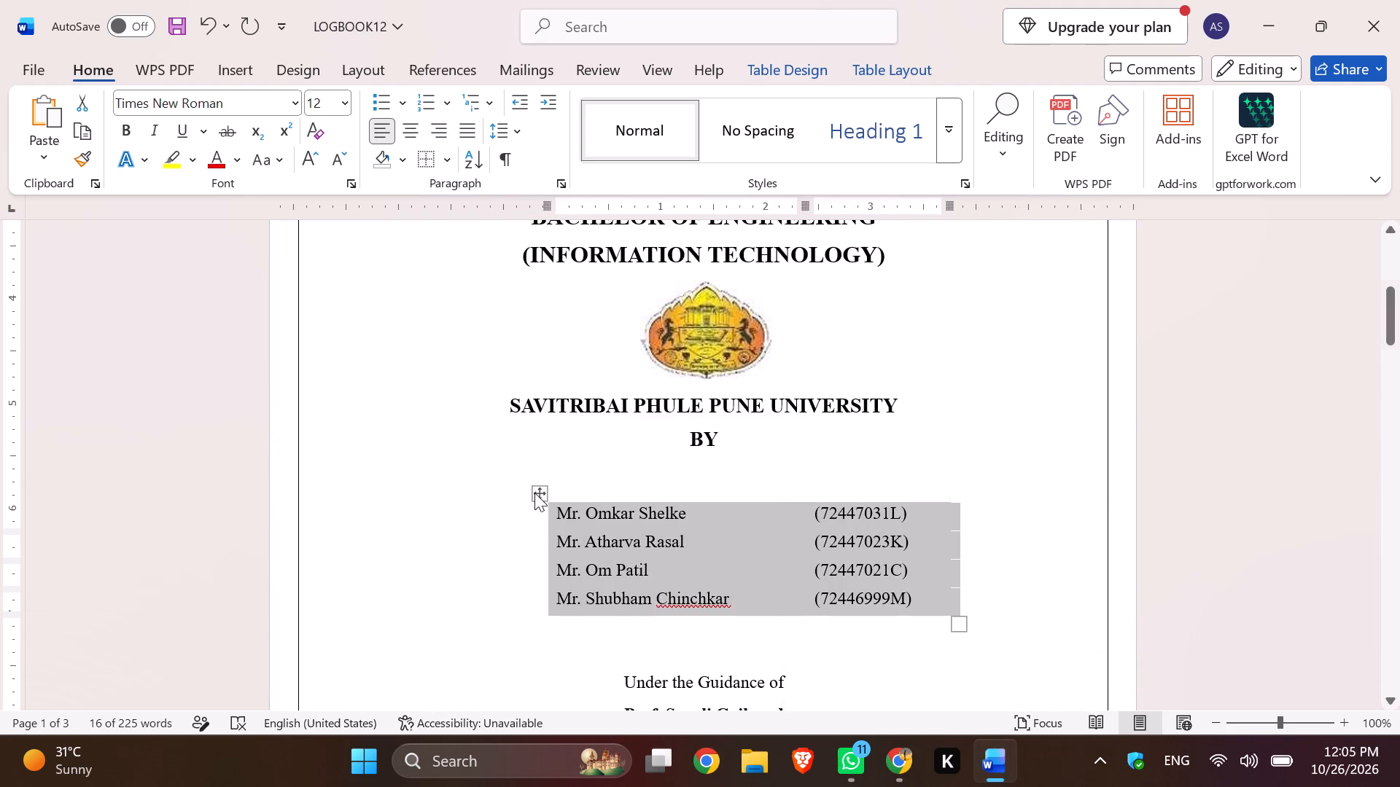
# Replace the old student list under "Submitted by" on the certificate with a copy of the title page's student table.
pyautogui.click(619, 325)
pyautogui.scroll(-3, 725, 442)
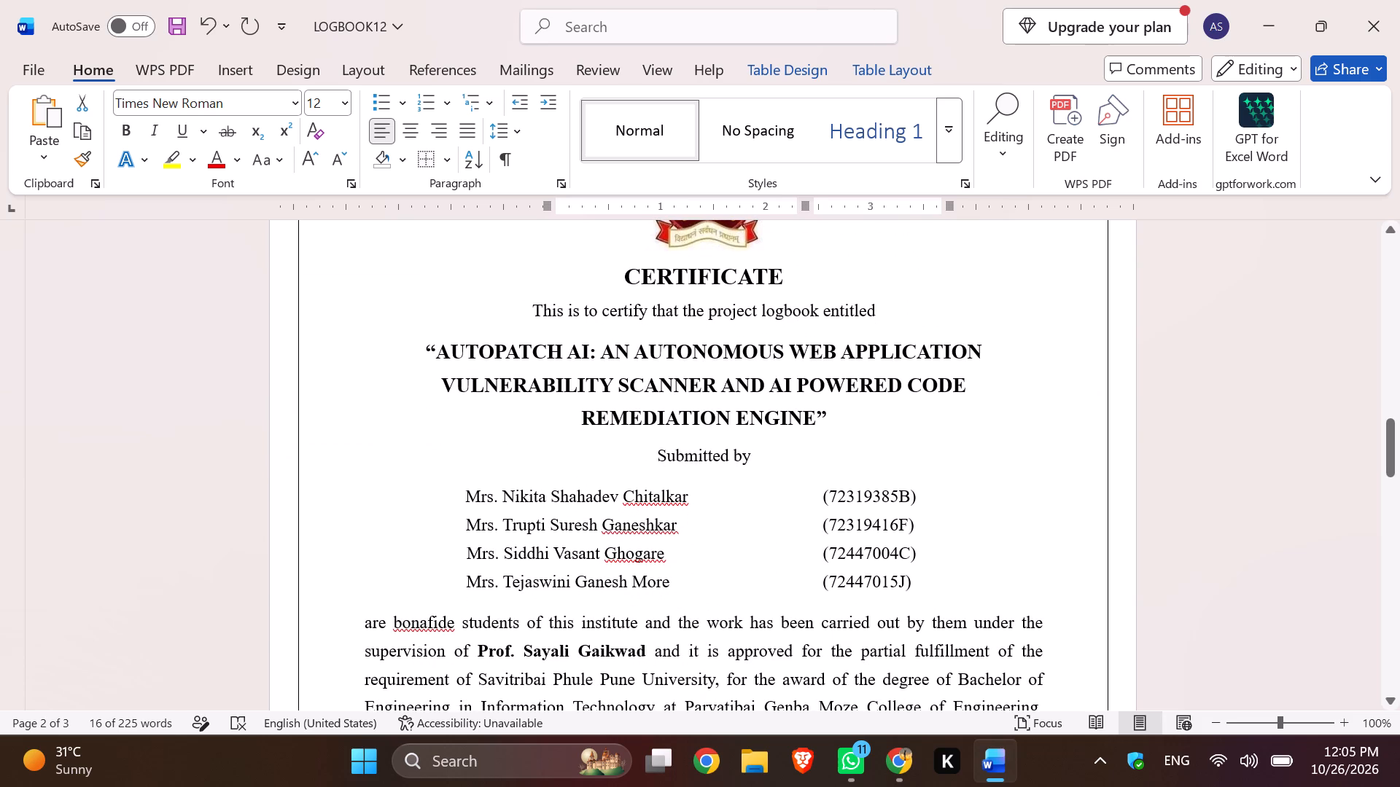
pyautogui.moveTo(919, 586); pyautogui.dragTo(433, 488)
pyautogui.hotkey('ctrl', 'v')
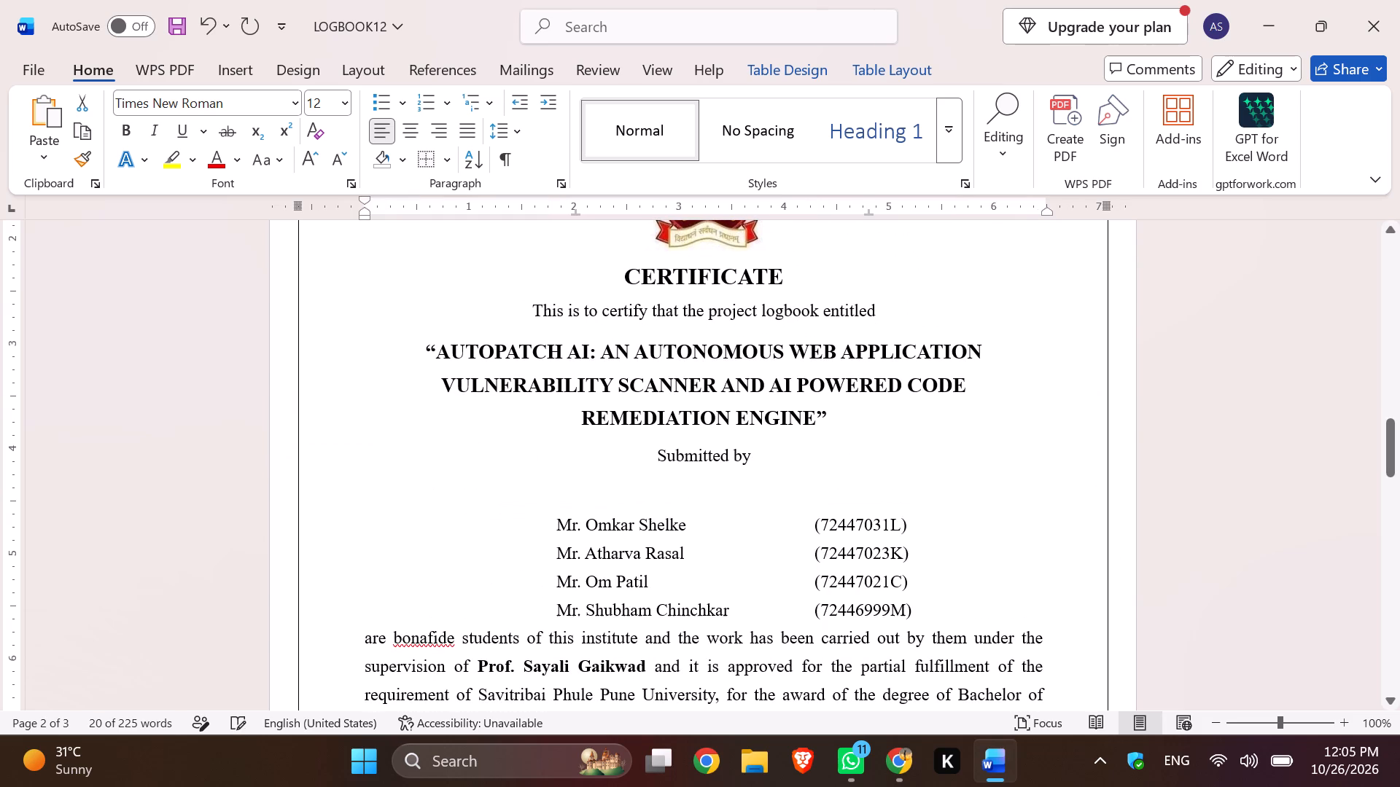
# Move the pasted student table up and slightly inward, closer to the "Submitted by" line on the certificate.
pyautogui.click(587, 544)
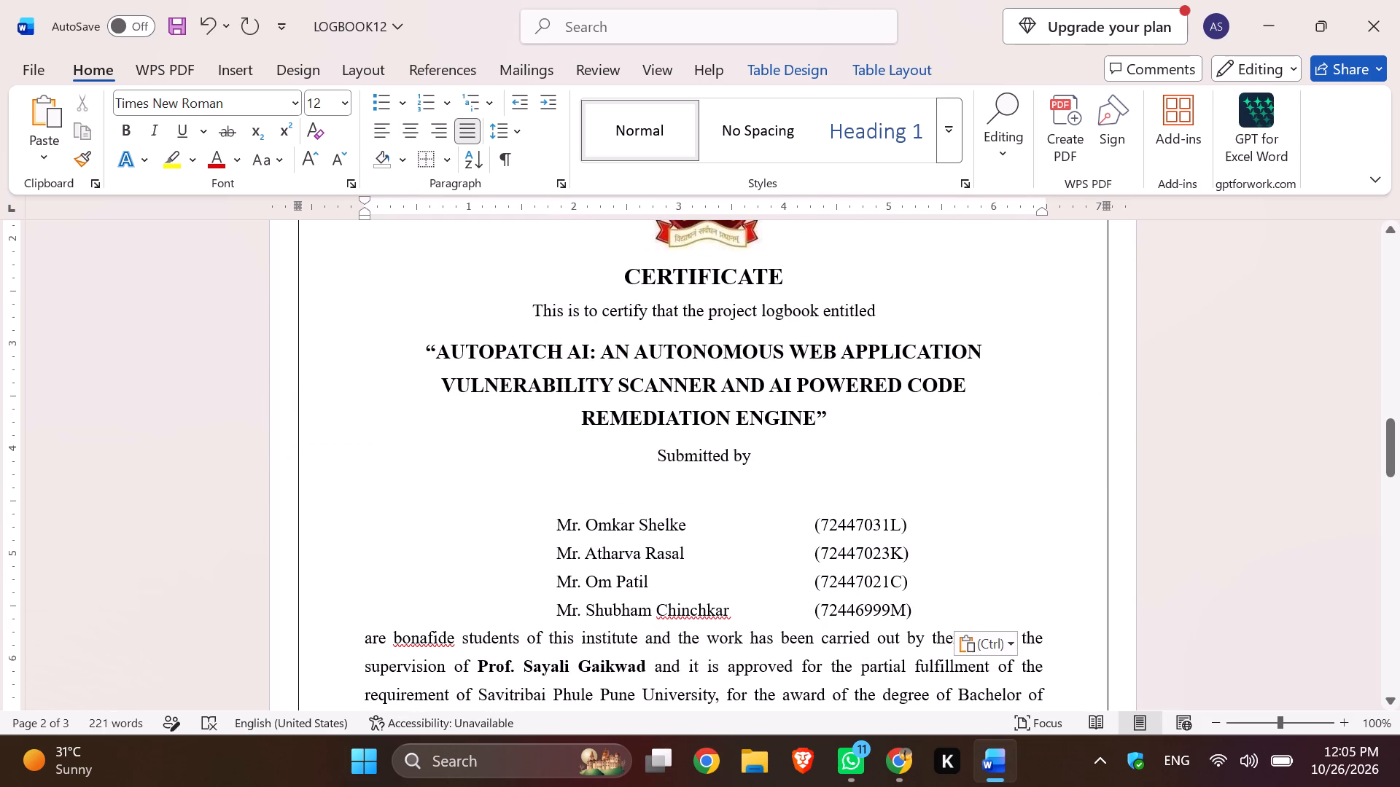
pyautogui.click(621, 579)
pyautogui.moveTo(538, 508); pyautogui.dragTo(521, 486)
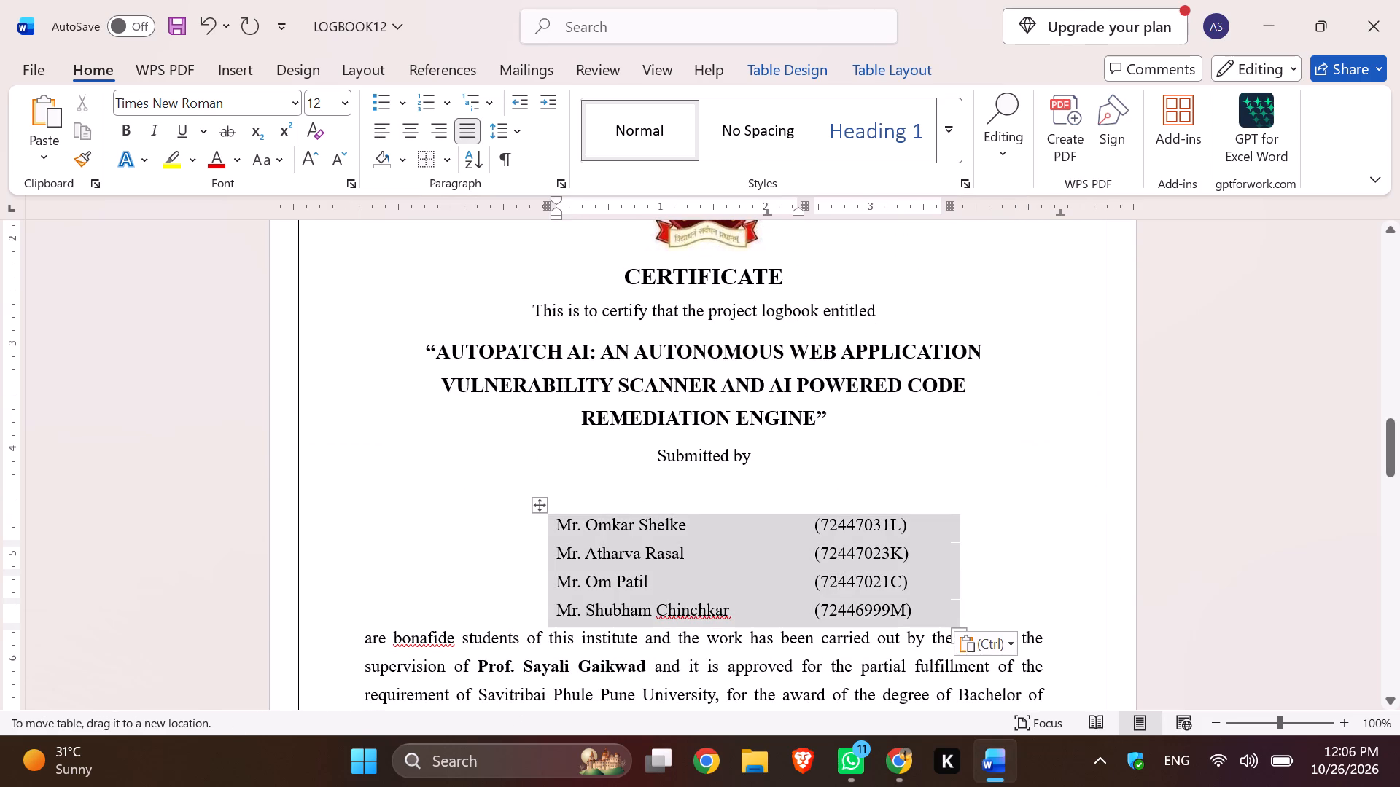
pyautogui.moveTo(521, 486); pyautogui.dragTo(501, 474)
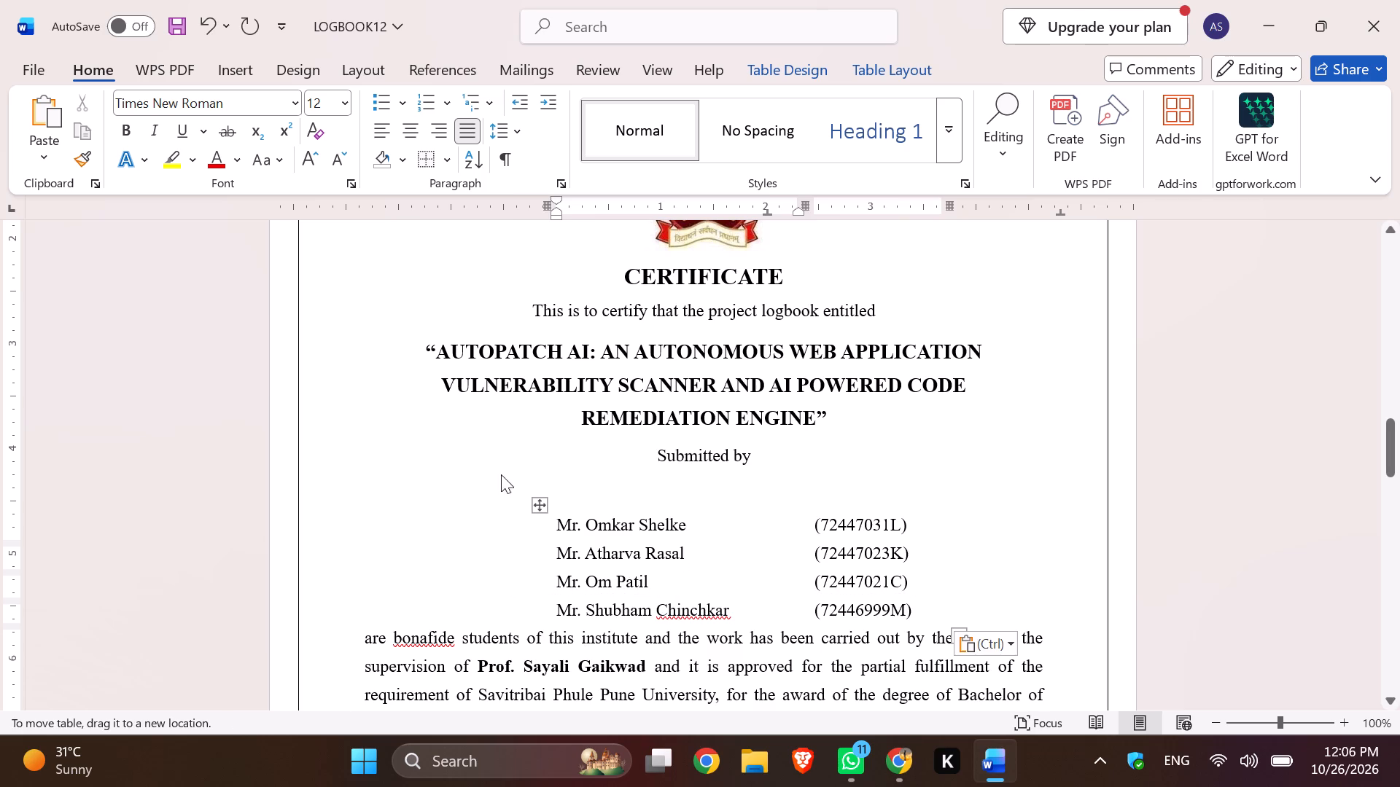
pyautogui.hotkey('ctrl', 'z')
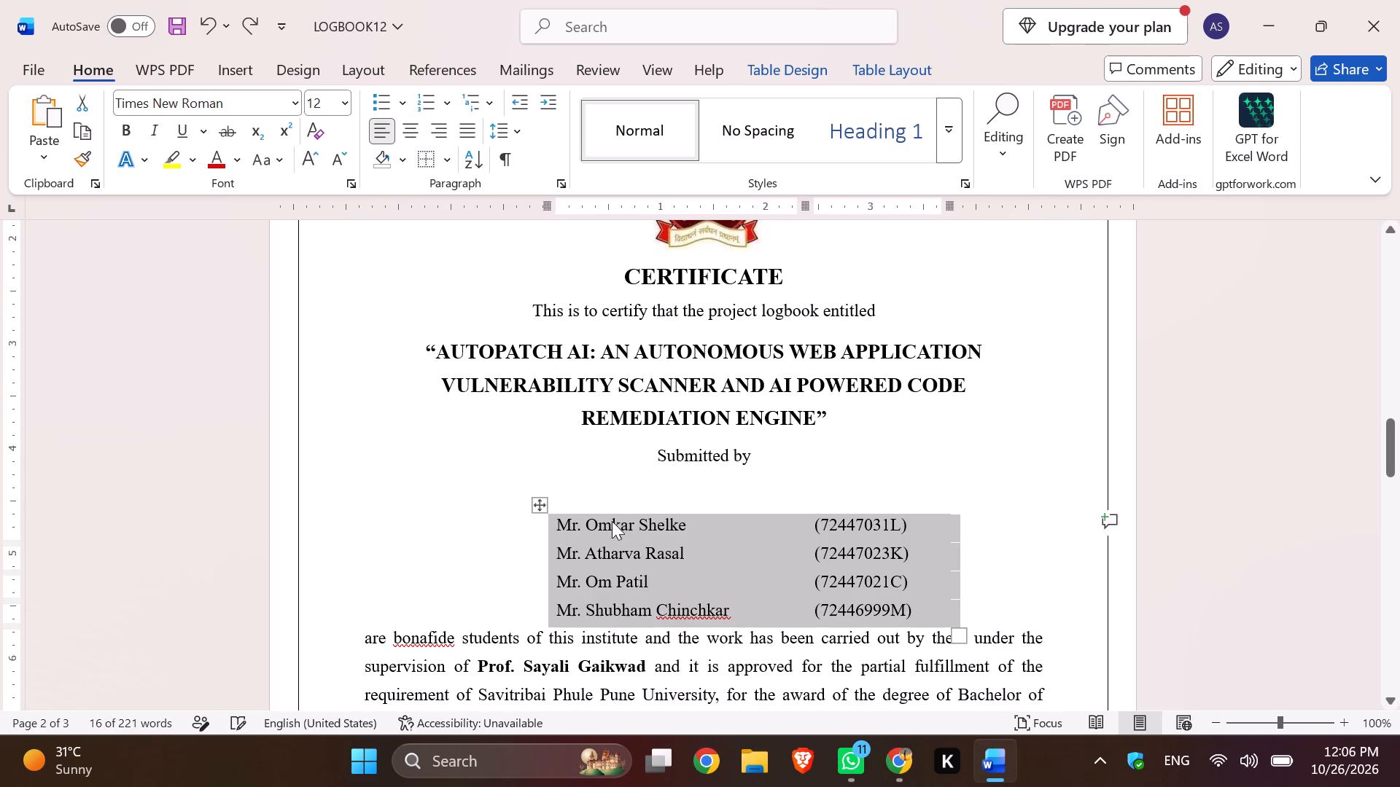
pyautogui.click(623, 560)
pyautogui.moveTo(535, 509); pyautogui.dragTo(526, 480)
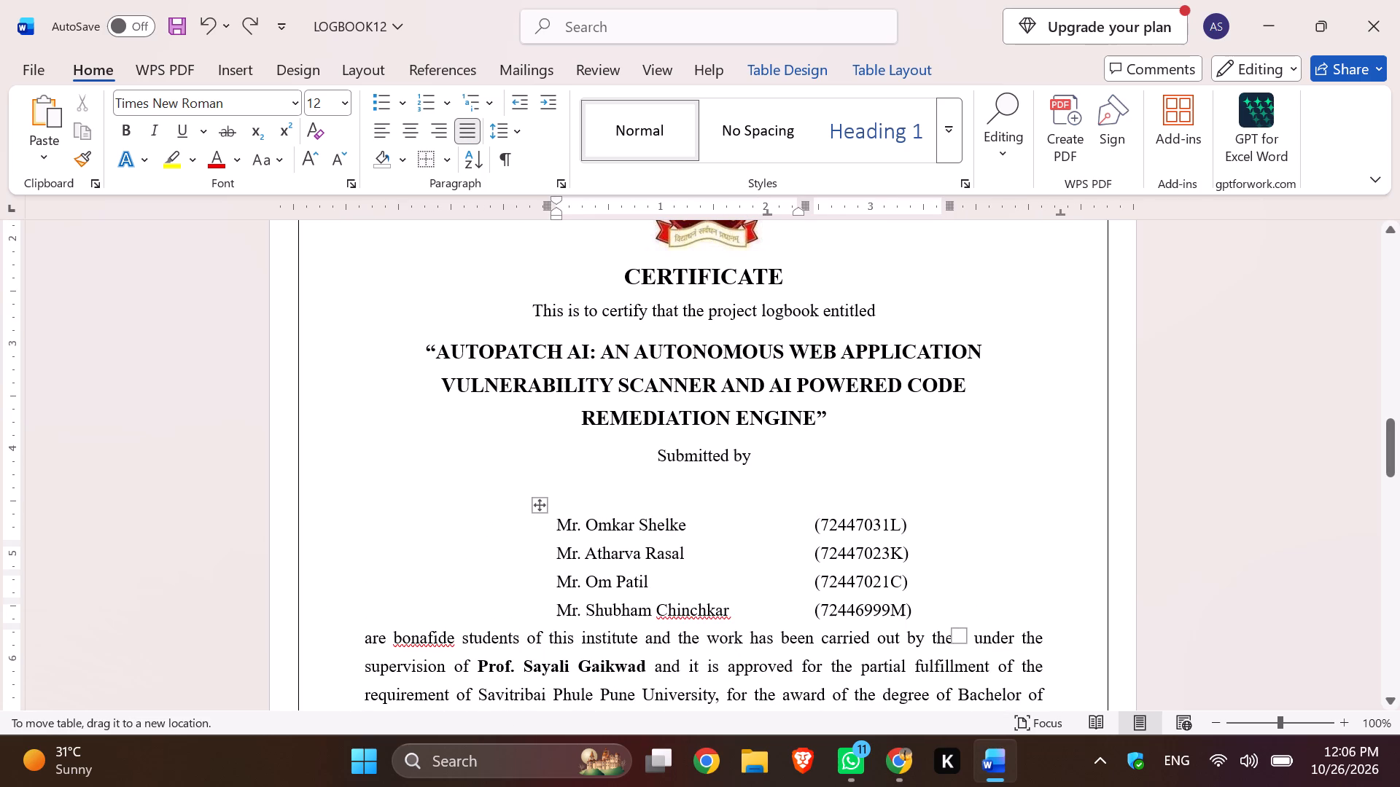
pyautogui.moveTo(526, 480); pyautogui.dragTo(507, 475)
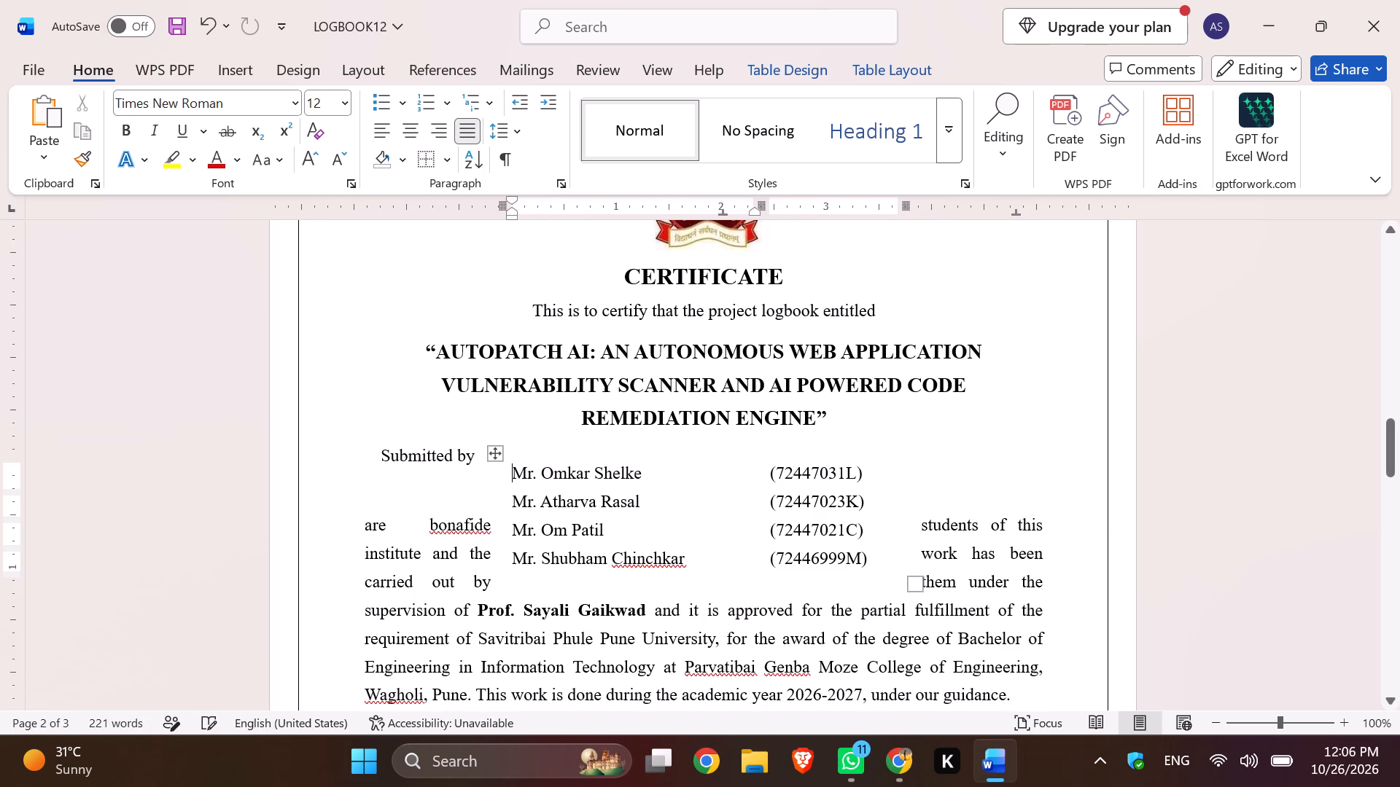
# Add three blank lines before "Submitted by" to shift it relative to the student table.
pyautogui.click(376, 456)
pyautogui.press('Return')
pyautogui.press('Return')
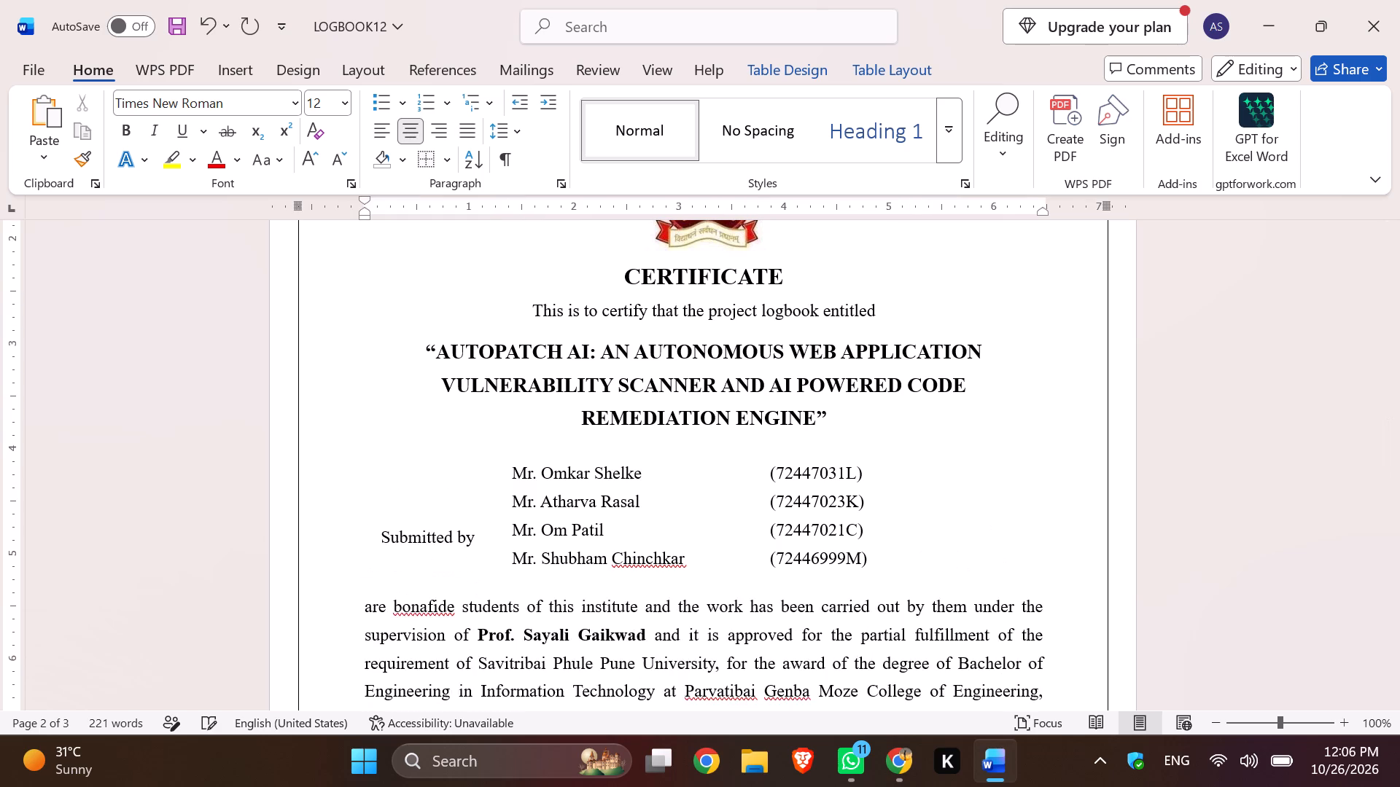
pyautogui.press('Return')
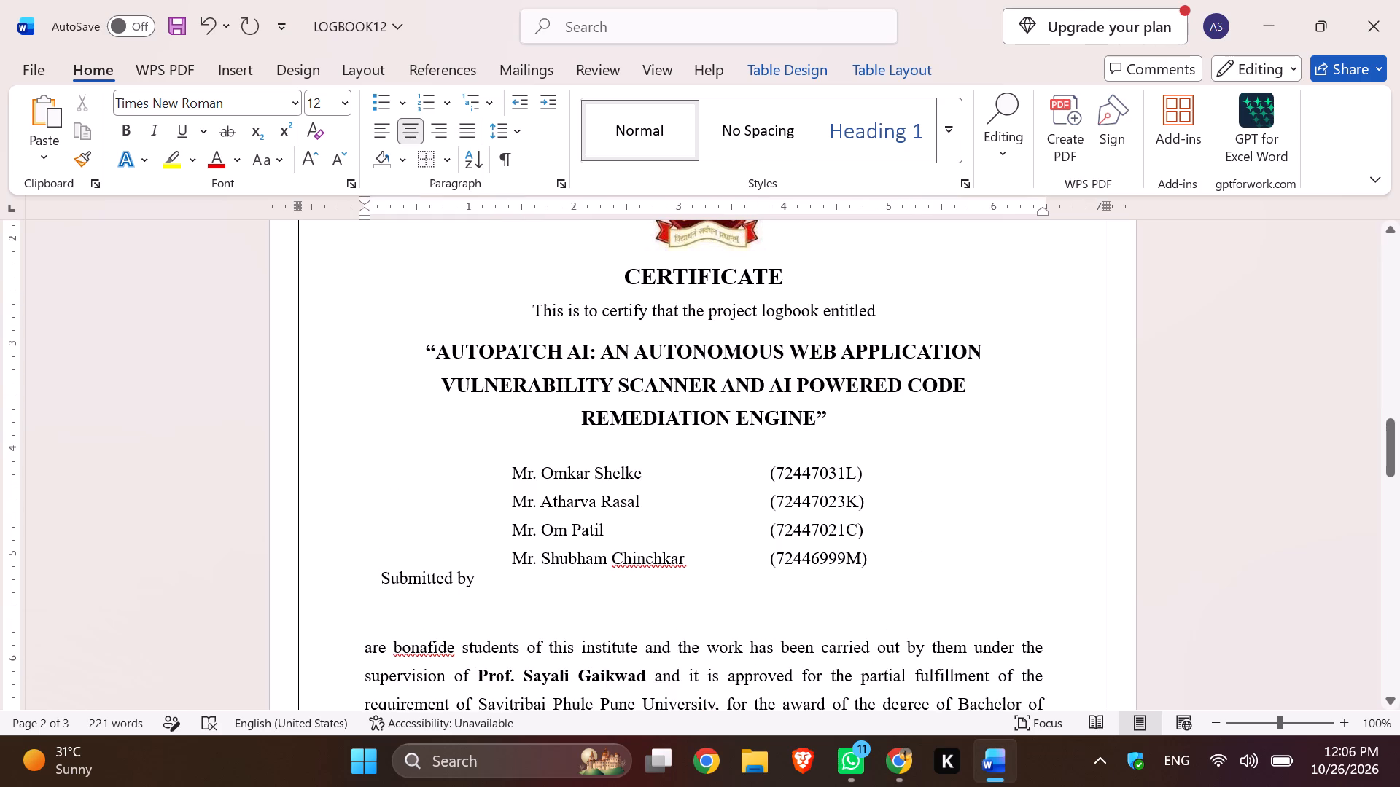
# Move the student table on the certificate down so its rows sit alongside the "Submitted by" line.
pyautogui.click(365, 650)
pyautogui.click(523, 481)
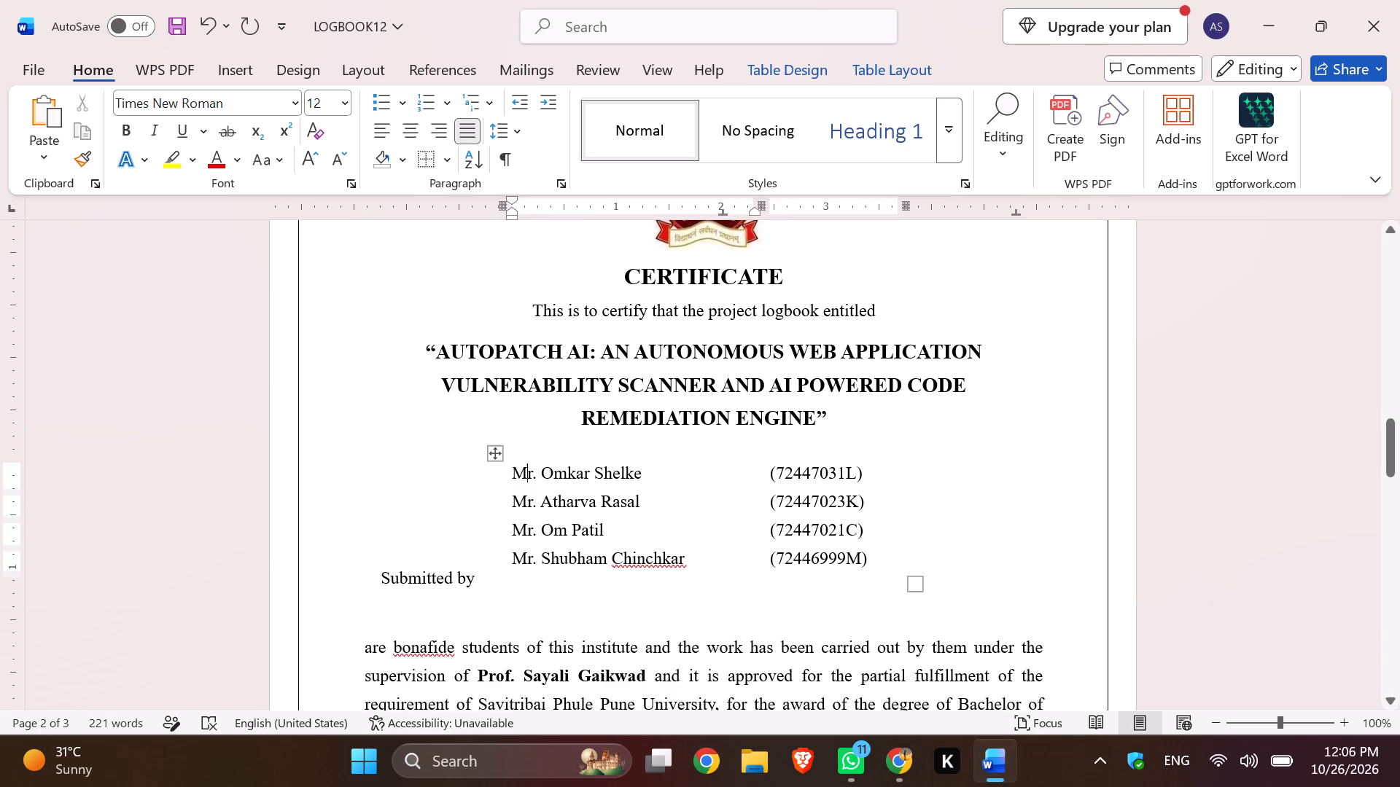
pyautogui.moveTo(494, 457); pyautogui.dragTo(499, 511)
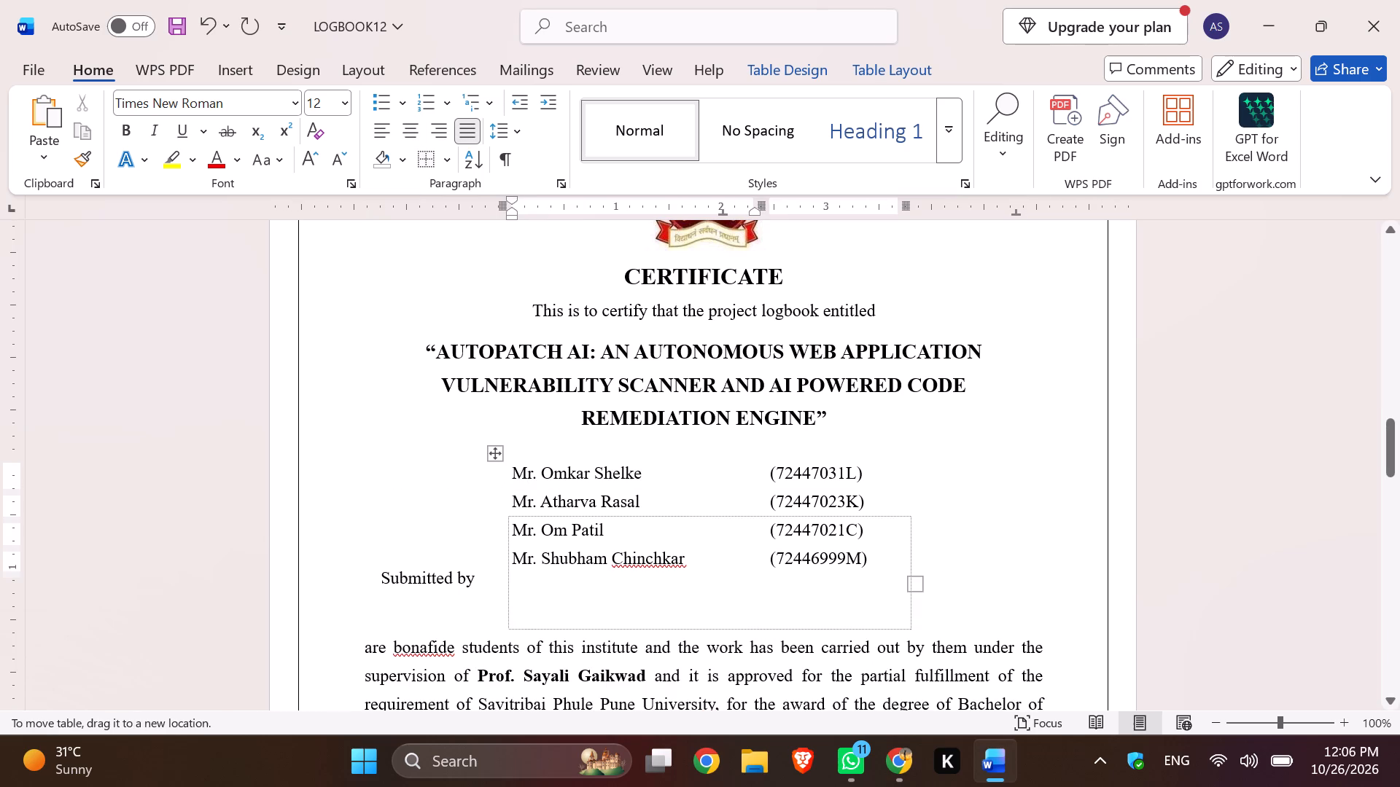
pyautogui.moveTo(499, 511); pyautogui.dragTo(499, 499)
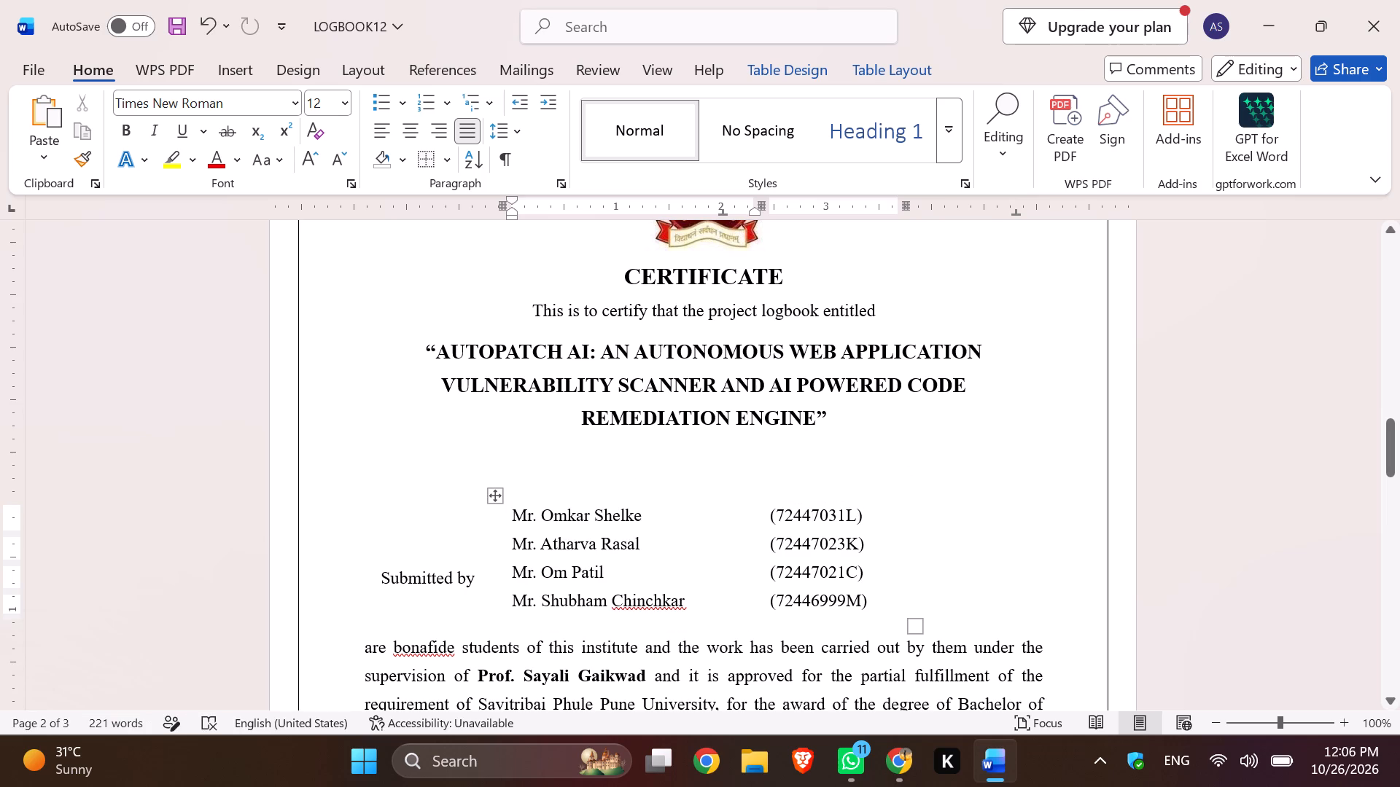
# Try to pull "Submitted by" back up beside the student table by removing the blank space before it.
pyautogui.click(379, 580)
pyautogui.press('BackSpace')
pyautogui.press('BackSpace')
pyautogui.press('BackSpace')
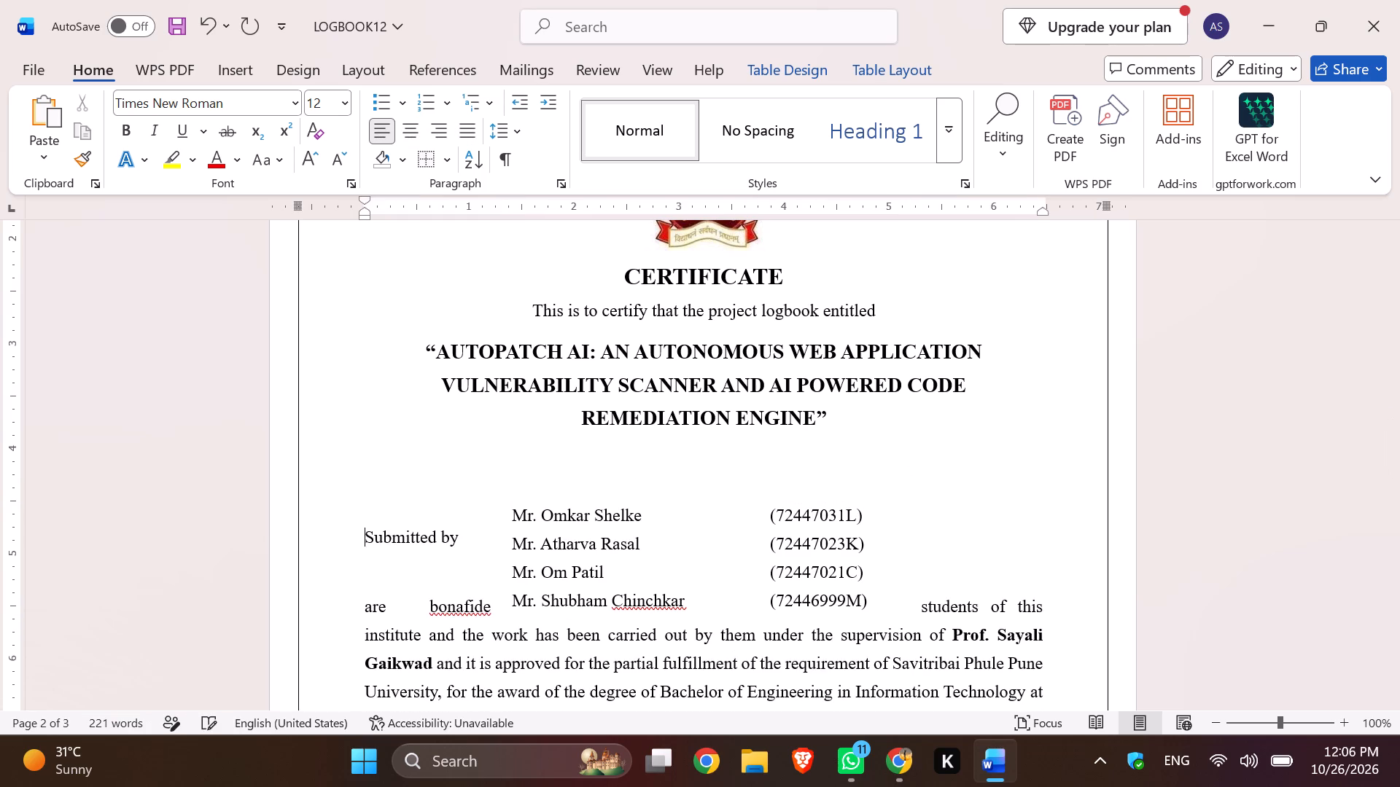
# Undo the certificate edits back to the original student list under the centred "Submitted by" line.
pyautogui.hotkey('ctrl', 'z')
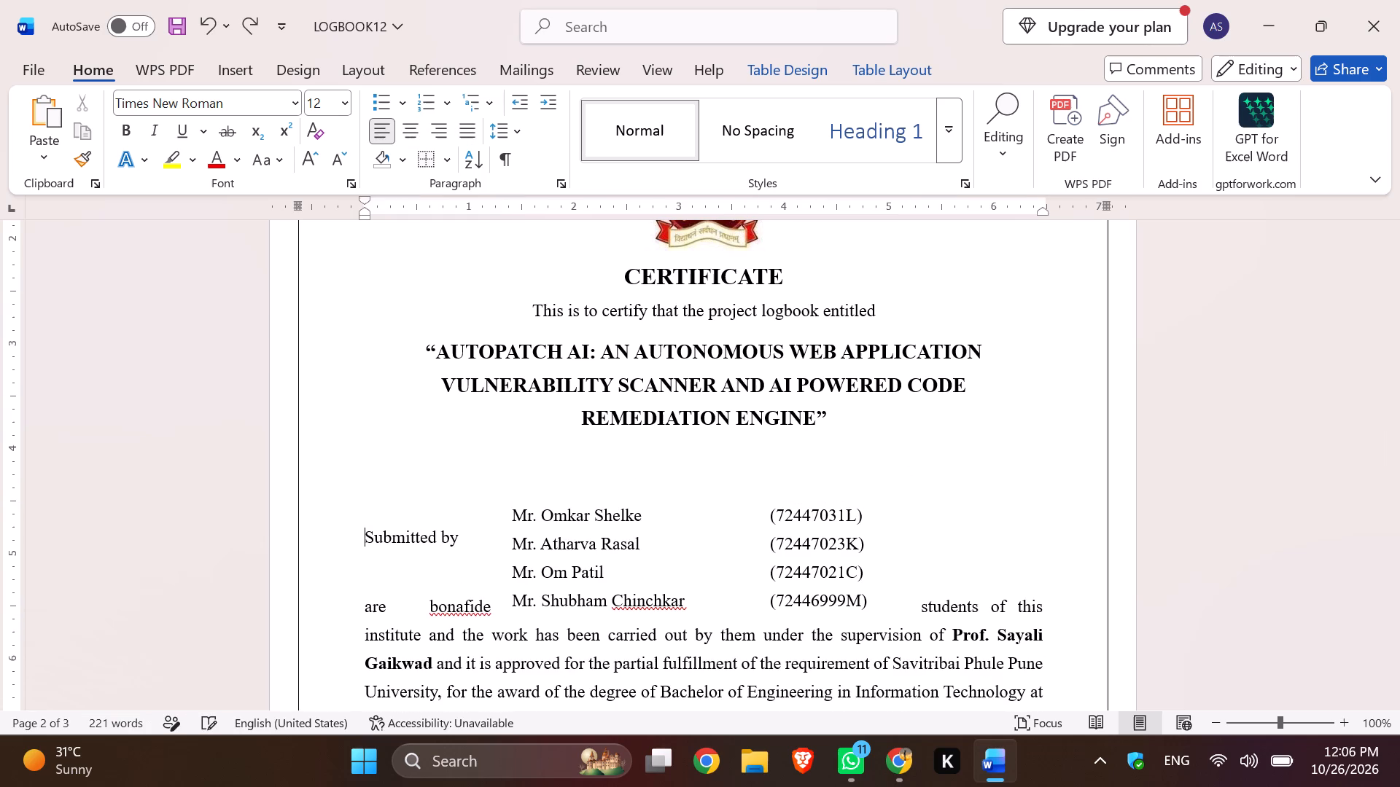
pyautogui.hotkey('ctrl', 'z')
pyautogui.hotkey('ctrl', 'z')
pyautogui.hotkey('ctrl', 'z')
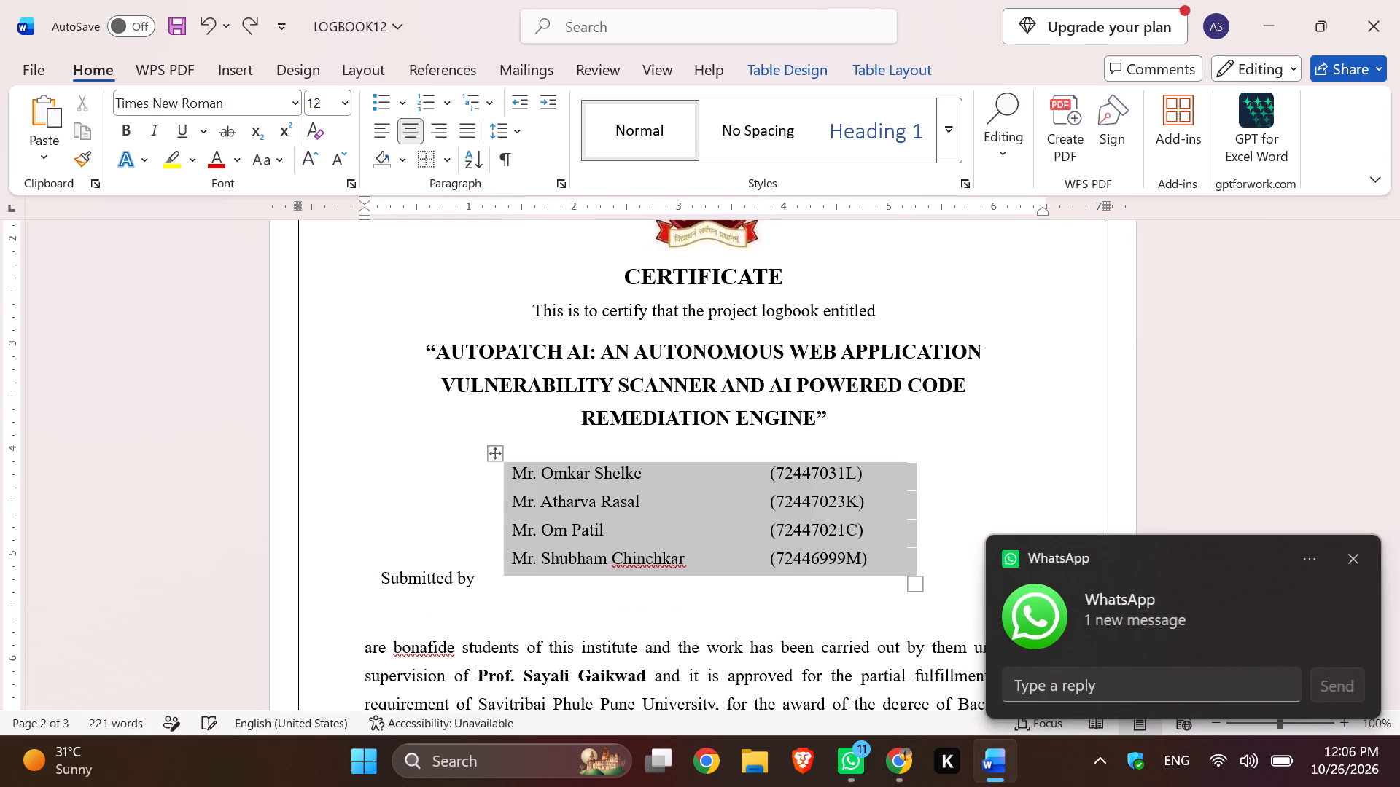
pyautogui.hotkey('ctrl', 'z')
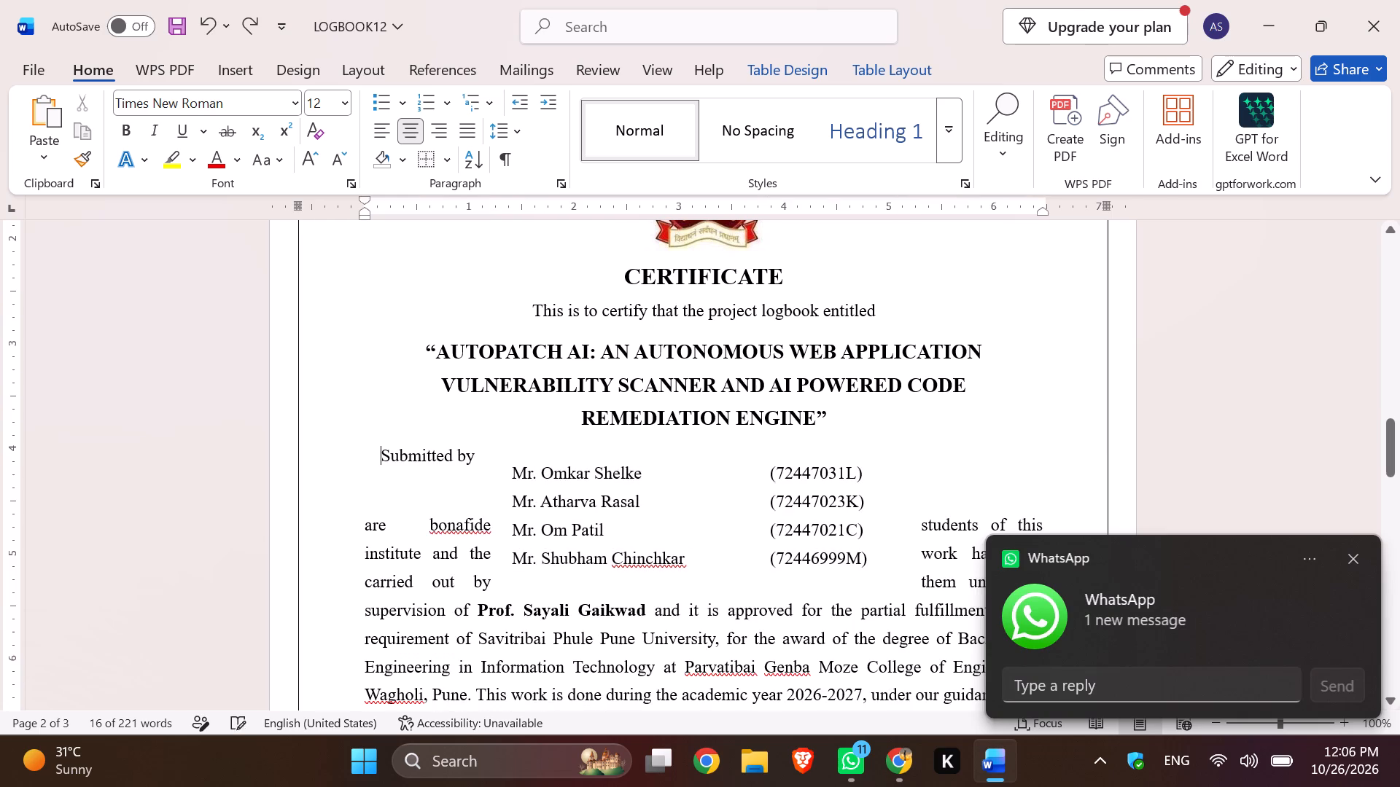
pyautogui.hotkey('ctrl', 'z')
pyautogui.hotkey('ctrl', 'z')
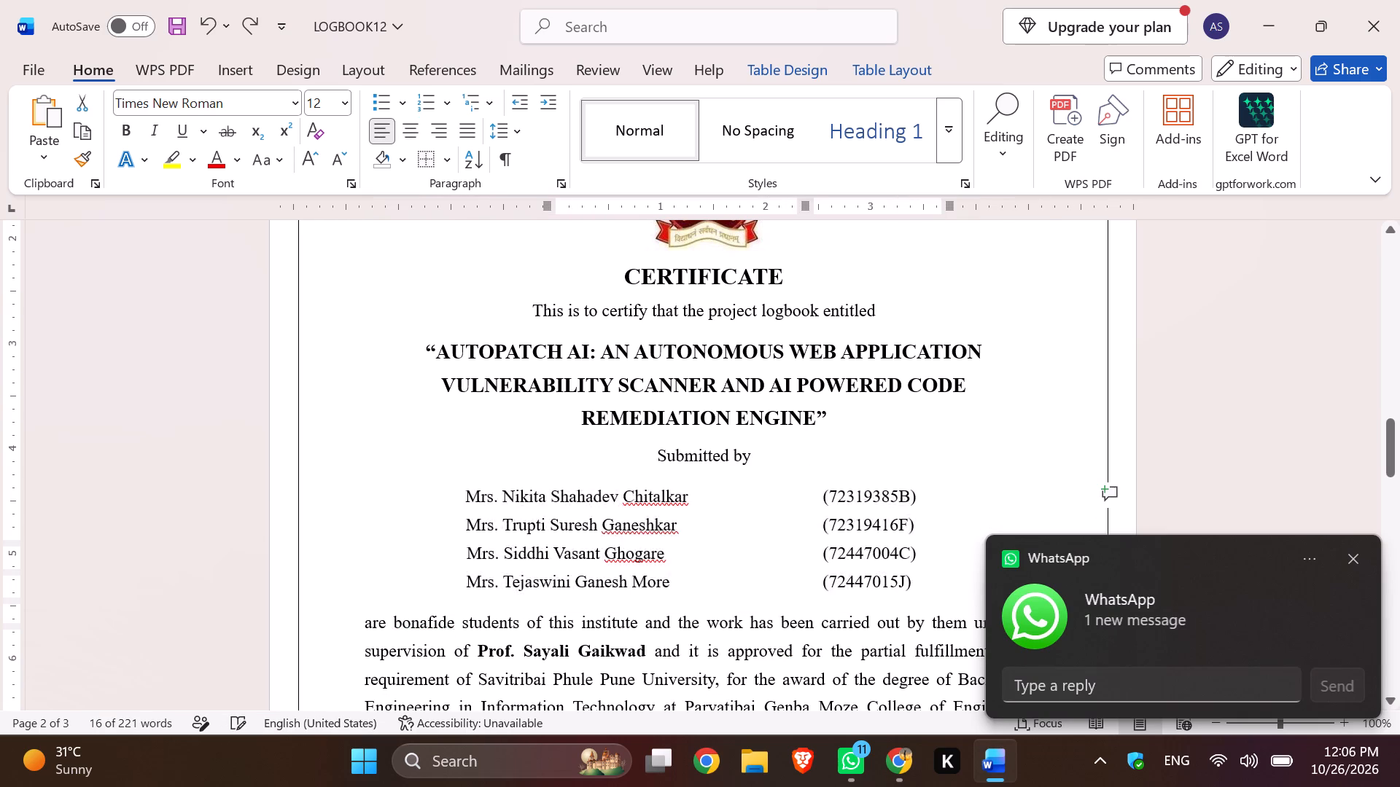
# Delete the old four-student list with its ID numbers under "Submitted by" on the certificate.
pyautogui.click(539, 502)
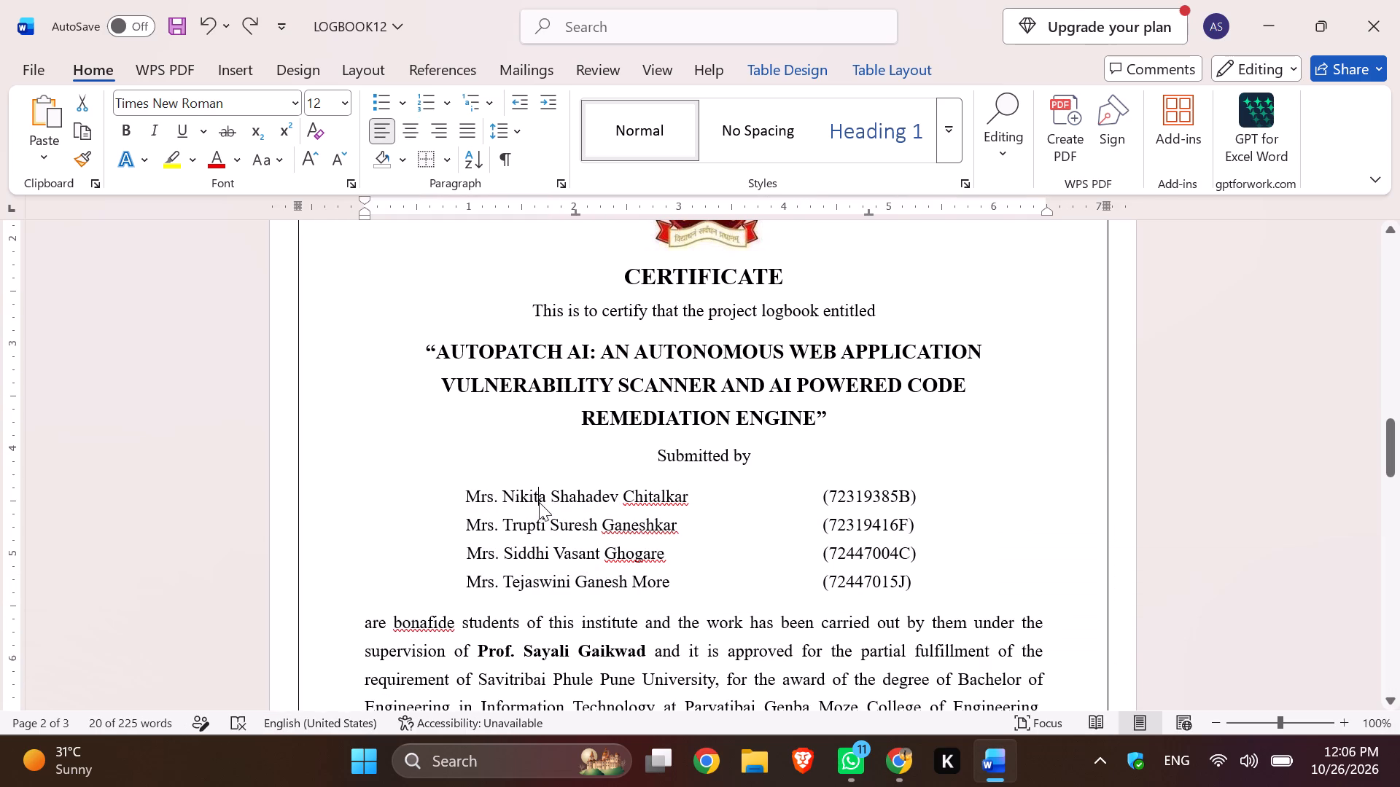
pyautogui.scroll(2, 736, 524)
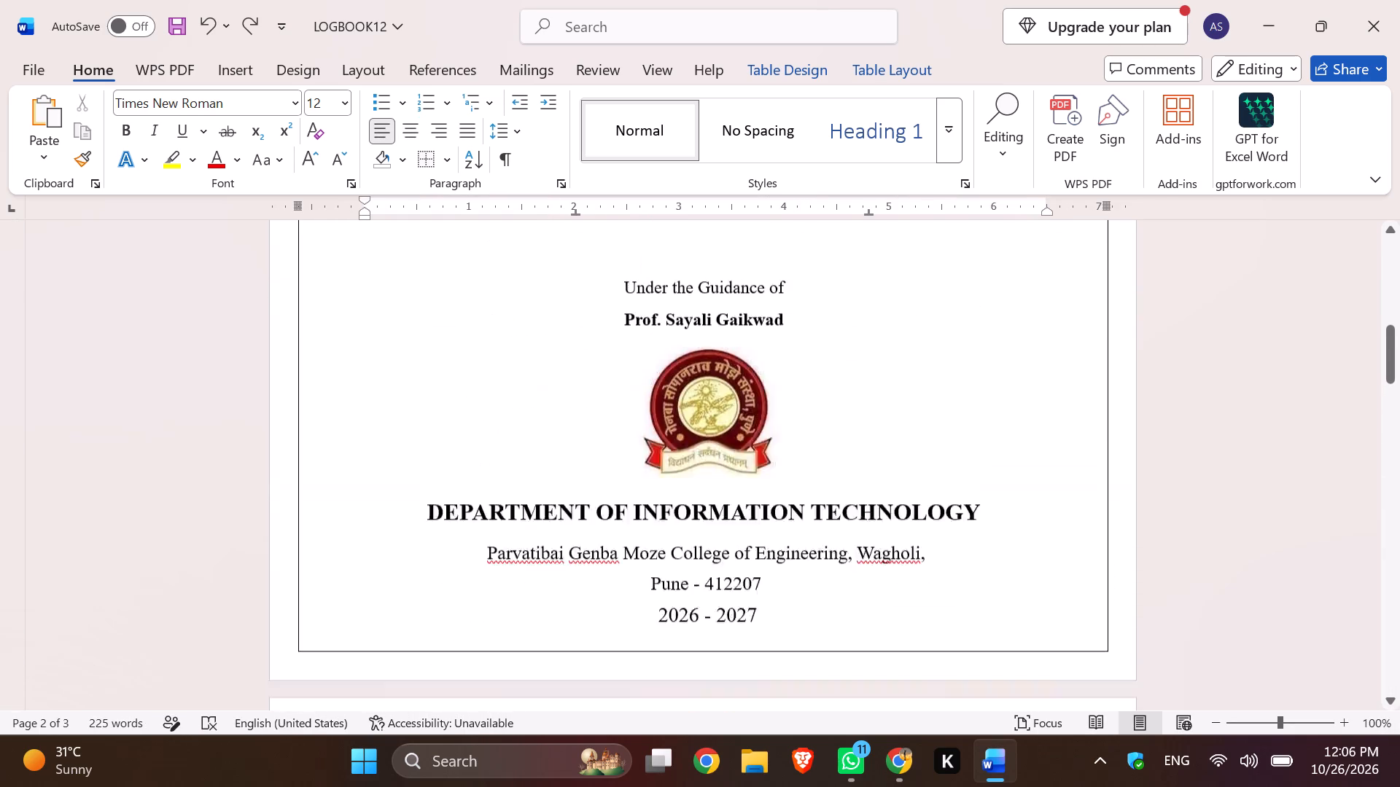
pyautogui.scroll(2, 736, 524)
pyautogui.scroll(-2, 742, 426)
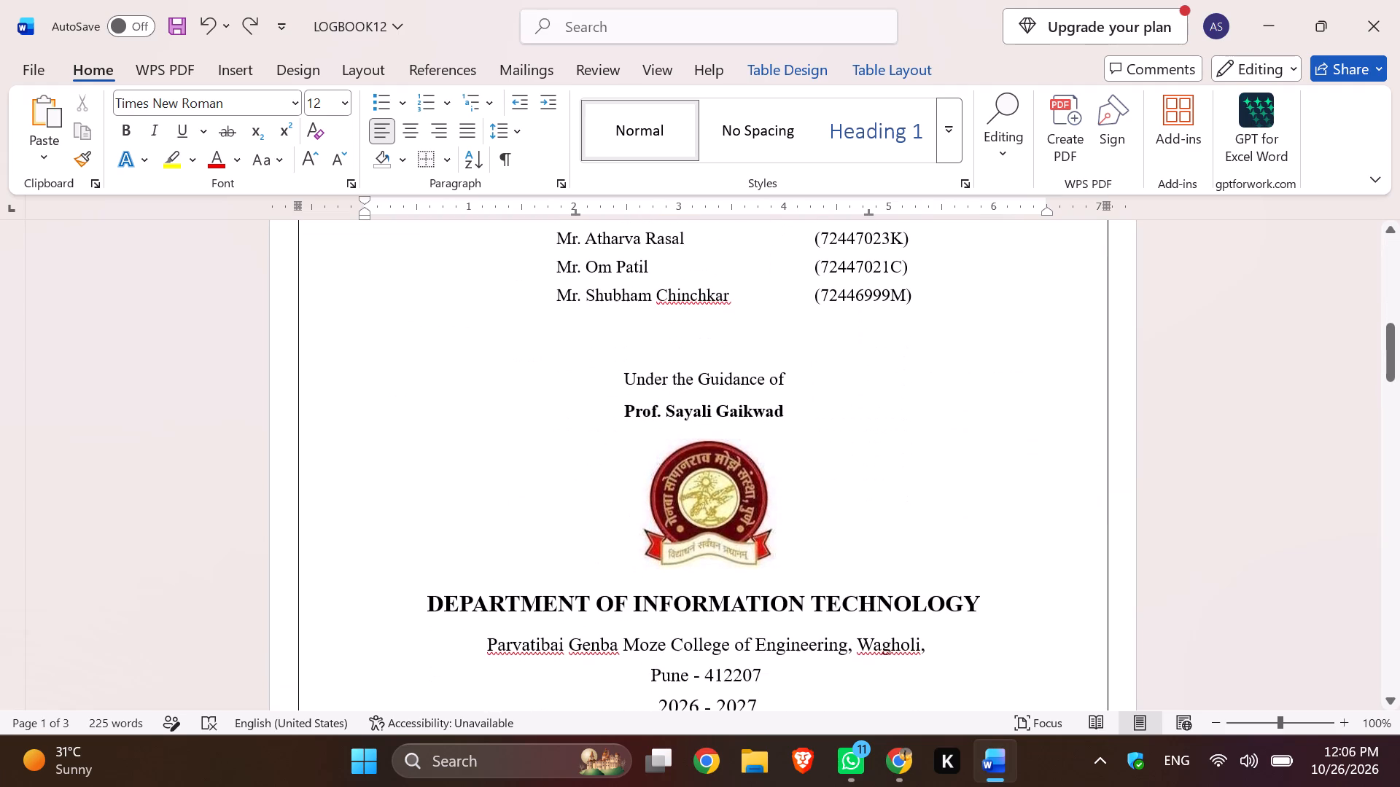
pyautogui.scroll(-3, 801, 463)
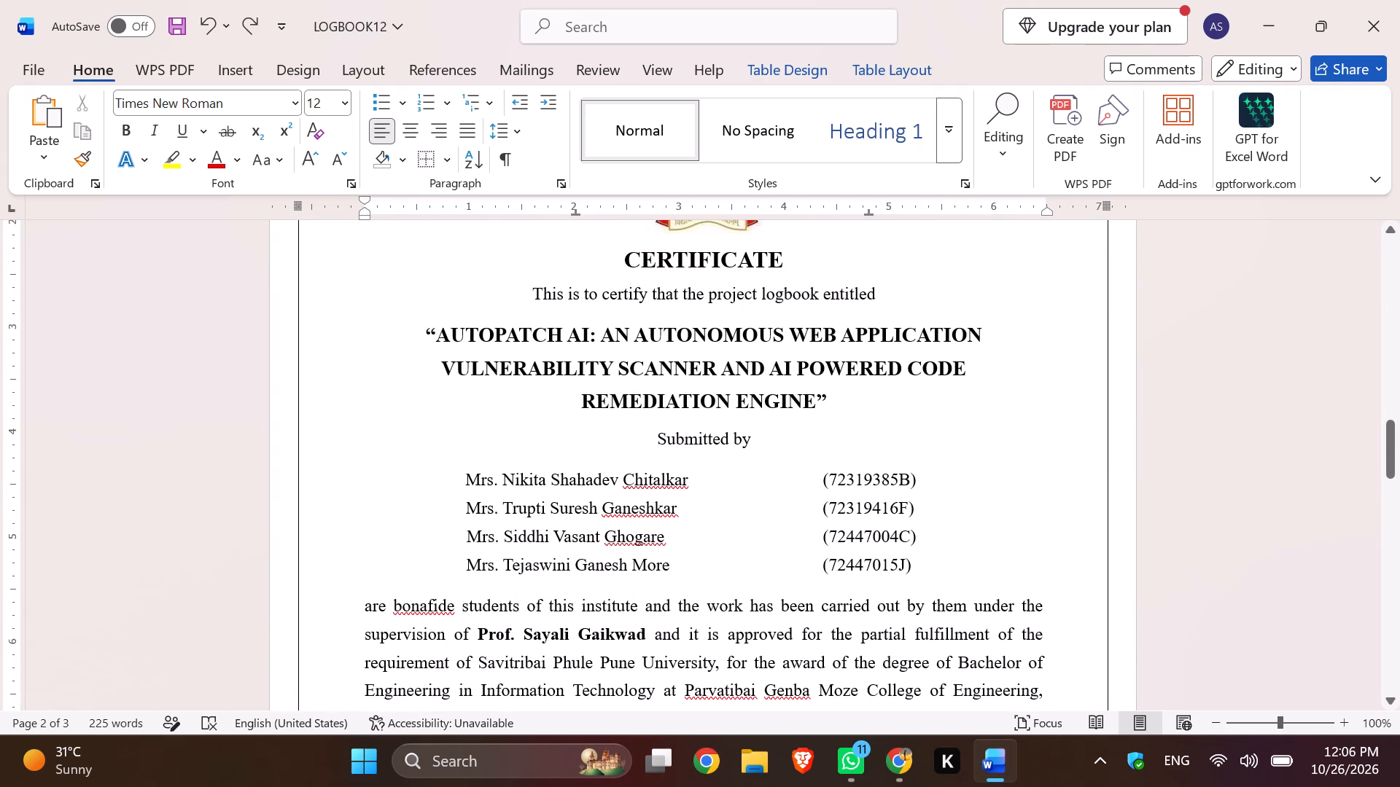
pyautogui.moveTo(916, 572); pyautogui.dragTo(434, 474)
pyautogui.press('BackSpace')
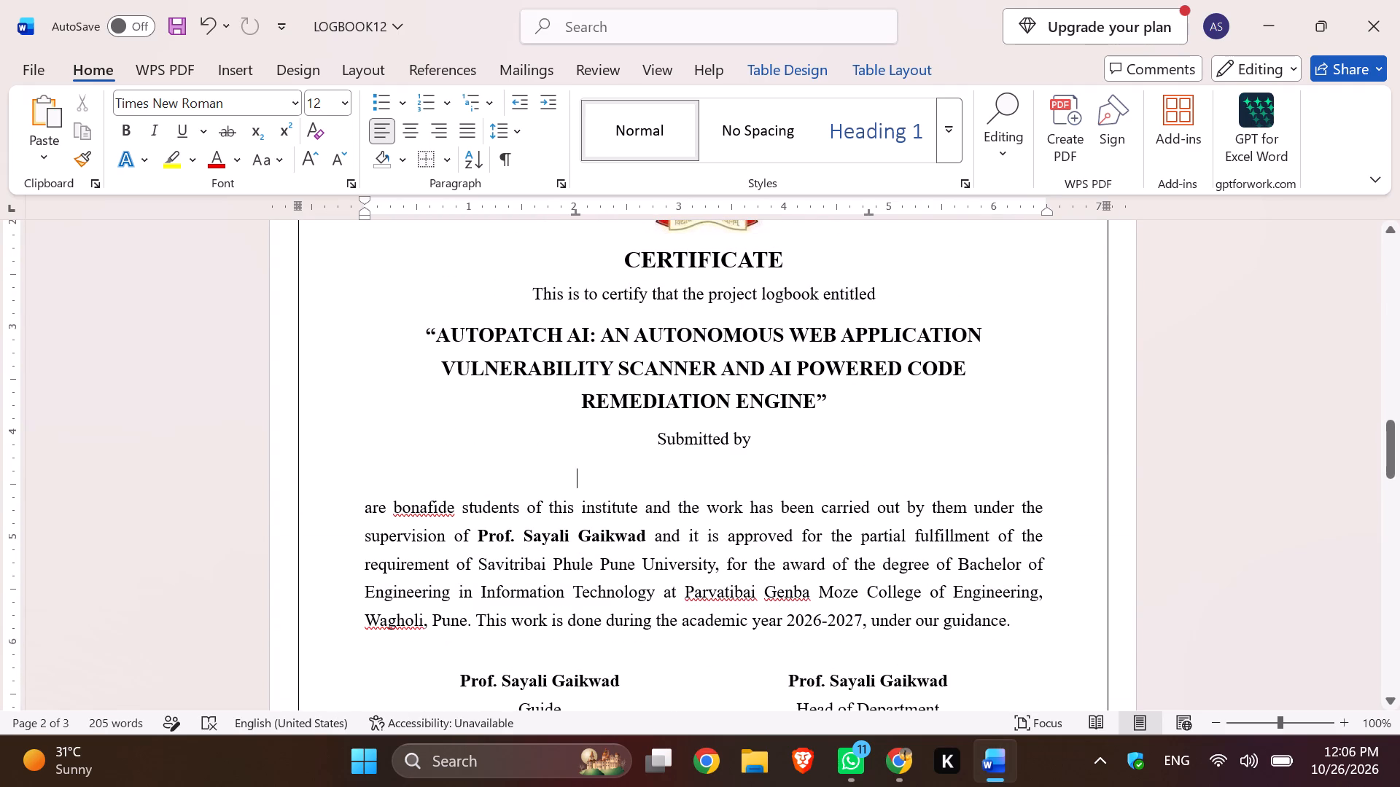
# Insert a table on the empty line under "Submitted by" on the certificate.
pyautogui.click(236, 71)
pyautogui.click(188, 153)
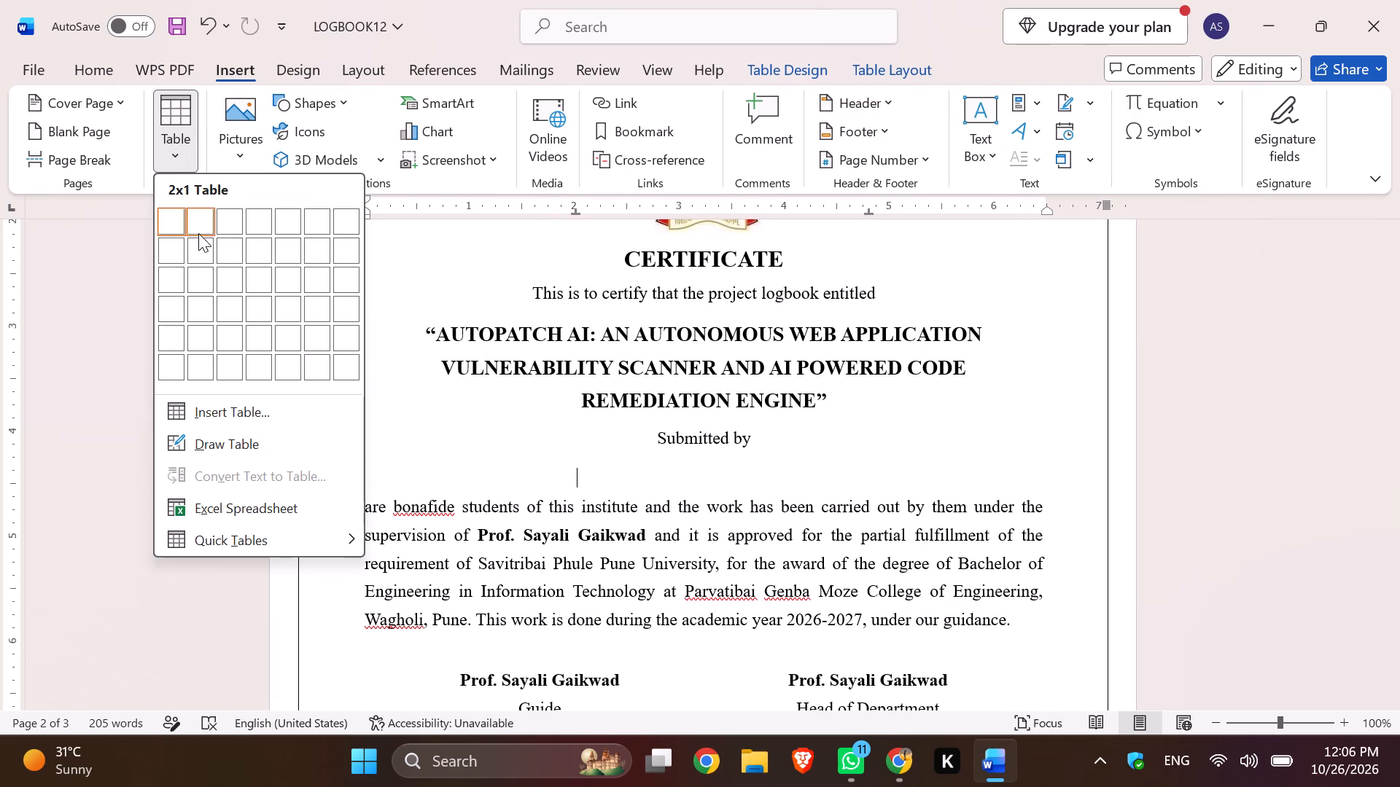
# Insert a two-column, four-row table beneath "Submitted by" on the certificate page.
pyautogui.click(199, 304)
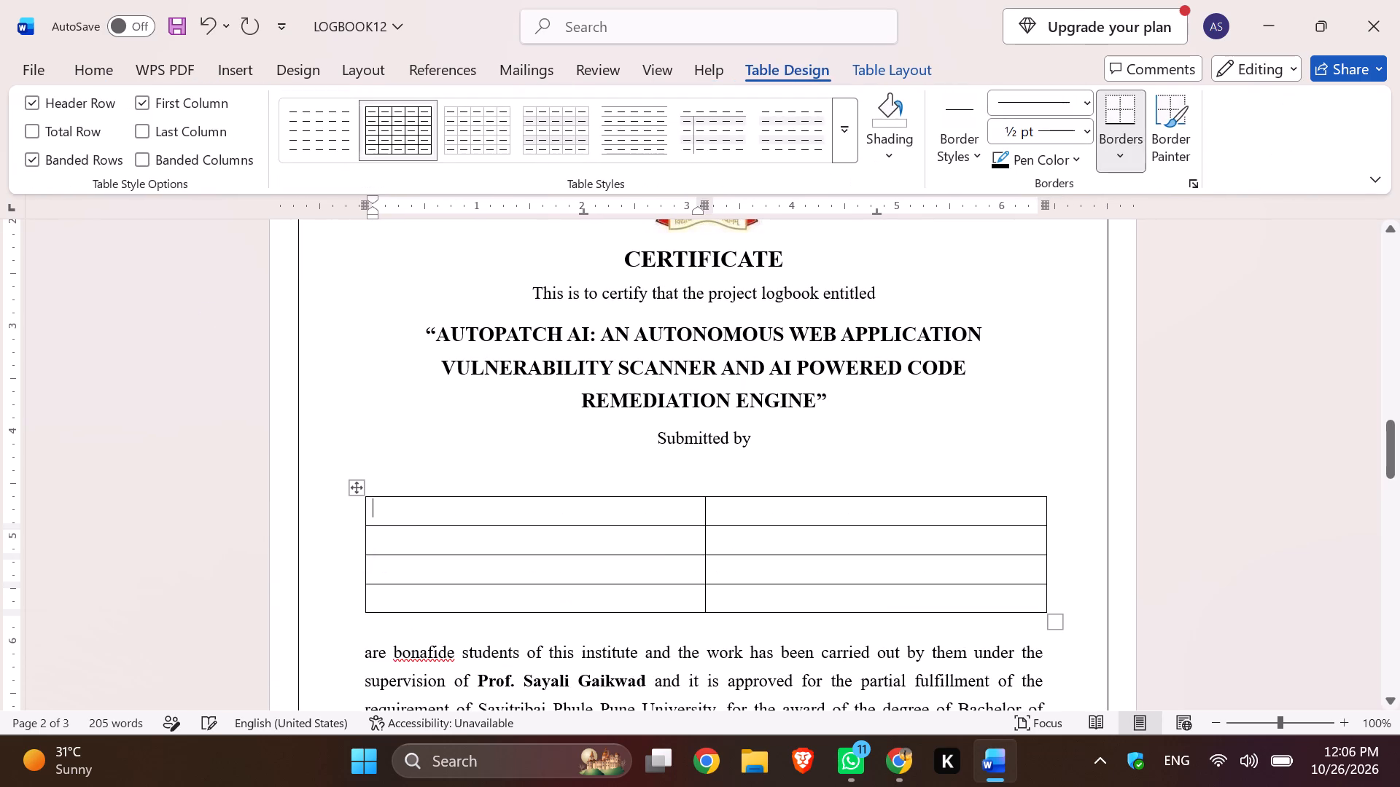
# Copy the first student's name and ID number from the title page into the new certificate table's first row.
pyautogui.scroll(4, 491, 337)
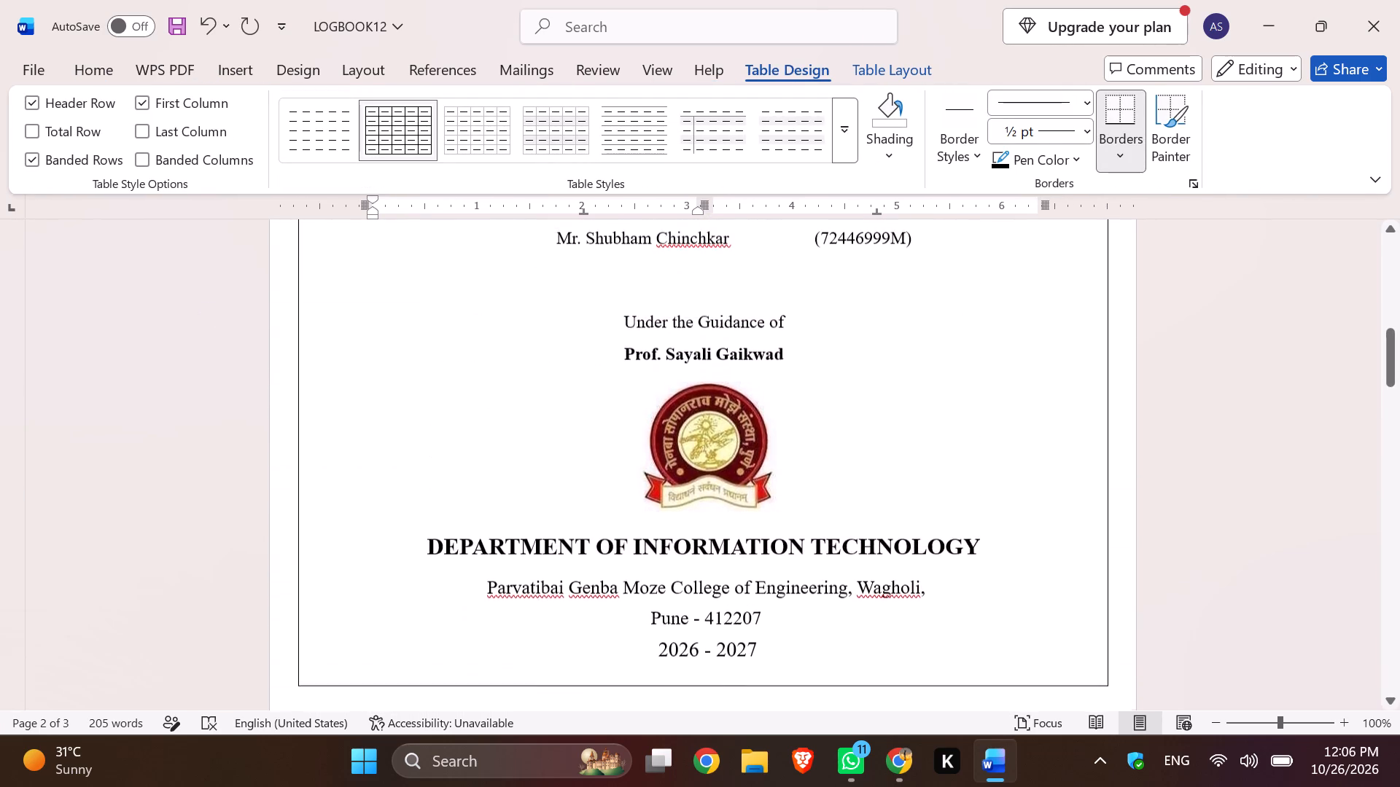
pyautogui.scroll(1, 491, 337)
pyautogui.rightClick(491, 337)
pyautogui.click(796, 391)
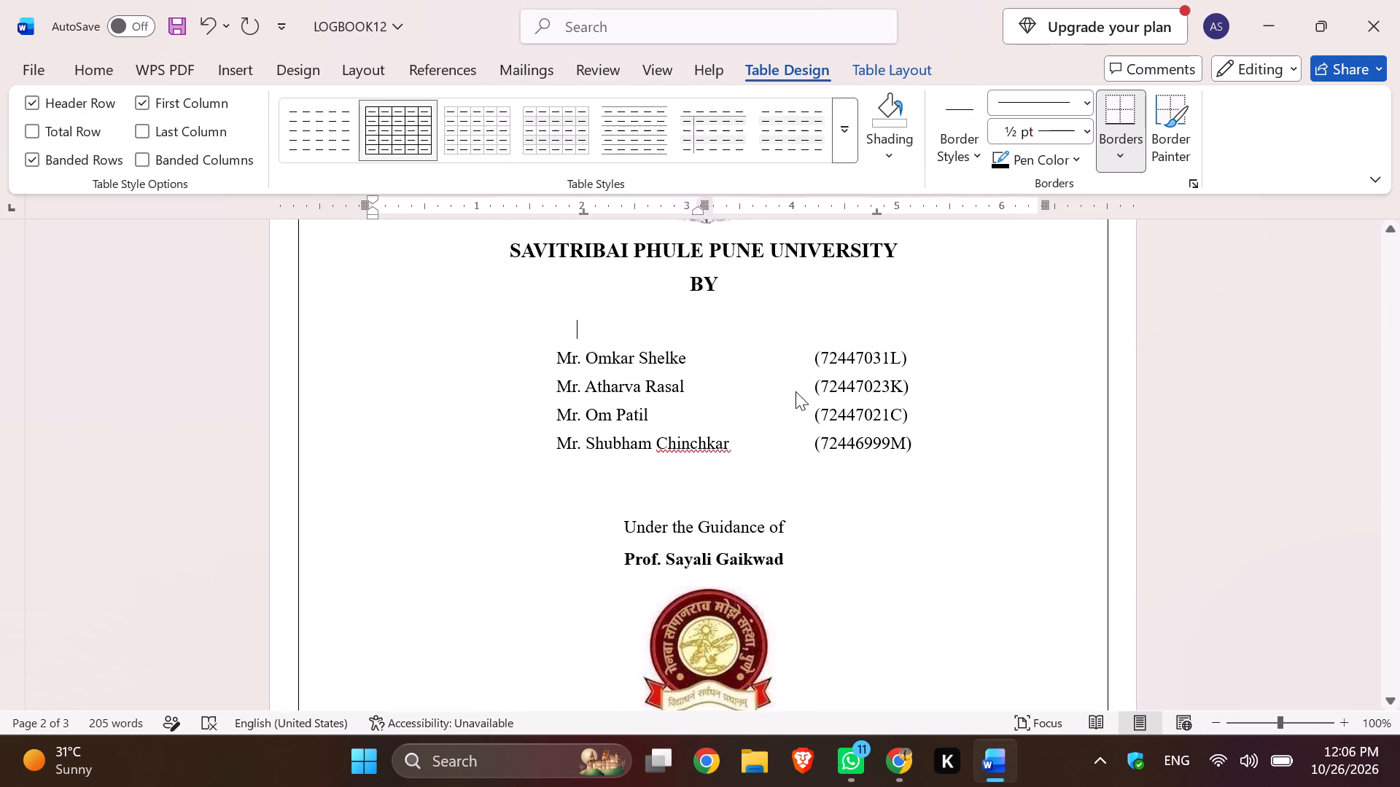
pyautogui.moveTo(556, 359); pyautogui.dragTo(691, 358)
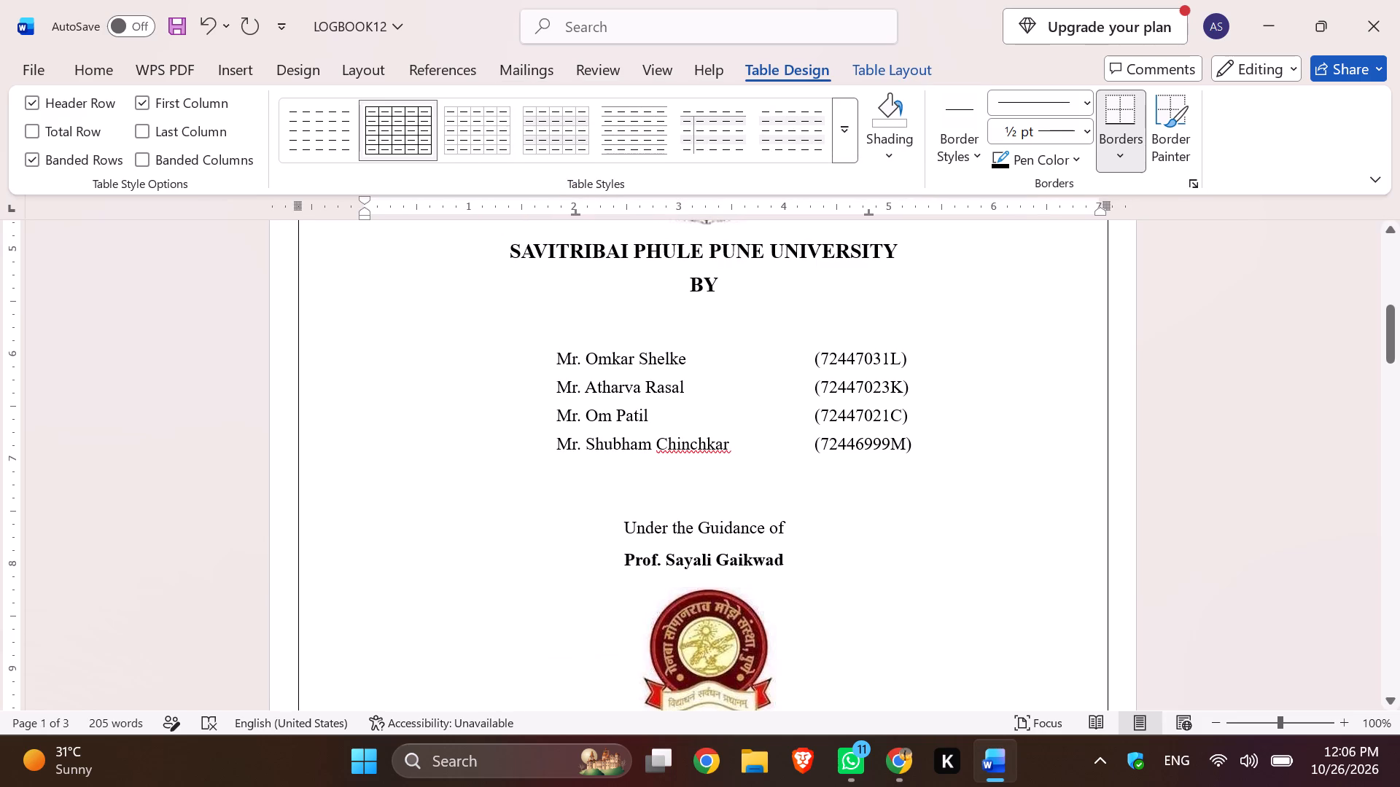
pyautogui.moveTo(691, 358); pyautogui.dragTo(879, 370)
pyautogui.hotkey('ctrl', 'c')
pyautogui.scroll(-2, 879, 370)
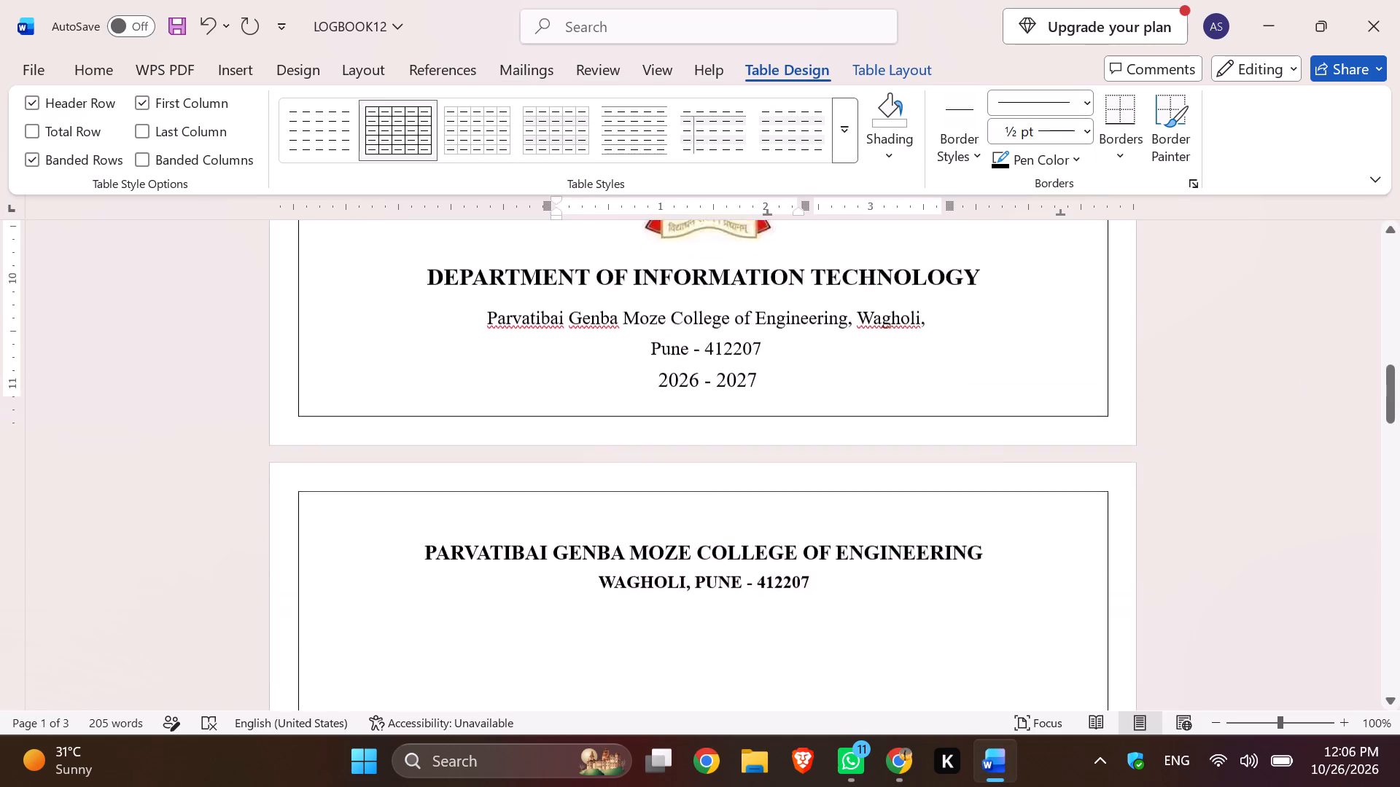
pyautogui.scroll(-2, 879, 370)
pyautogui.click(653, 487)
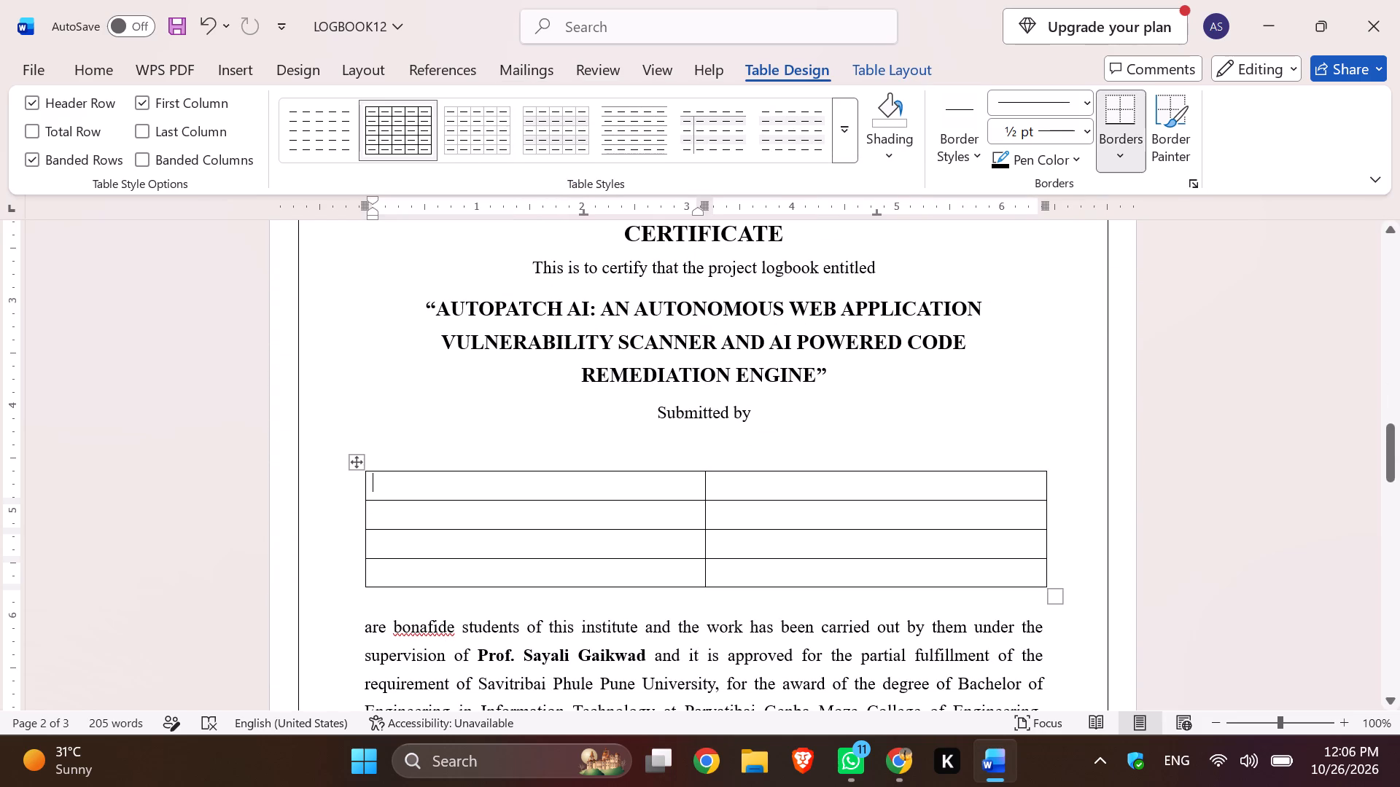
pyautogui.hotkey('ctrl', 'v')
# Copy the remaining three students' names and ID numbers from the title page into the certificate table's empty rows.
pyautogui.scroll(2, 798, 445)
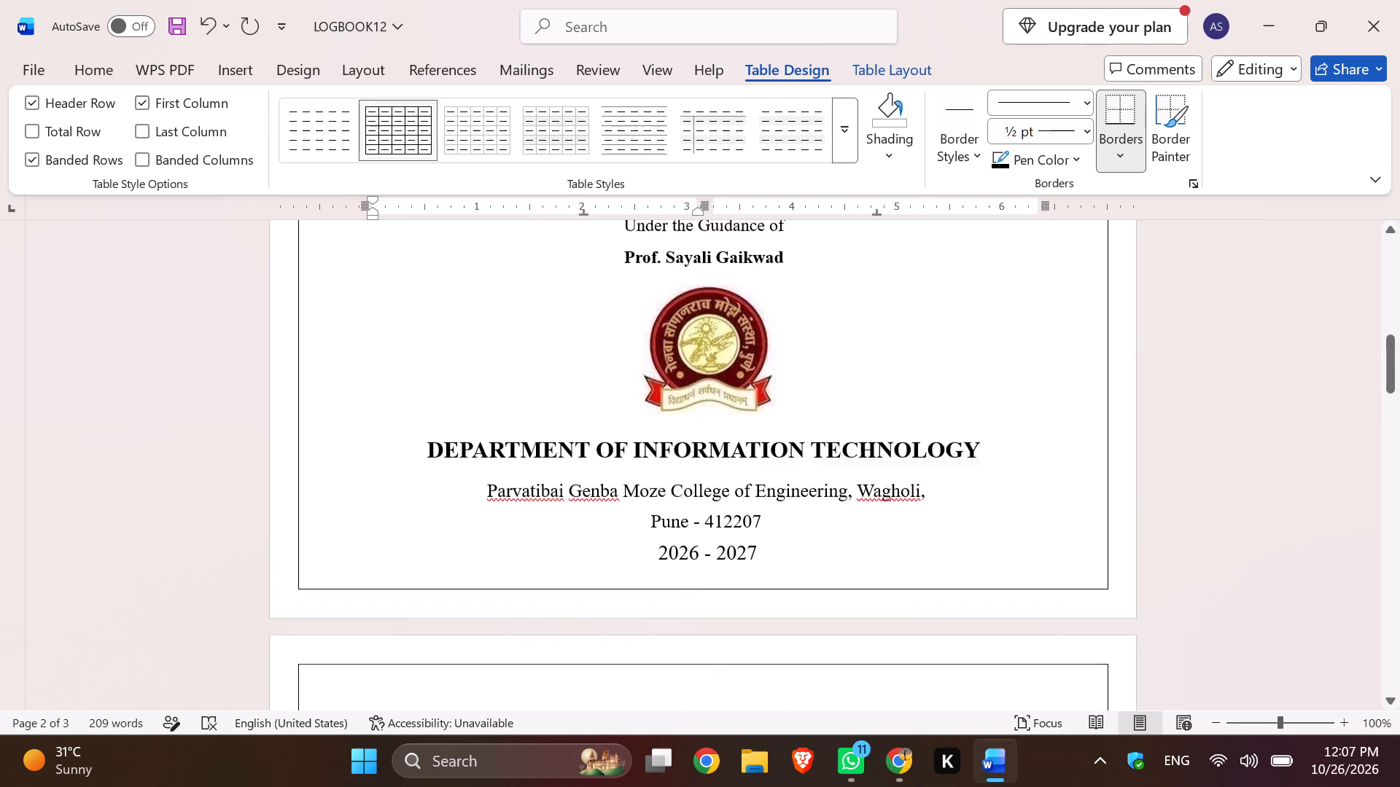
pyautogui.scroll(2, 798, 445)
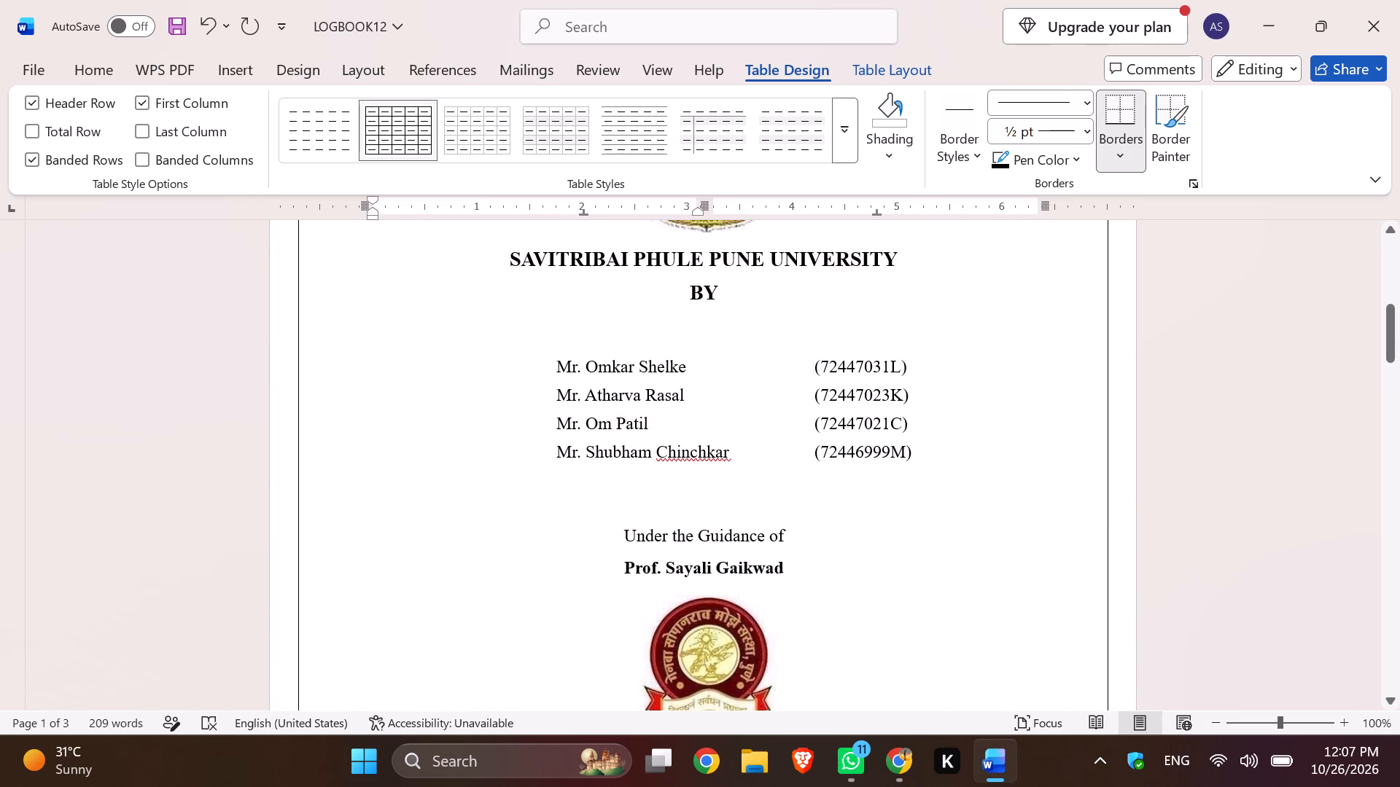
pyautogui.moveTo(557, 393); pyautogui.dragTo(858, 453)
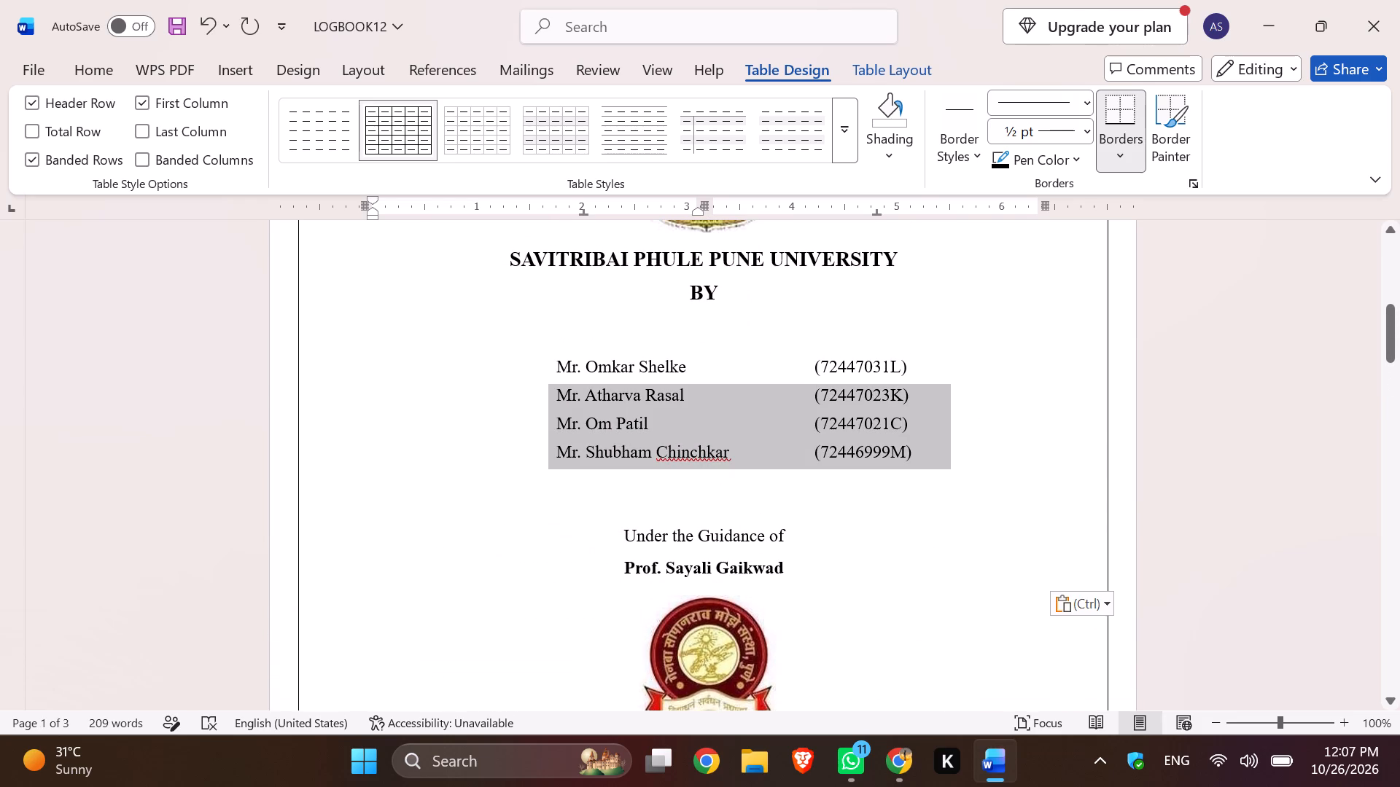
pyautogui.moveTo(858, 453); pyautogui.dragTo(879, 461)
pyautogui.hotkey('ctrl', 'c')
pyautogui.scroll(-3, 879, 461)
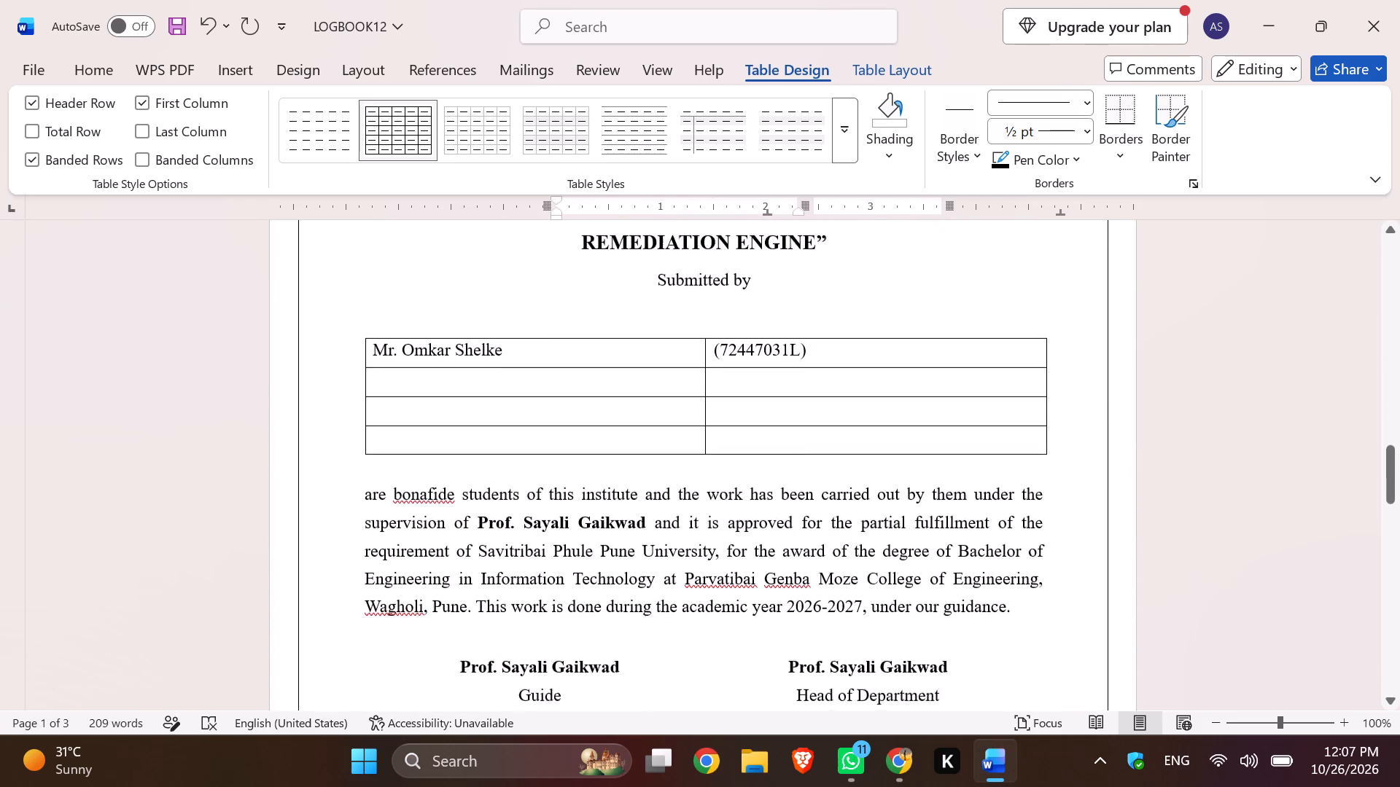
pyautogui.click(576, 330)
pyautogui.hotkey('ctrl', 'v')
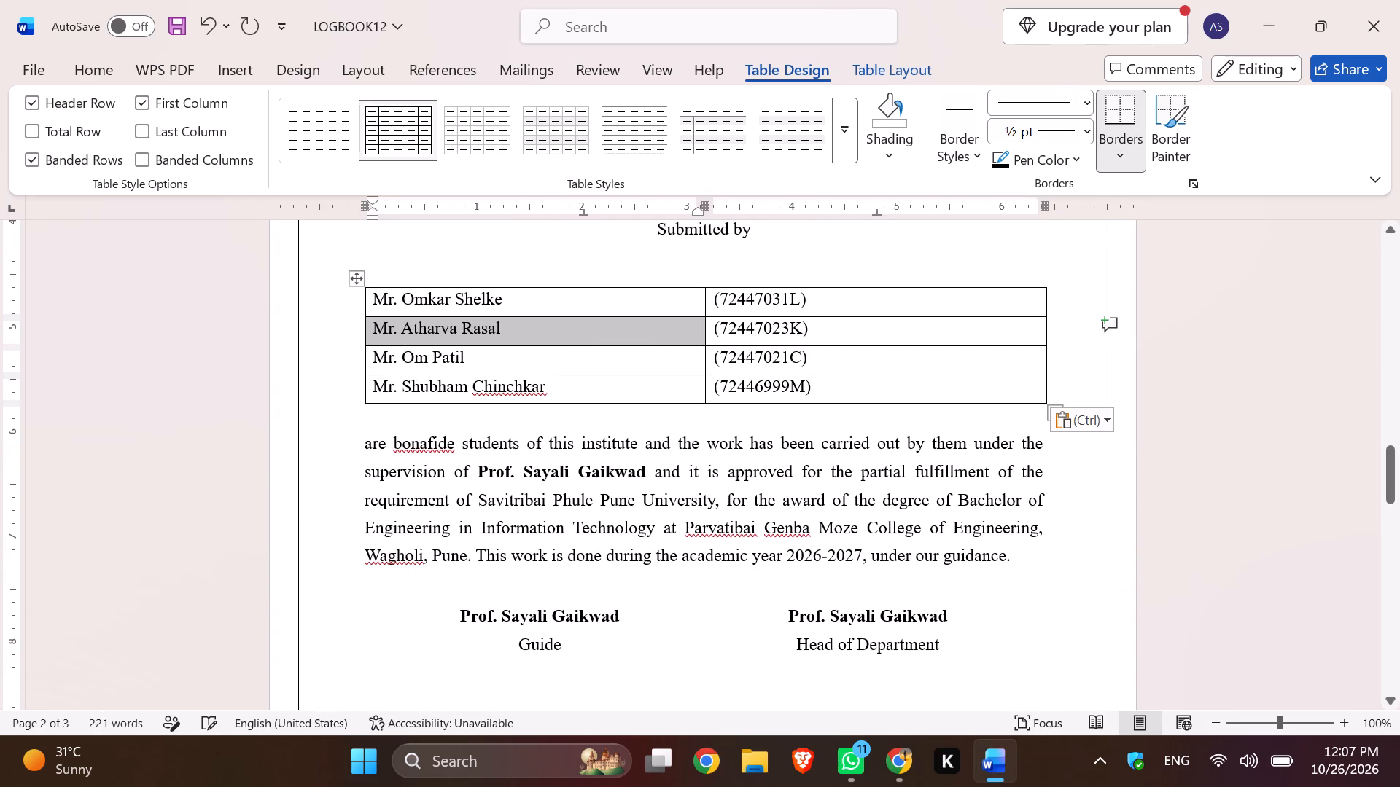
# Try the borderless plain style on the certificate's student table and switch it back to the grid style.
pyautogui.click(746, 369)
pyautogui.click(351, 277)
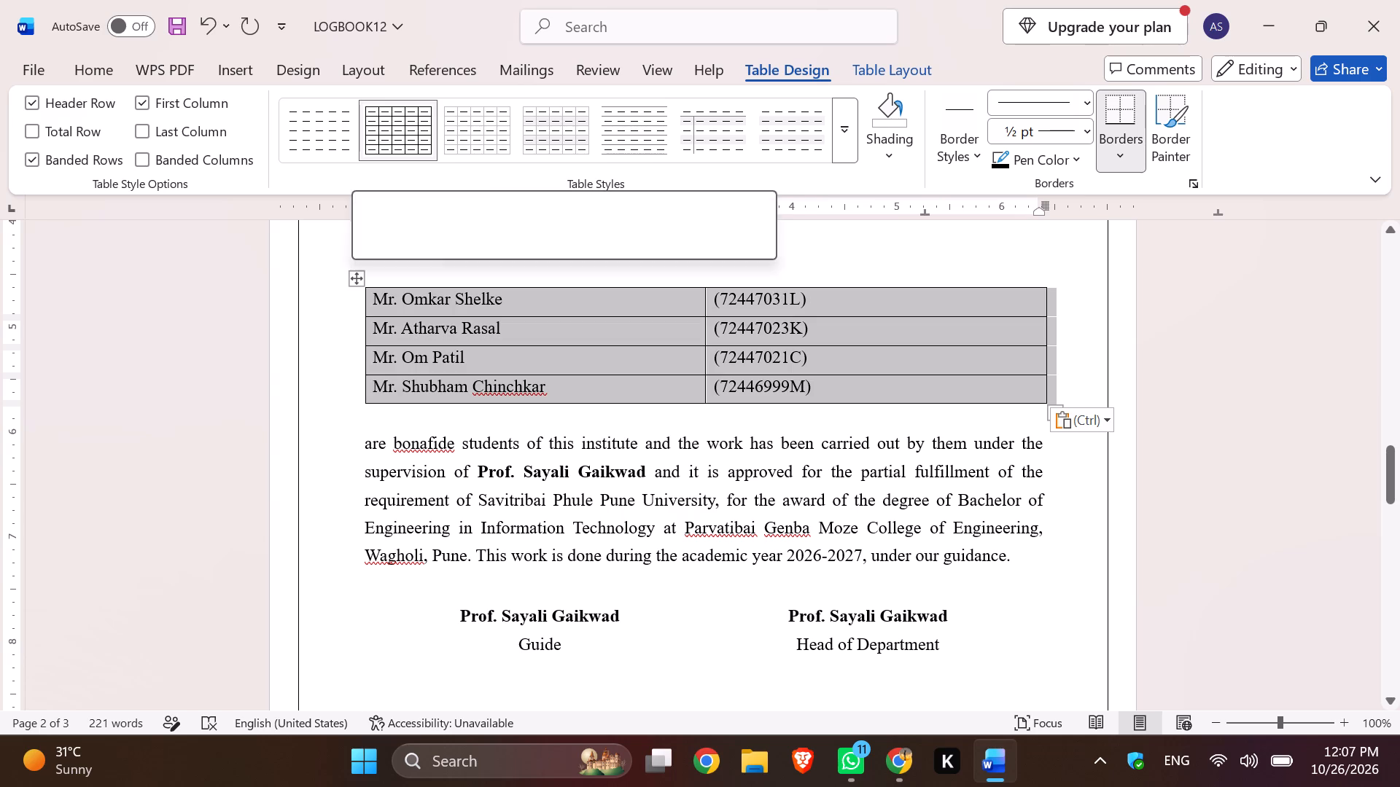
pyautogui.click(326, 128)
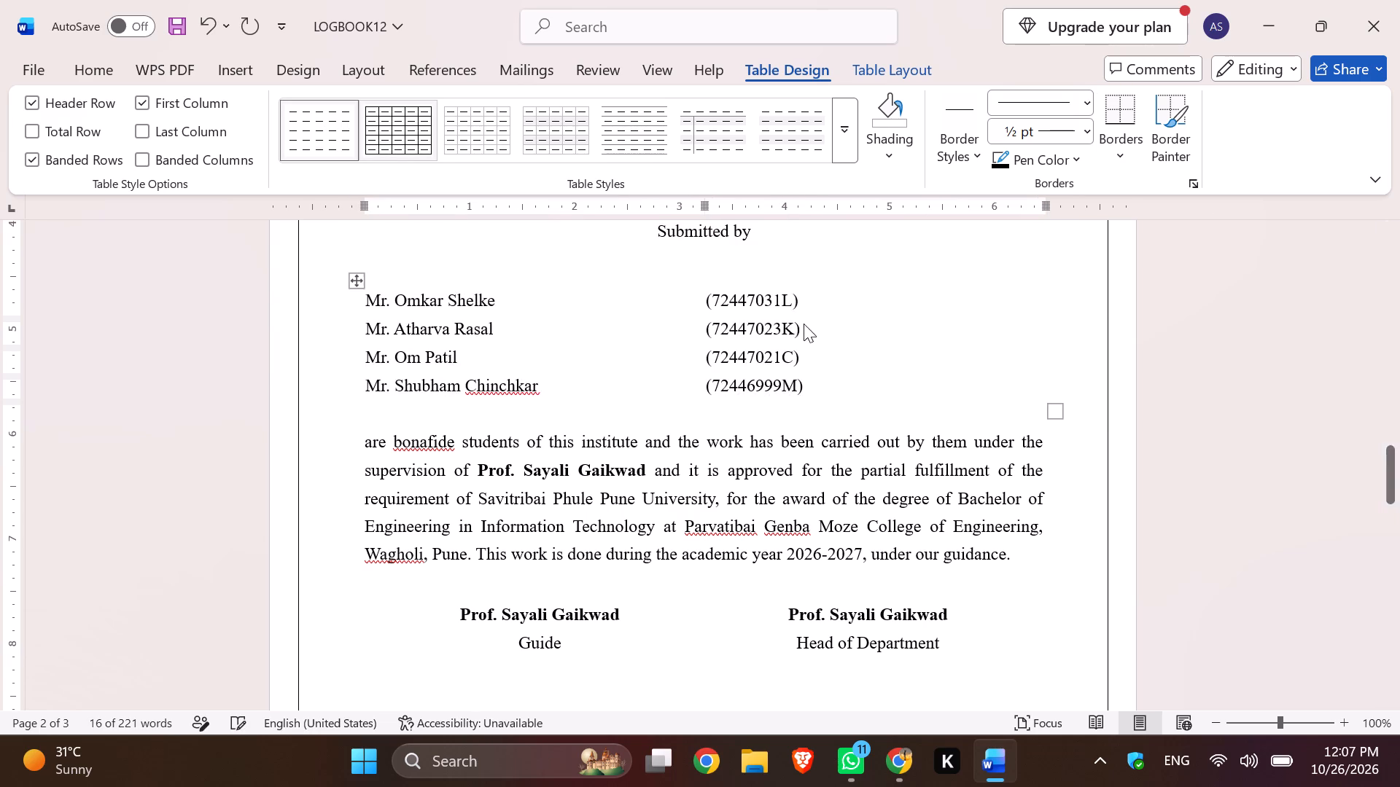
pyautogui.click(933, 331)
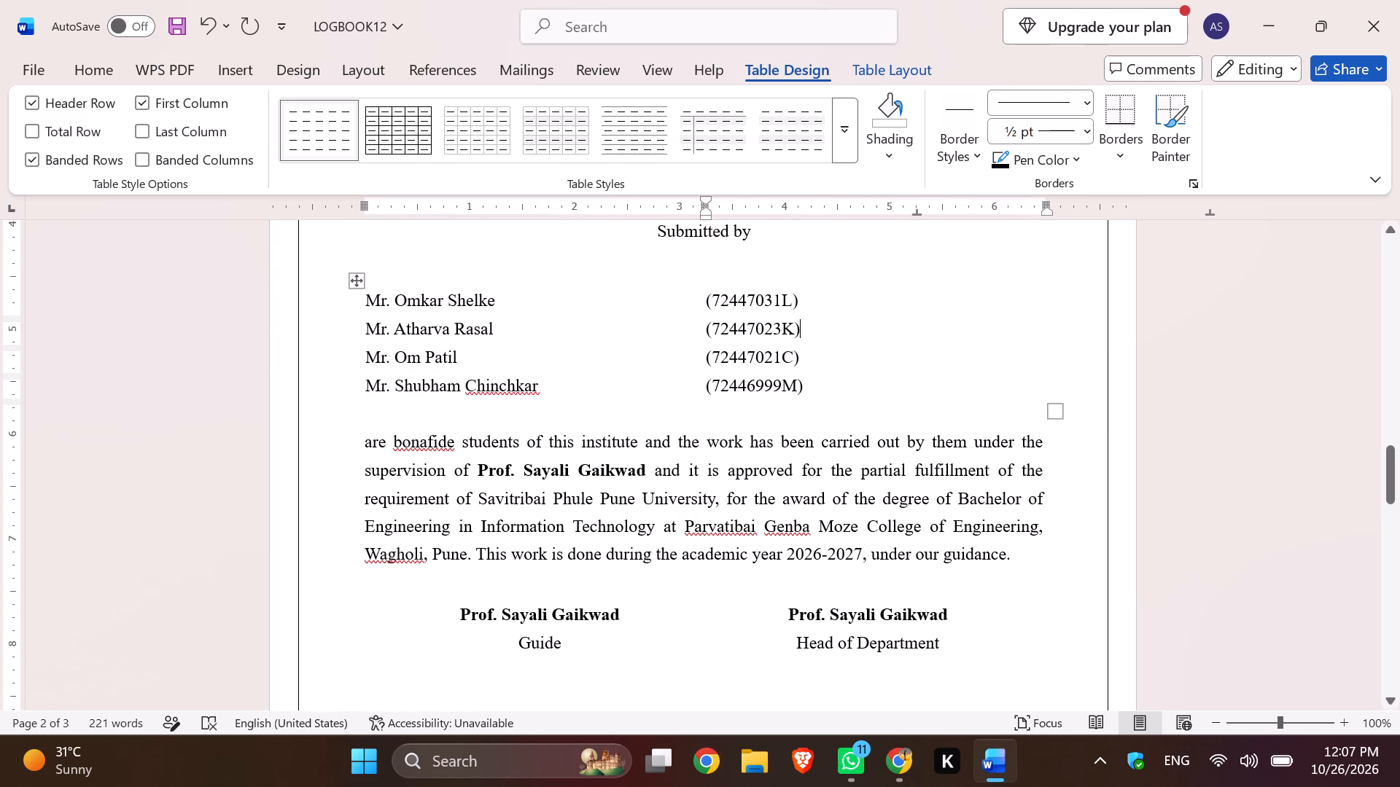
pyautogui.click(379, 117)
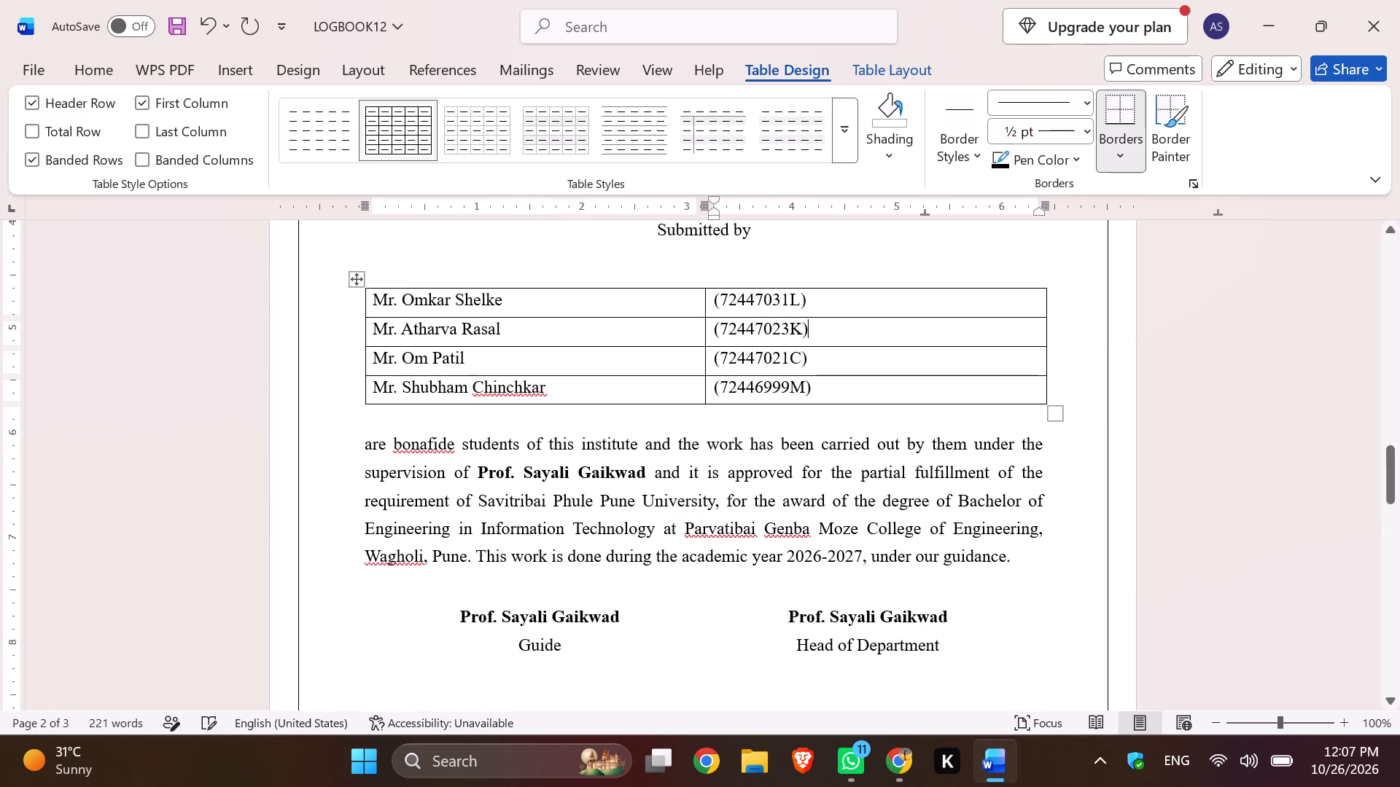
# Narrow both columns of the certificate's student table to fit their contents and give the table the borderless plain style.
pyautogui.moveTo(705, 341); pyautogui.dragTo(614, 340)
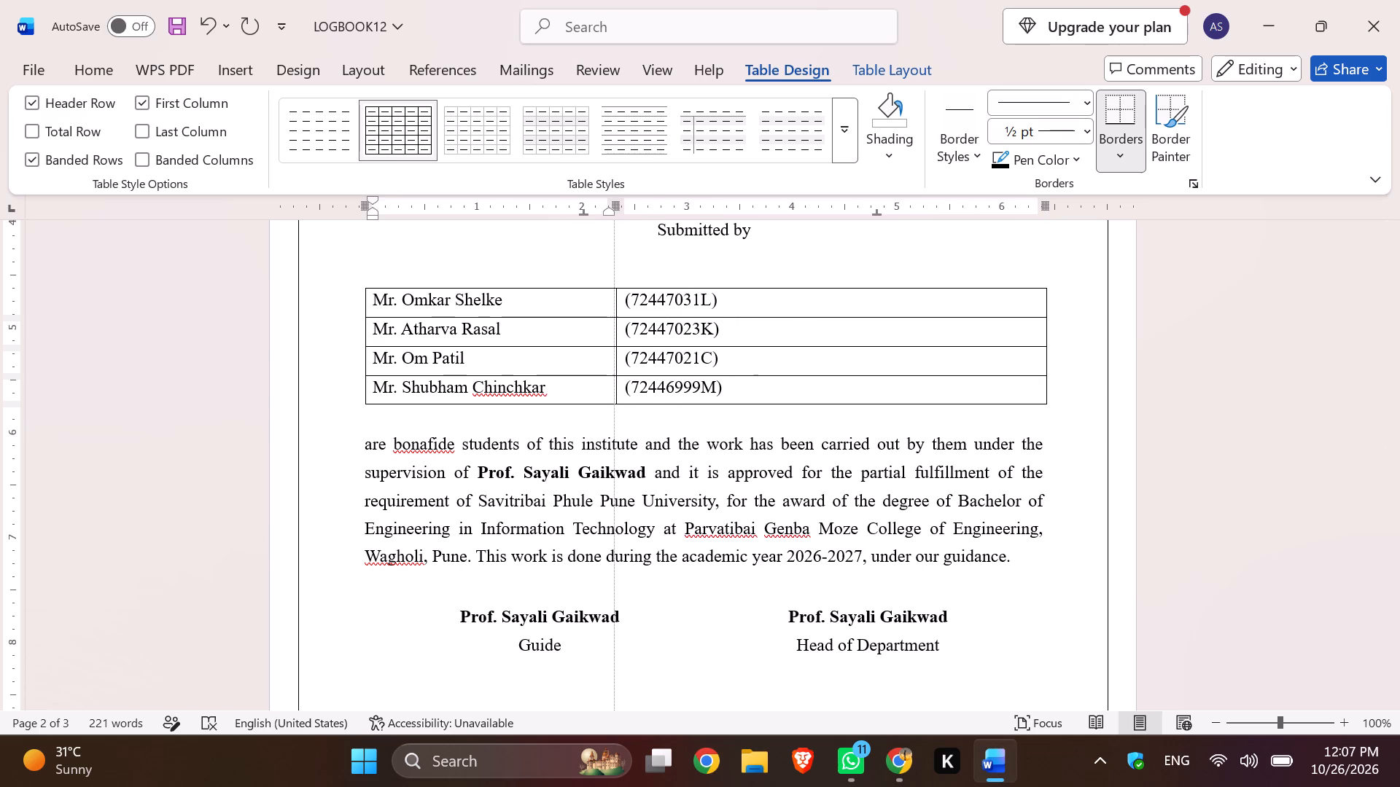
pyautogui.moveTo(614, 340); pyautogui.dragTo(610, 339)
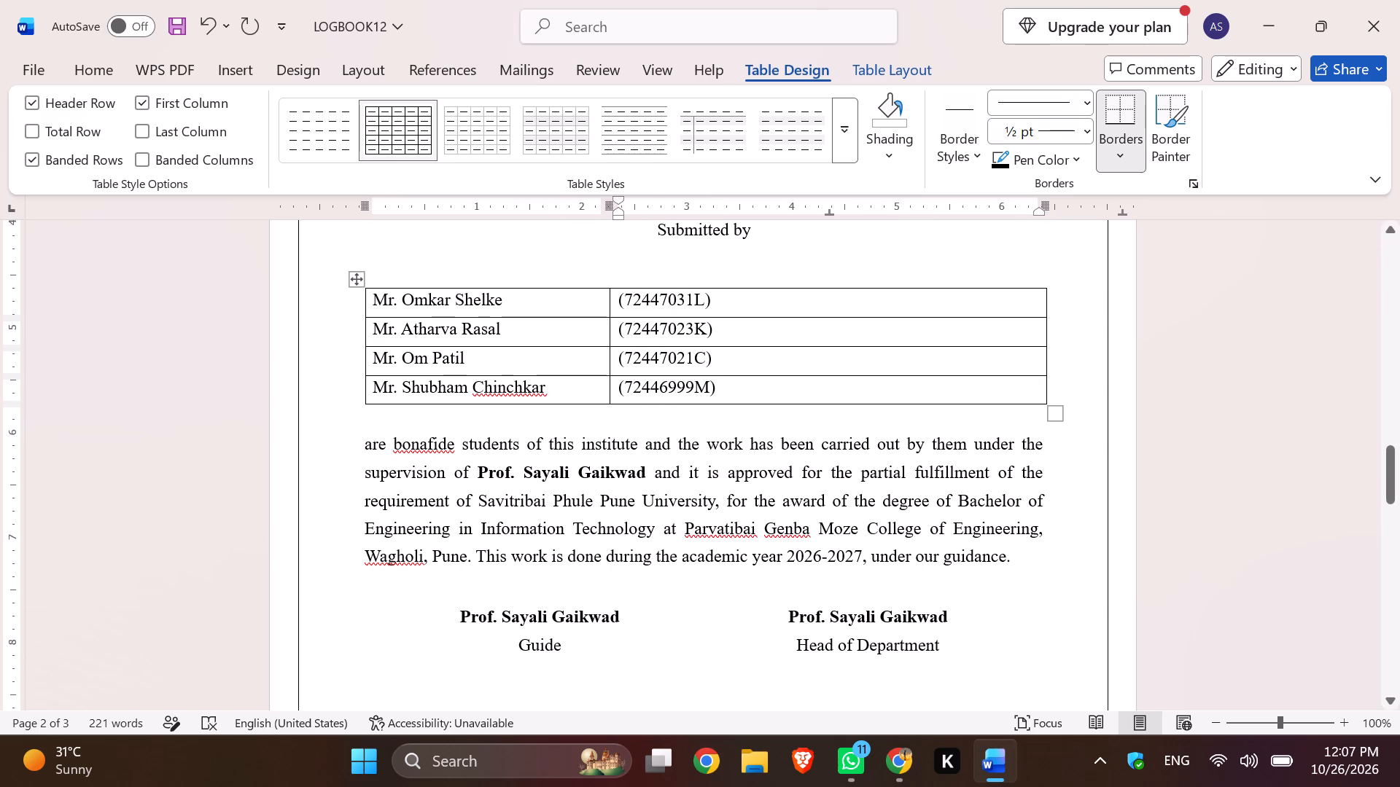
pyautogui.moveTo(1046, 342); pyautogui.dragTo(768, 335)
pyautogui.click(313, 114)
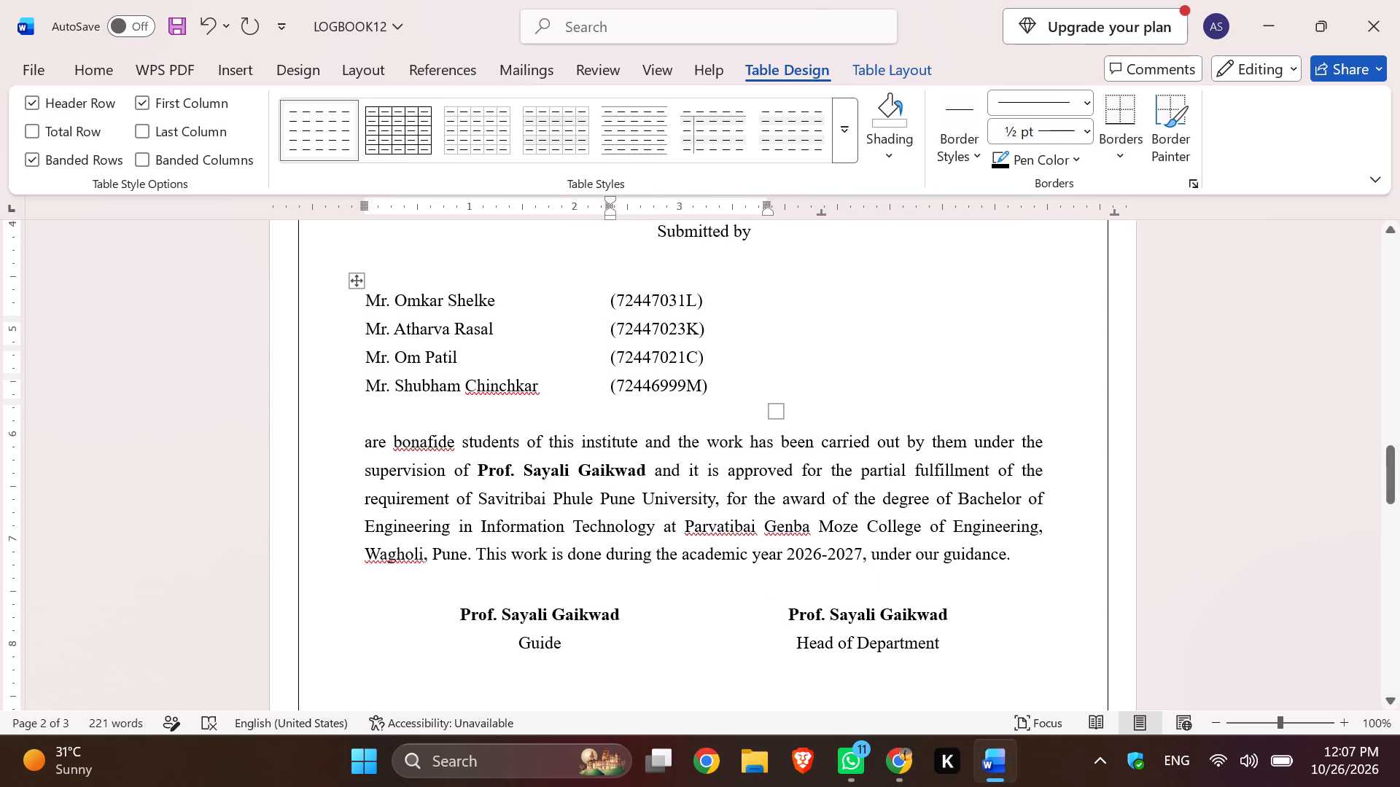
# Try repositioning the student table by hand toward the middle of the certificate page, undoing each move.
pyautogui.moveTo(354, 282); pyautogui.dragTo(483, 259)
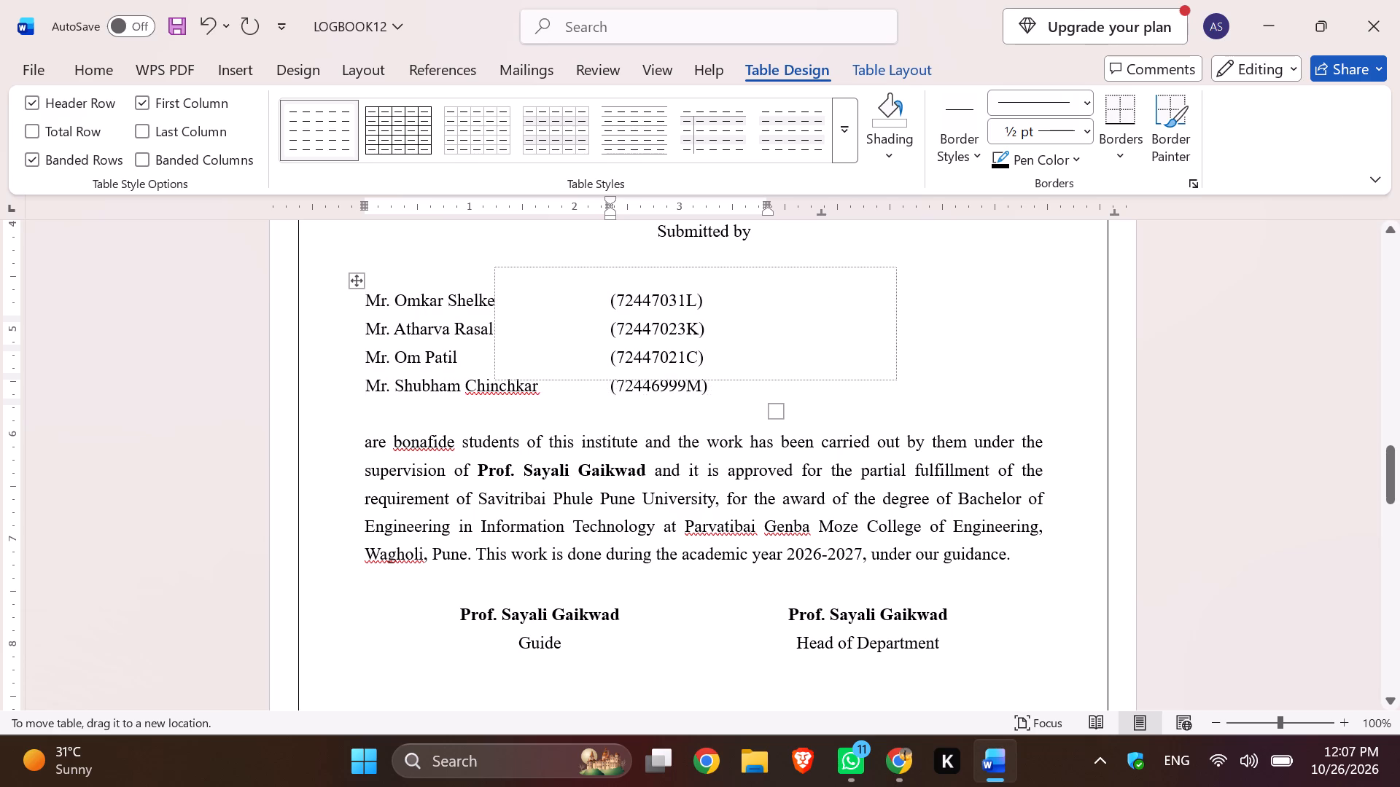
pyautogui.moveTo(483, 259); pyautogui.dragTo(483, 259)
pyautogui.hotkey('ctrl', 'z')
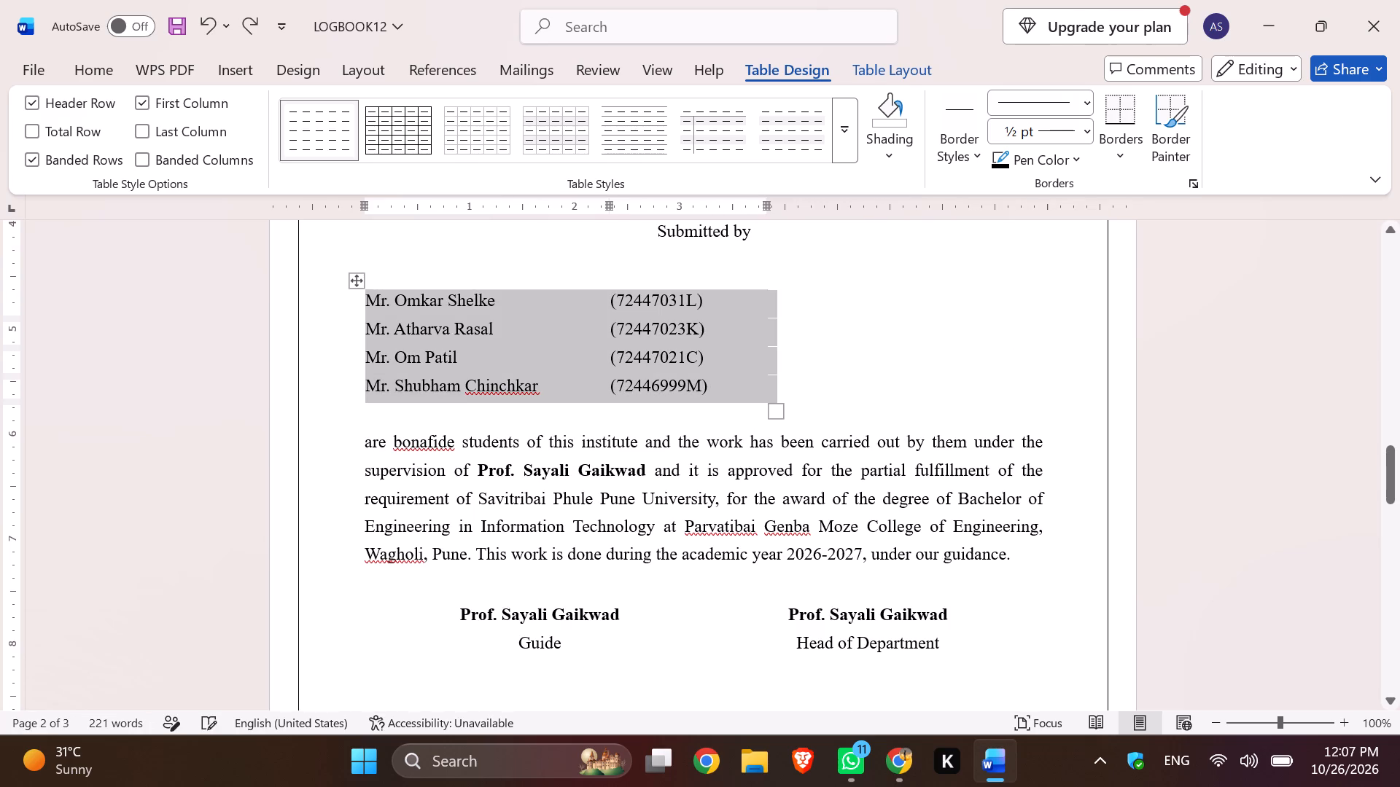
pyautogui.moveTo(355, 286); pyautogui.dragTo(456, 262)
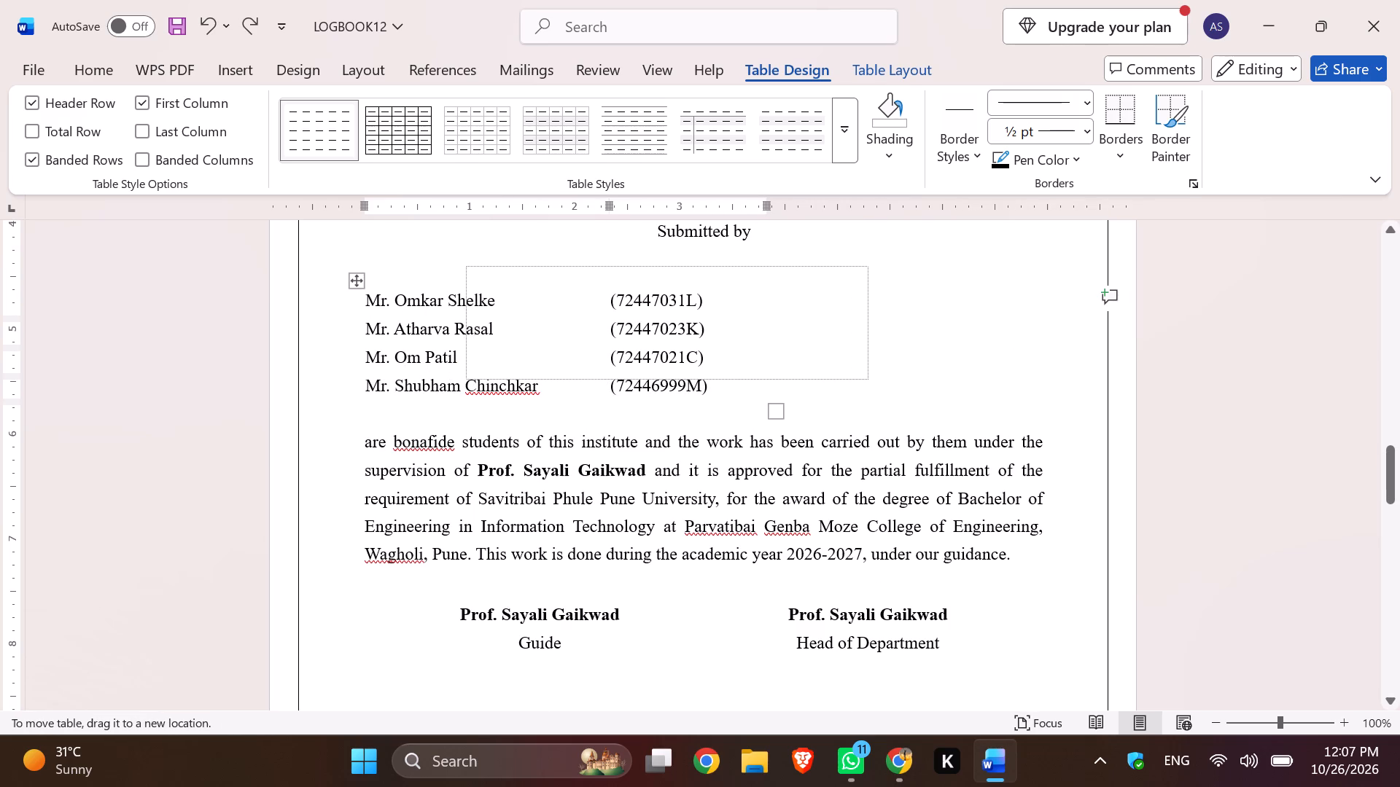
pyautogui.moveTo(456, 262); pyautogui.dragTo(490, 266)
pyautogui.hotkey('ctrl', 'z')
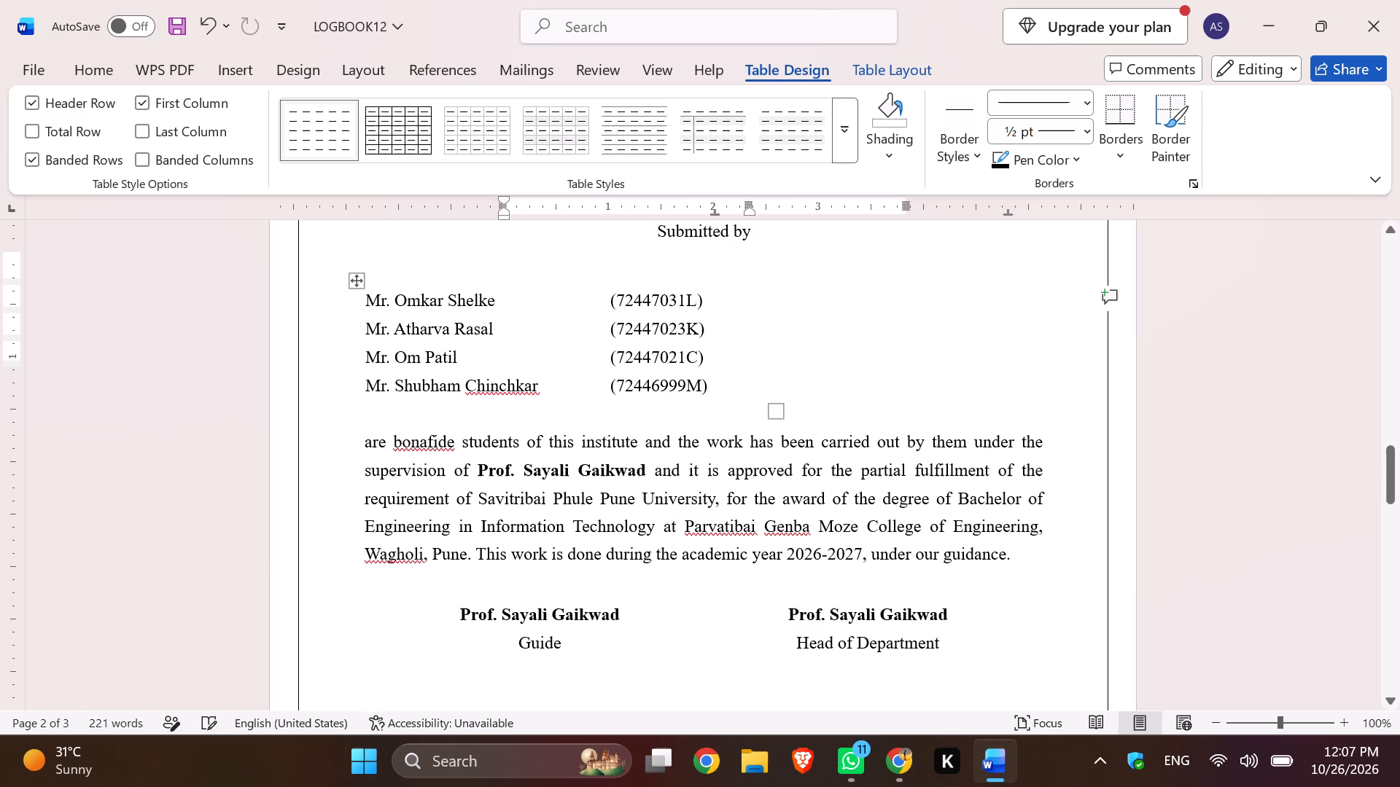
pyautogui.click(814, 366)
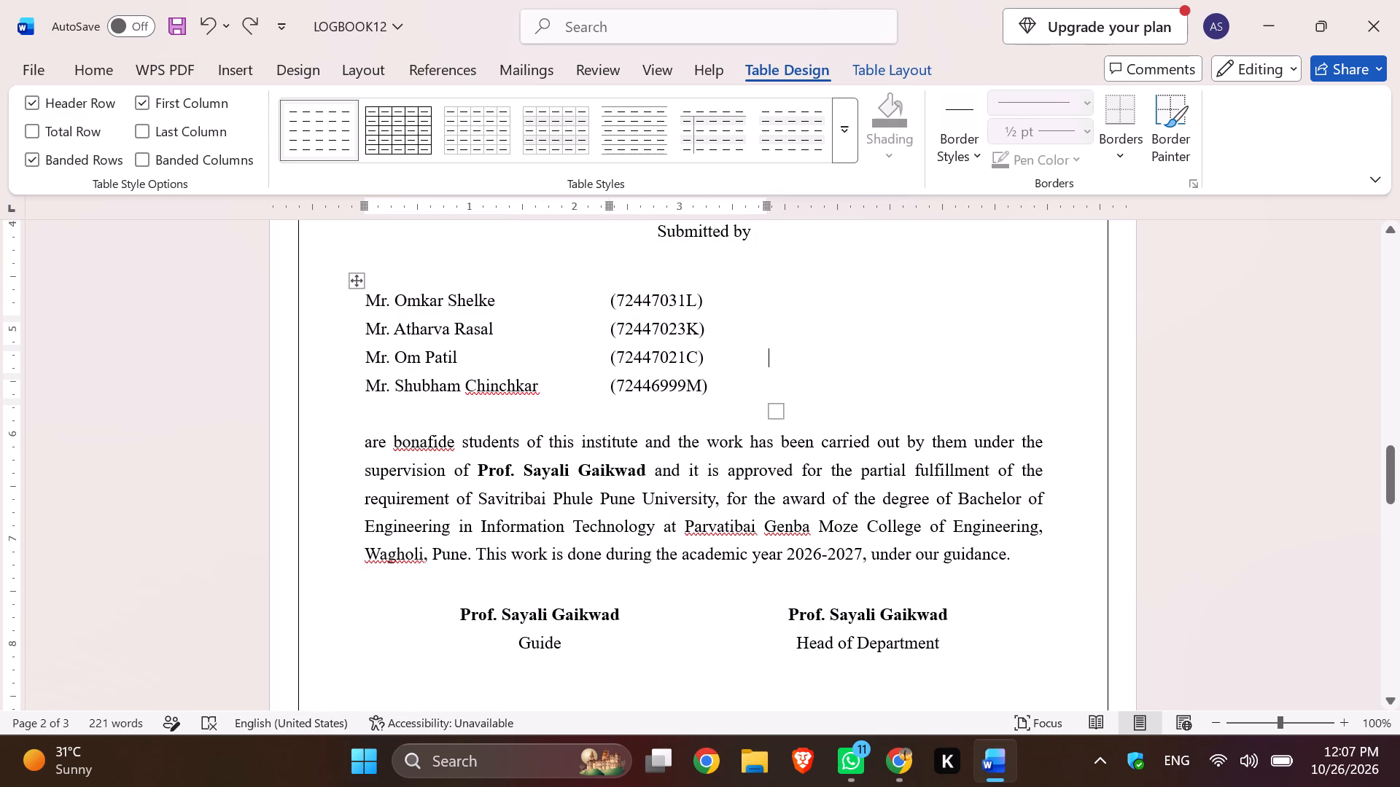
# Center the whole student table horizontally on the certificate page.
pyautogui.click(354, 282)
pyautogui.click(100, 59)
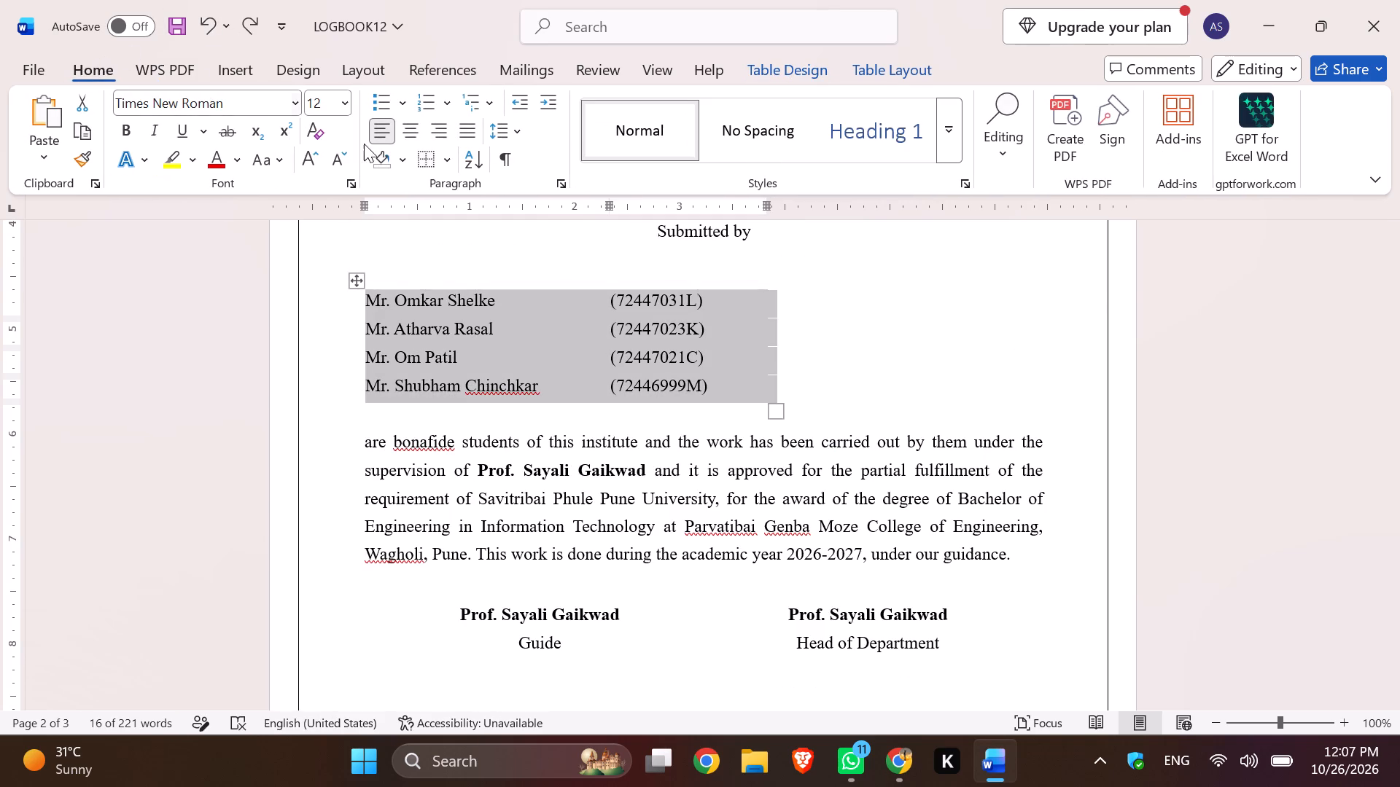
pyautogui.click(407, 131)
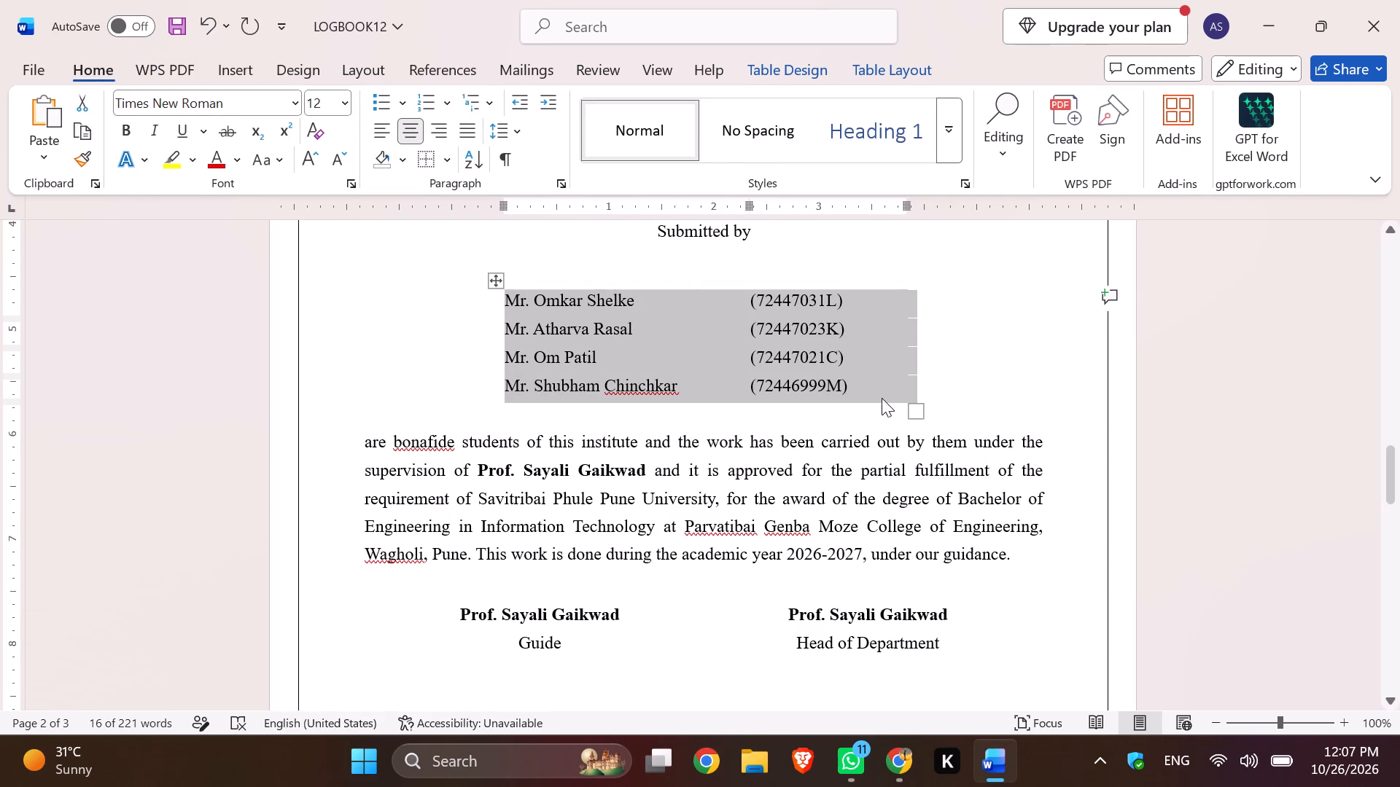
pyautogui.click(1053, 394)
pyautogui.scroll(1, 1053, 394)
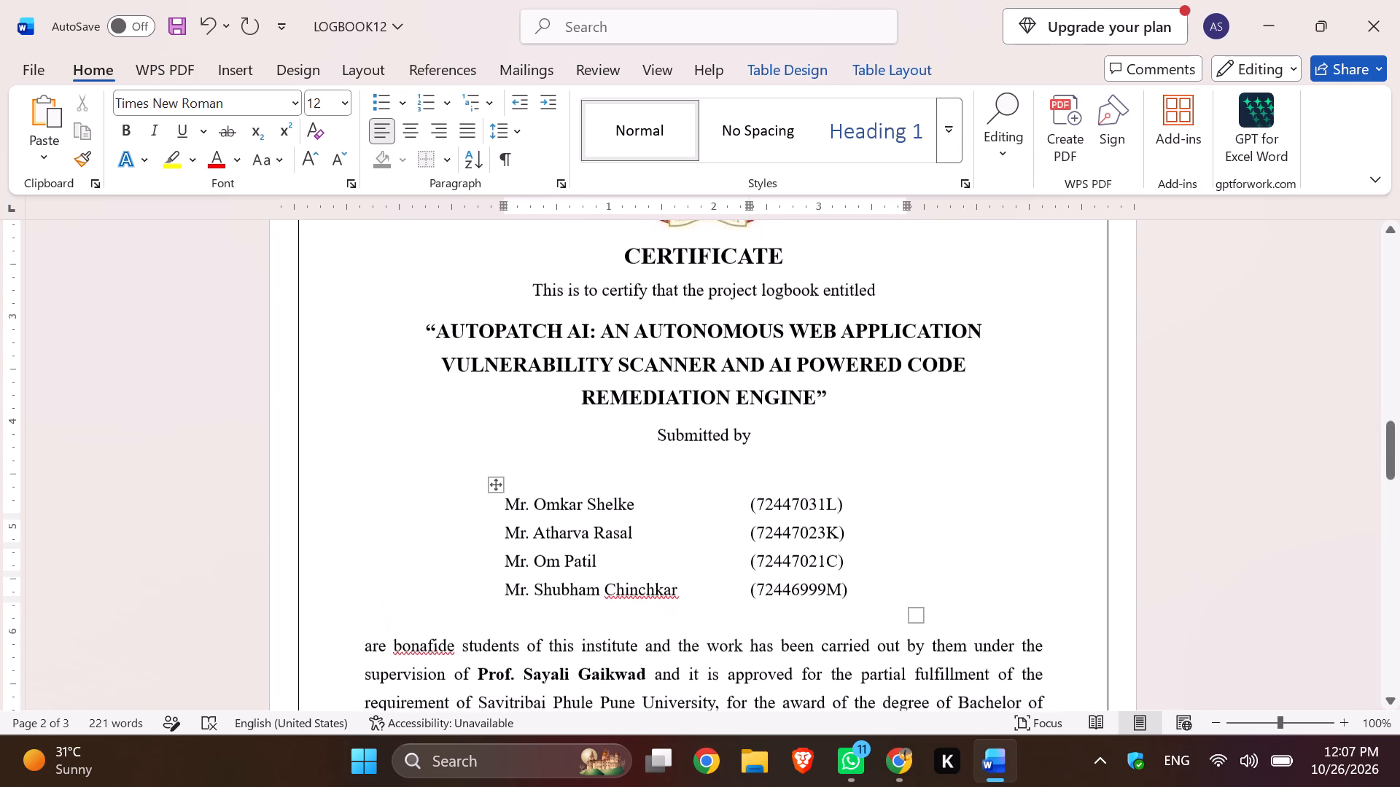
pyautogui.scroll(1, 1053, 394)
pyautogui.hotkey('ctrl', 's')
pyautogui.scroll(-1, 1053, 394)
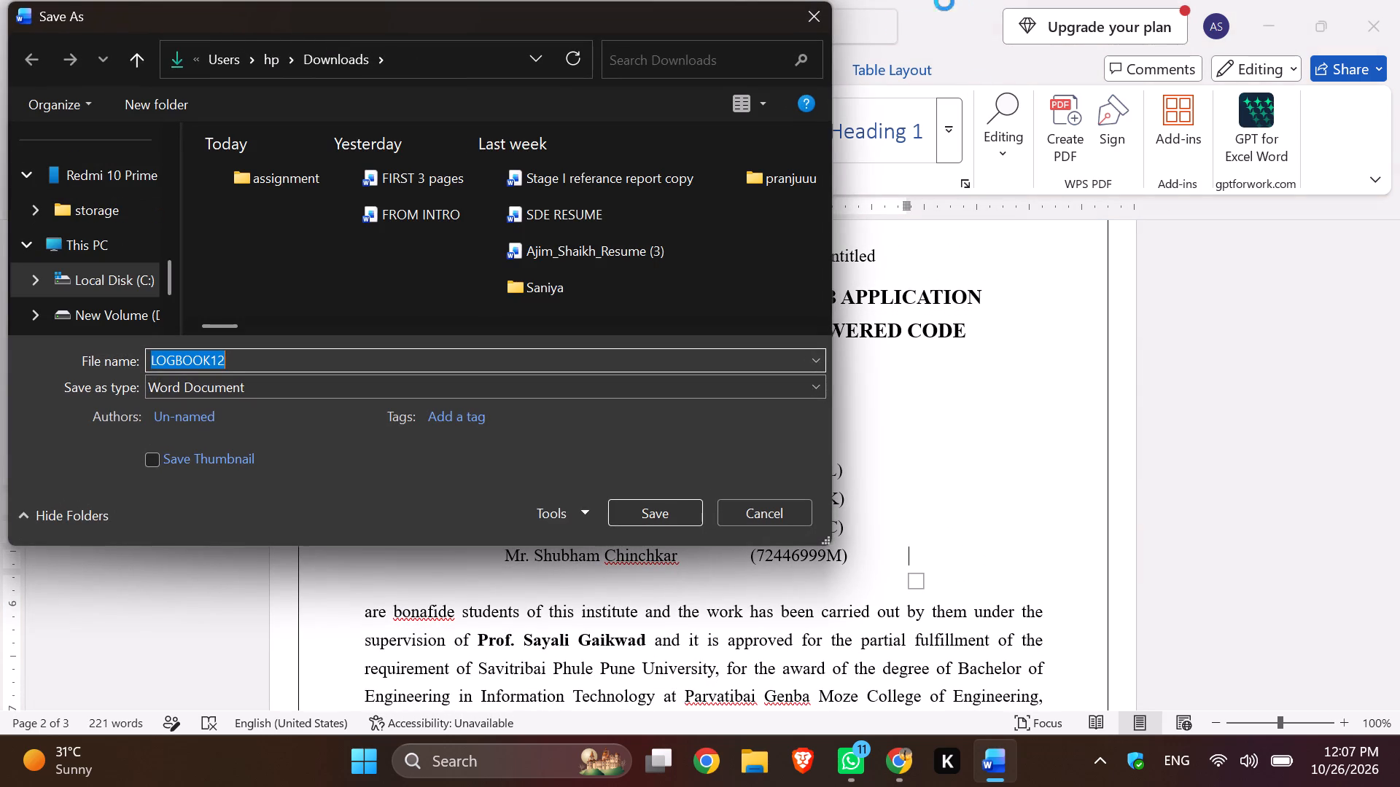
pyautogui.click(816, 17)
# Replace the project title inside the quotation marks on the title page with "MULTILINGUAL AND MULTIMODAL BUSINESS INTELLIGENCE AGENT".
pyautogui.scroll(-1, 848, 474)
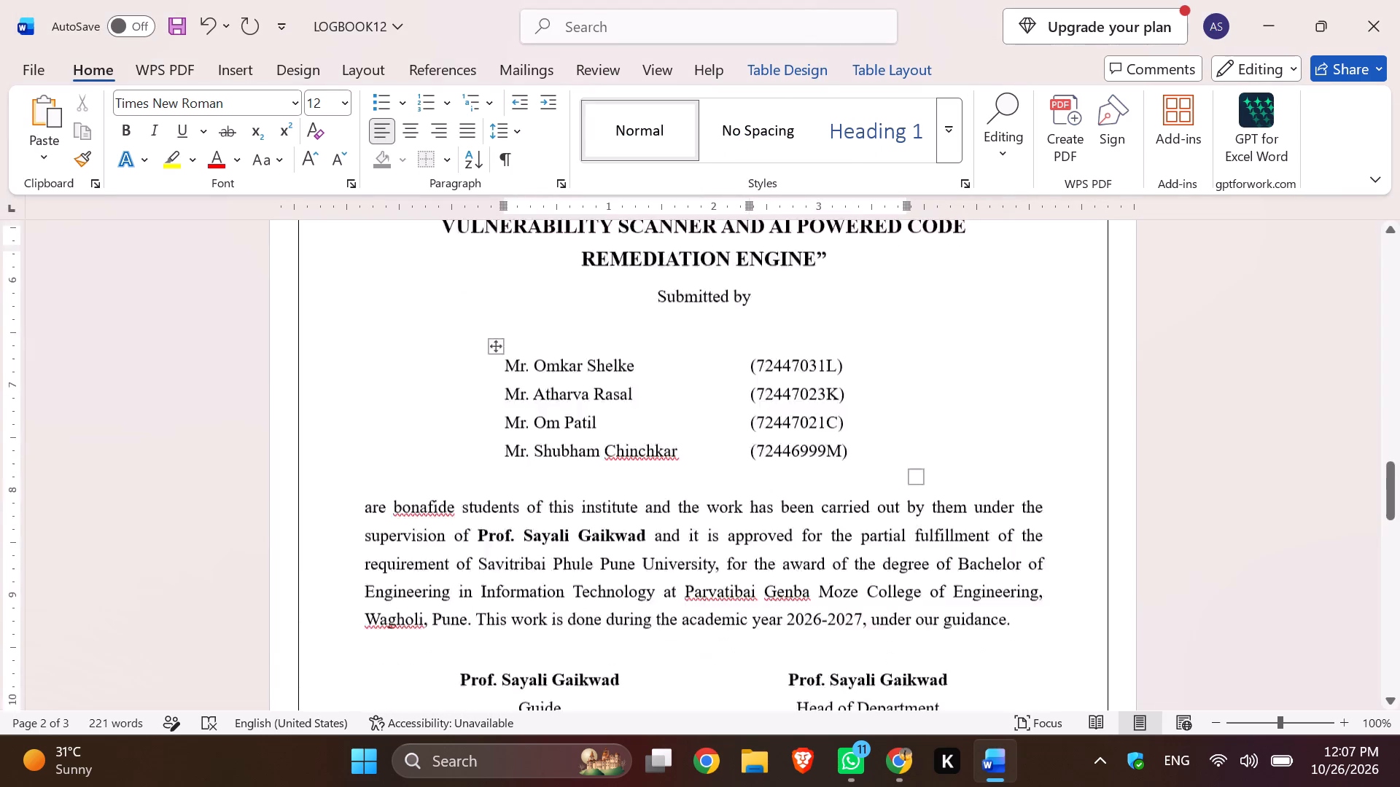
pyautogui.scroll(-5, 848, 474)
pyautogui.scroll(16, 848, 474)
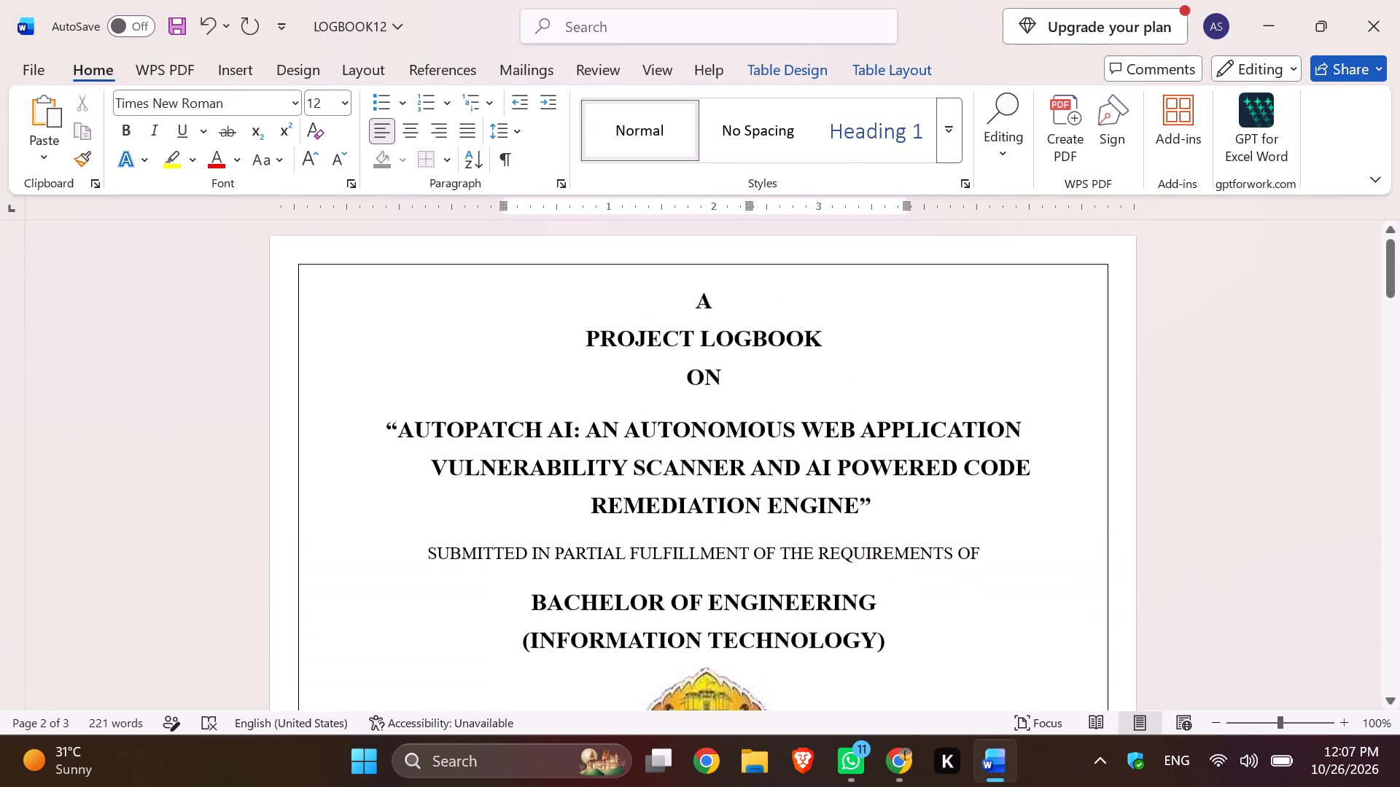
pyautogui.moveTo(397, 433); pyautogui.dragTo(852, 517)
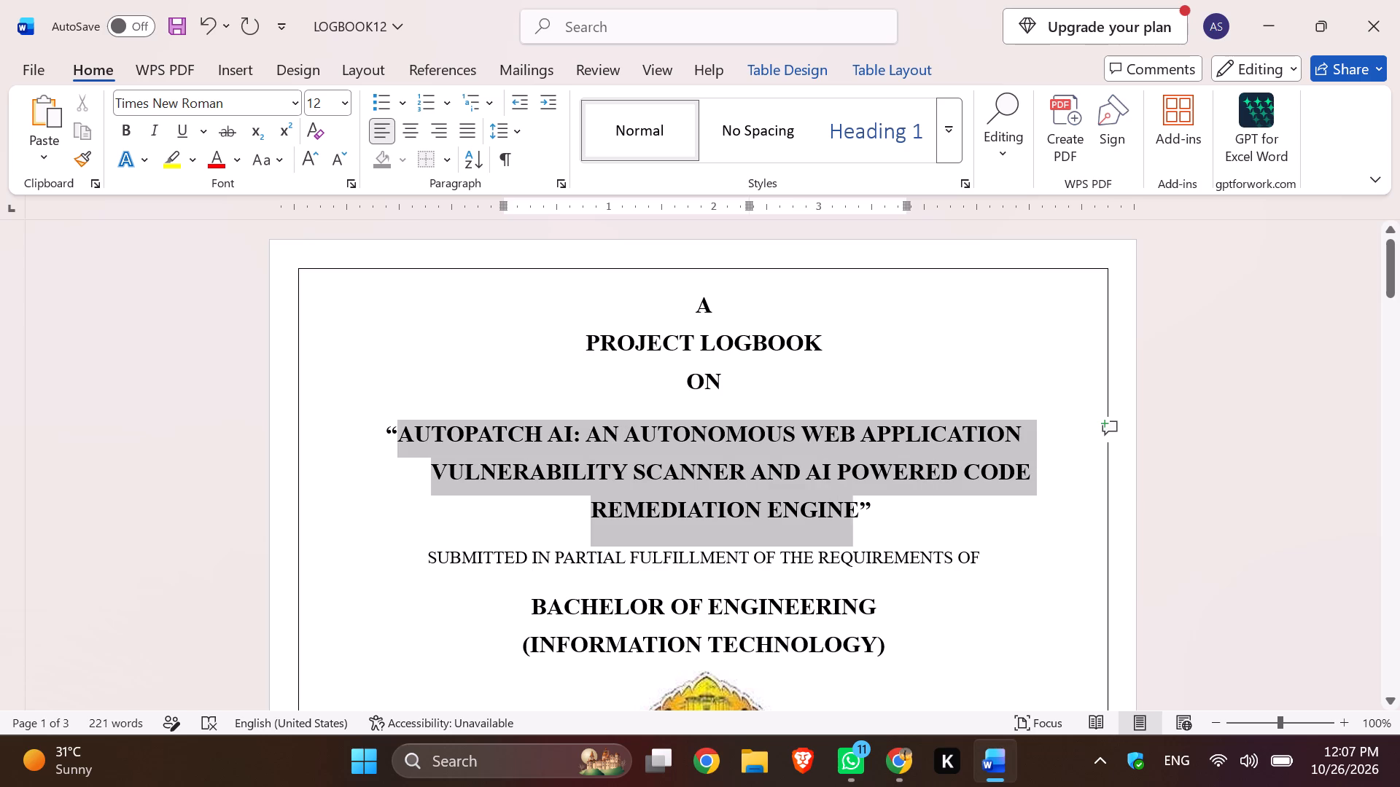
pyautogui.moveTo(852, 517); pyautogui.dragTo(855, 517)
pyautogui.hotkey('shift', 'm')
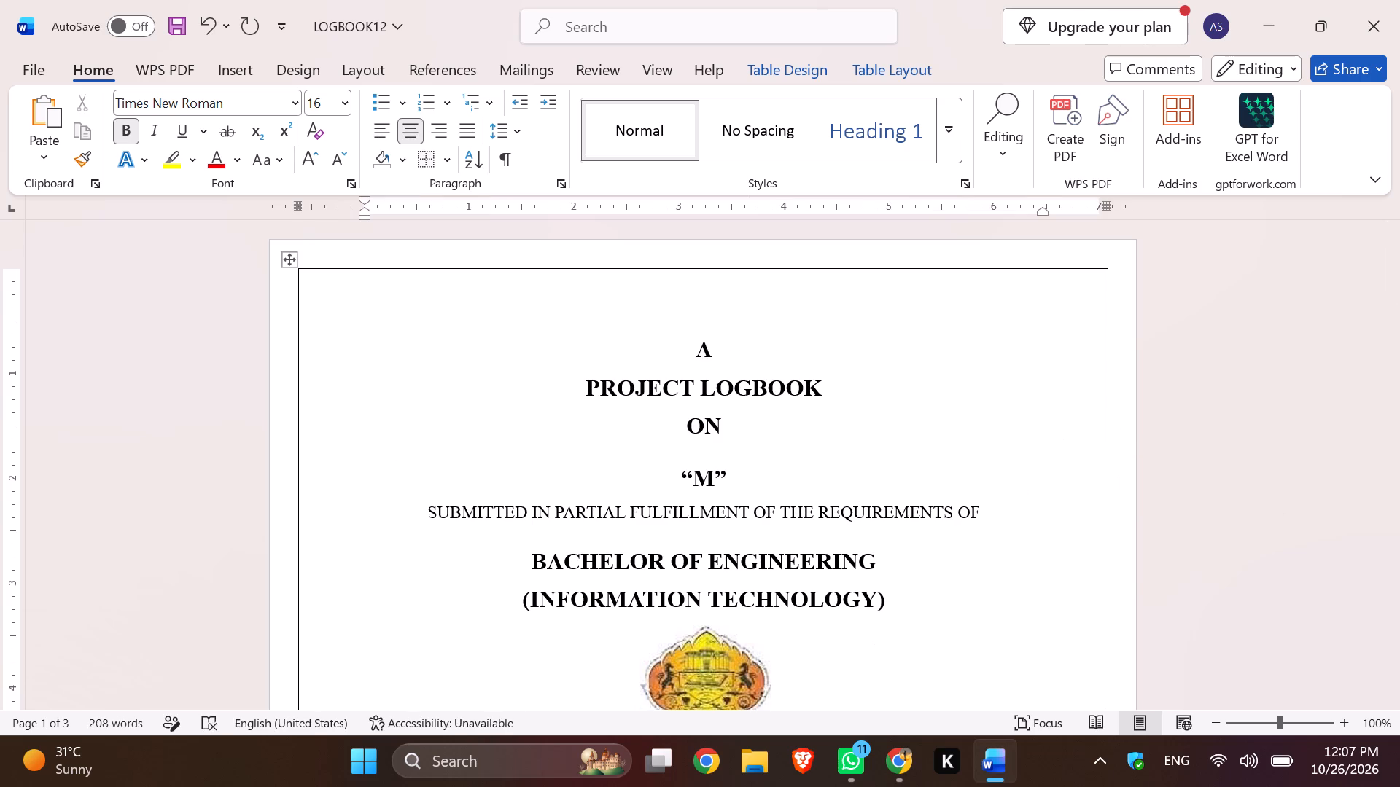
pyautogui.write('U:')
pyautogui.hotkey('shift', 'BackSpace')
pyautogui.write('LTILINGUA')
pyautogui.write('L AND')
pyautogui.press('space')
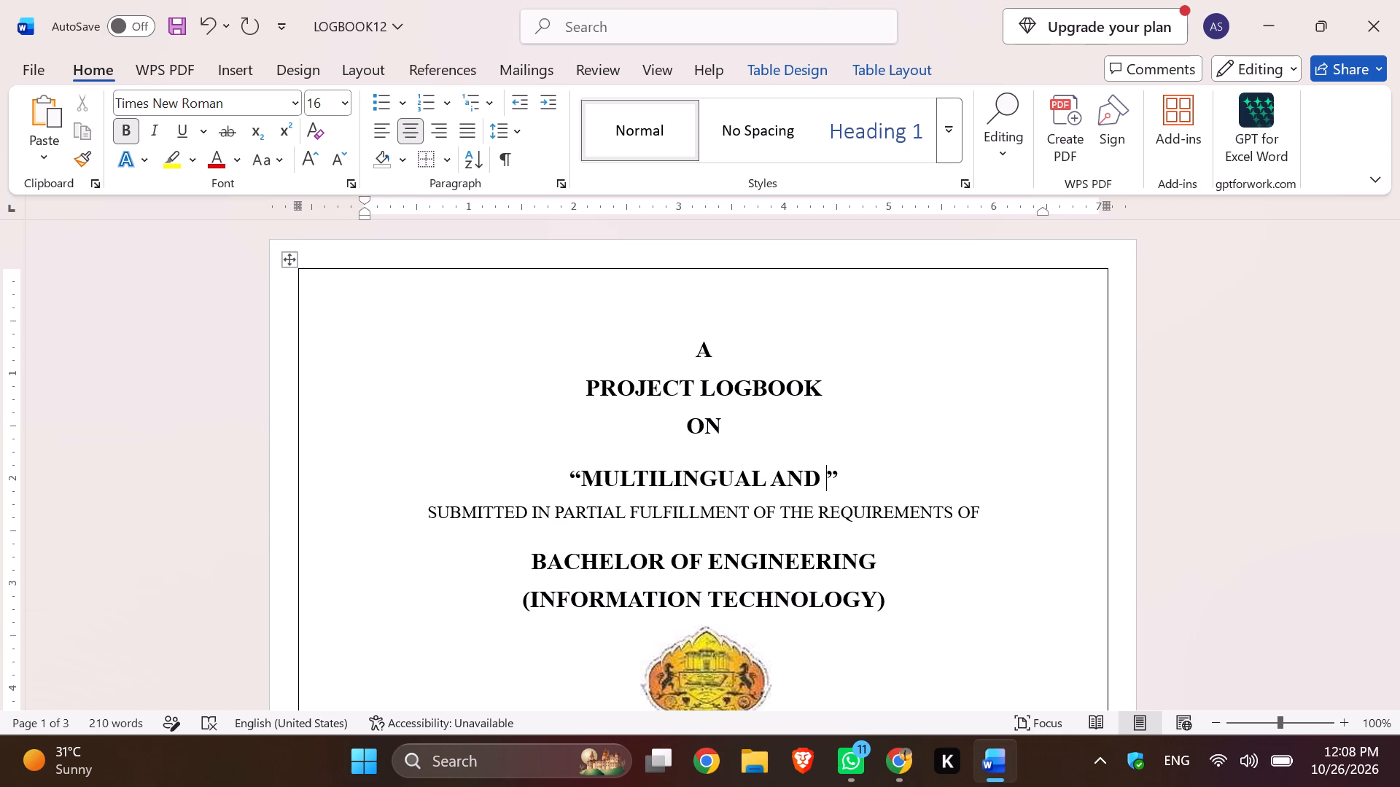
pyautogui.write('MU:')
pyautogui.hotkey('shift', 't')
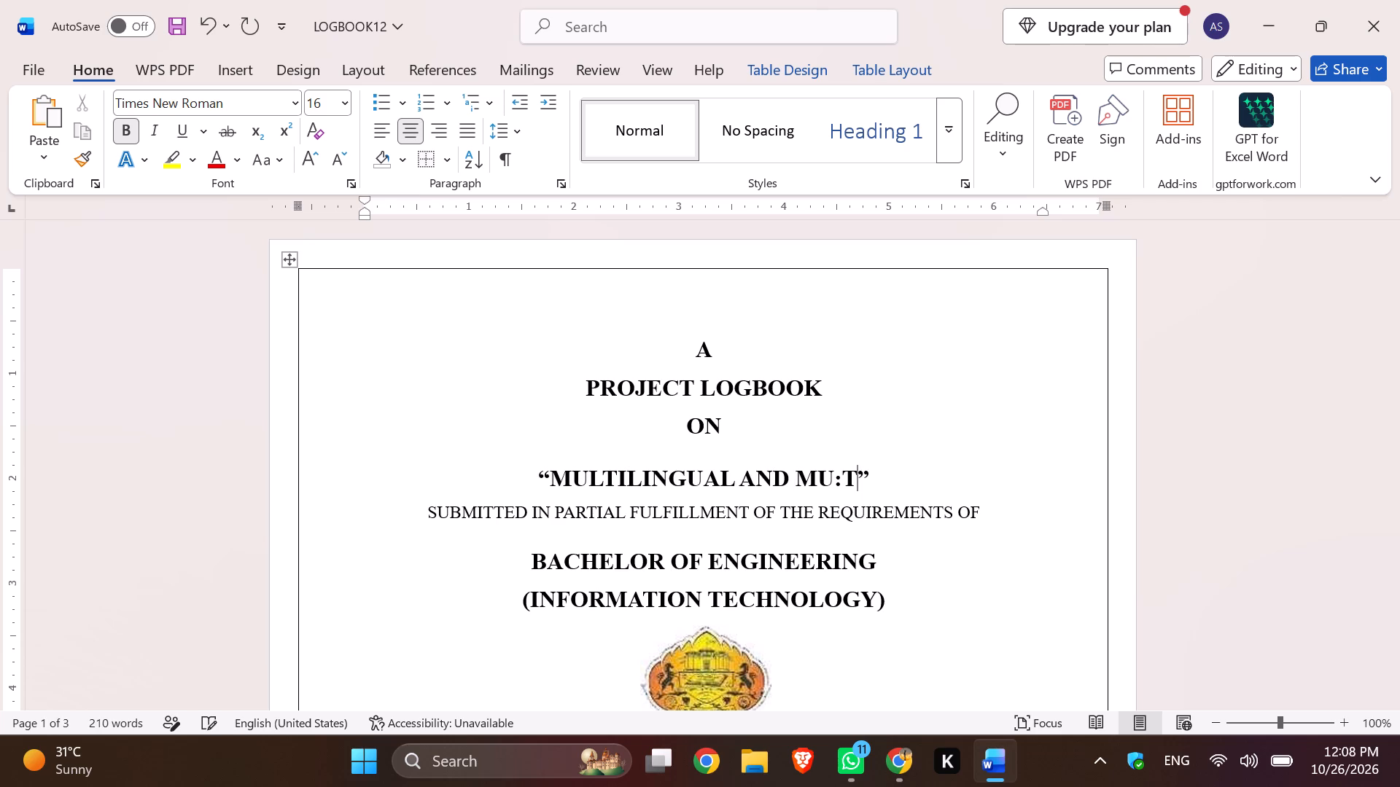
pyautogui.hotkey('shift', 'BackSpace')
pyautogui.hotkey('shift', 'BackSpace')
pyautogui.write('LTIMODA')
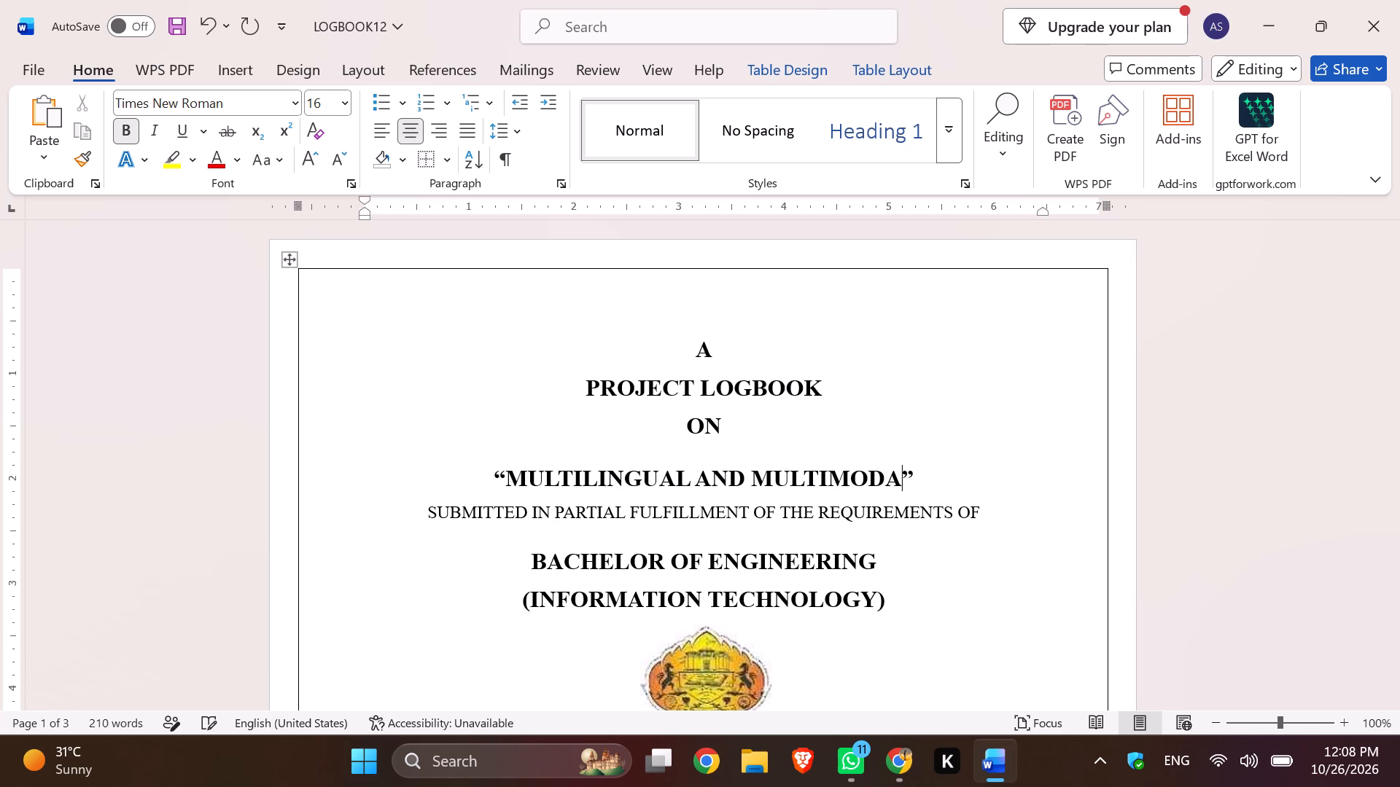
pyautogui.write('L BUSINESS INTELLIGENCE AGENT')
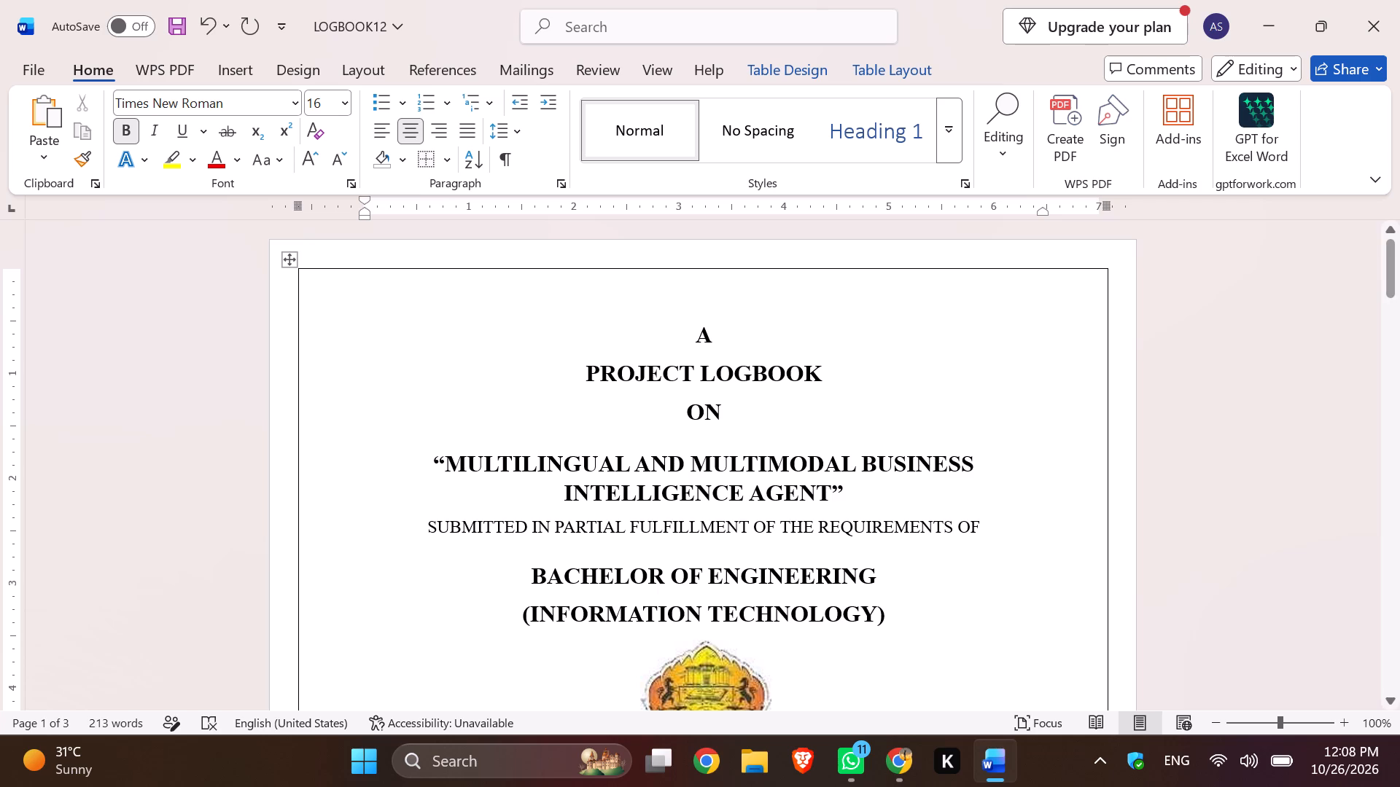
# Save the logbook document with the new title-page project title.
pyautogui.scroll(-1, 919, 484)
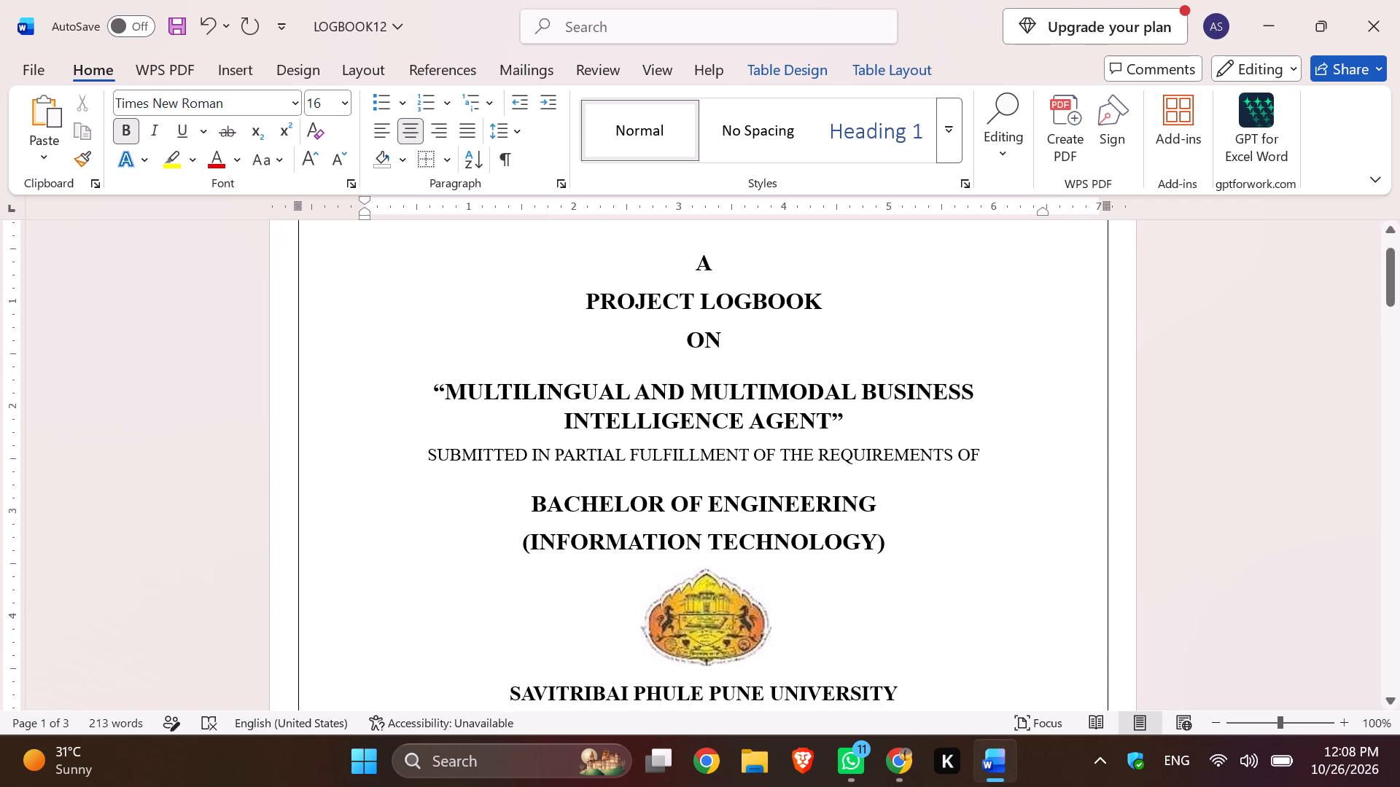
pyautogui.scroll(-1, 919, 484)
pyautogui.hotkey('ctrl', 's')
# Review the logbook from the title page through the certificate, checking the project title and student details.
pyautogui.click(919, 484)
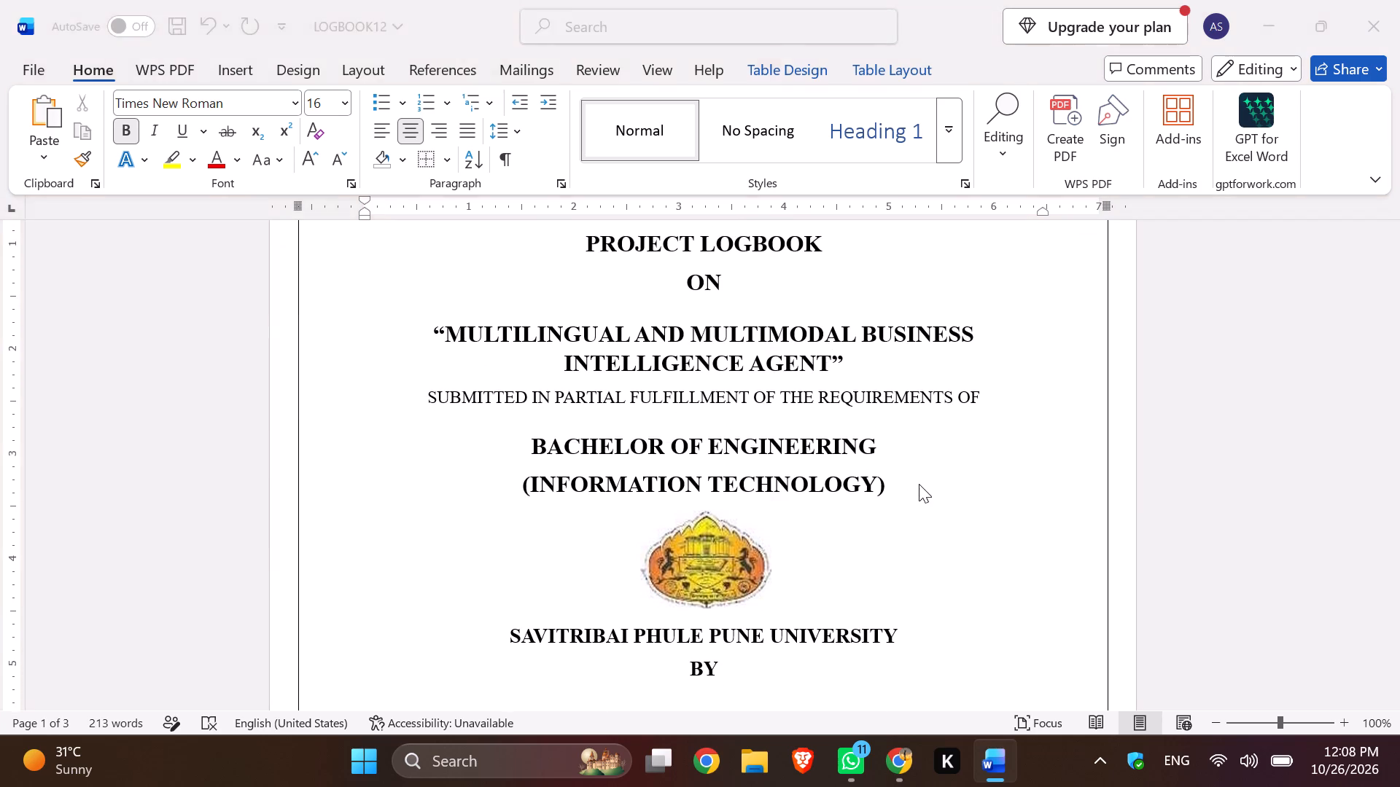
pyautogui.click(817, 17)
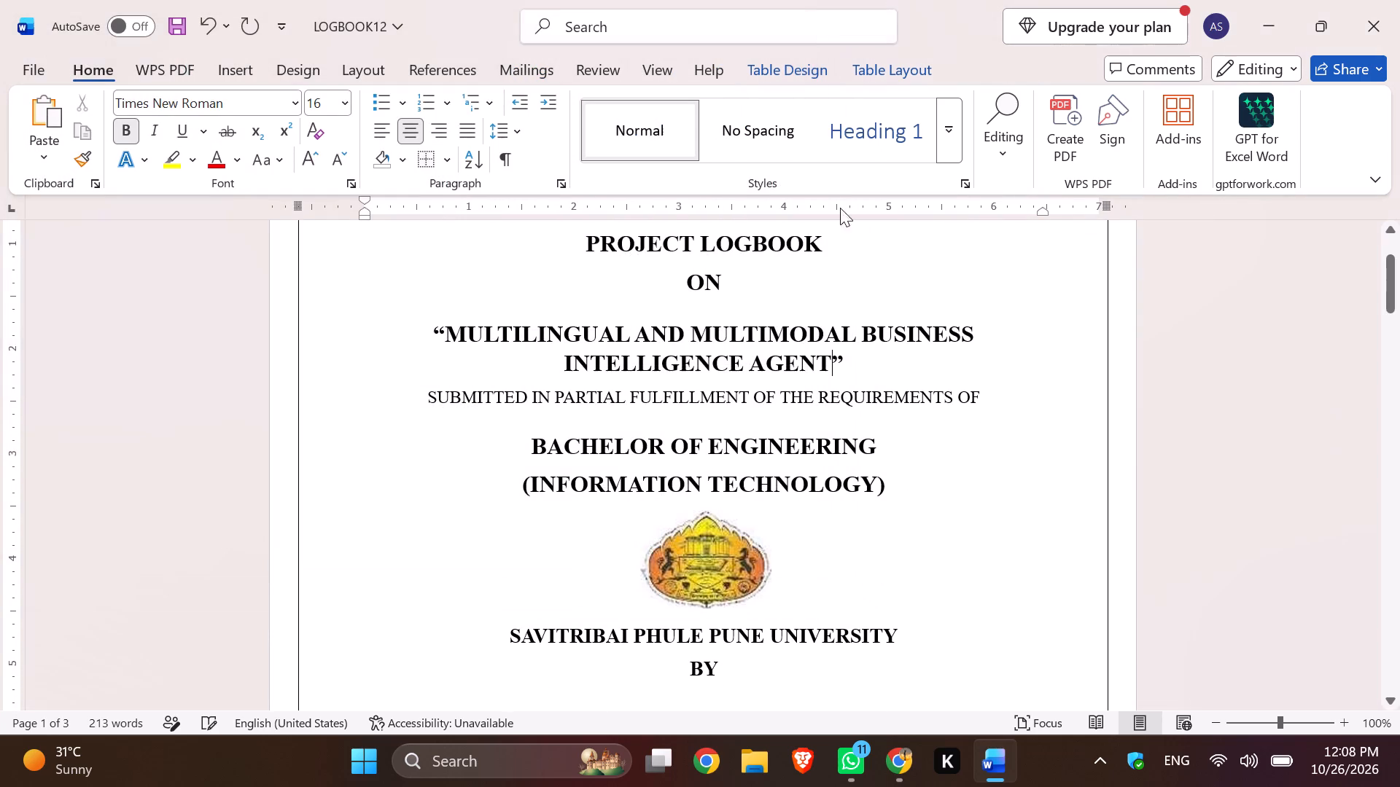
pyautogui.scroll(1, 809, 445)
pyautogui.scroll(-1, 809, 445)
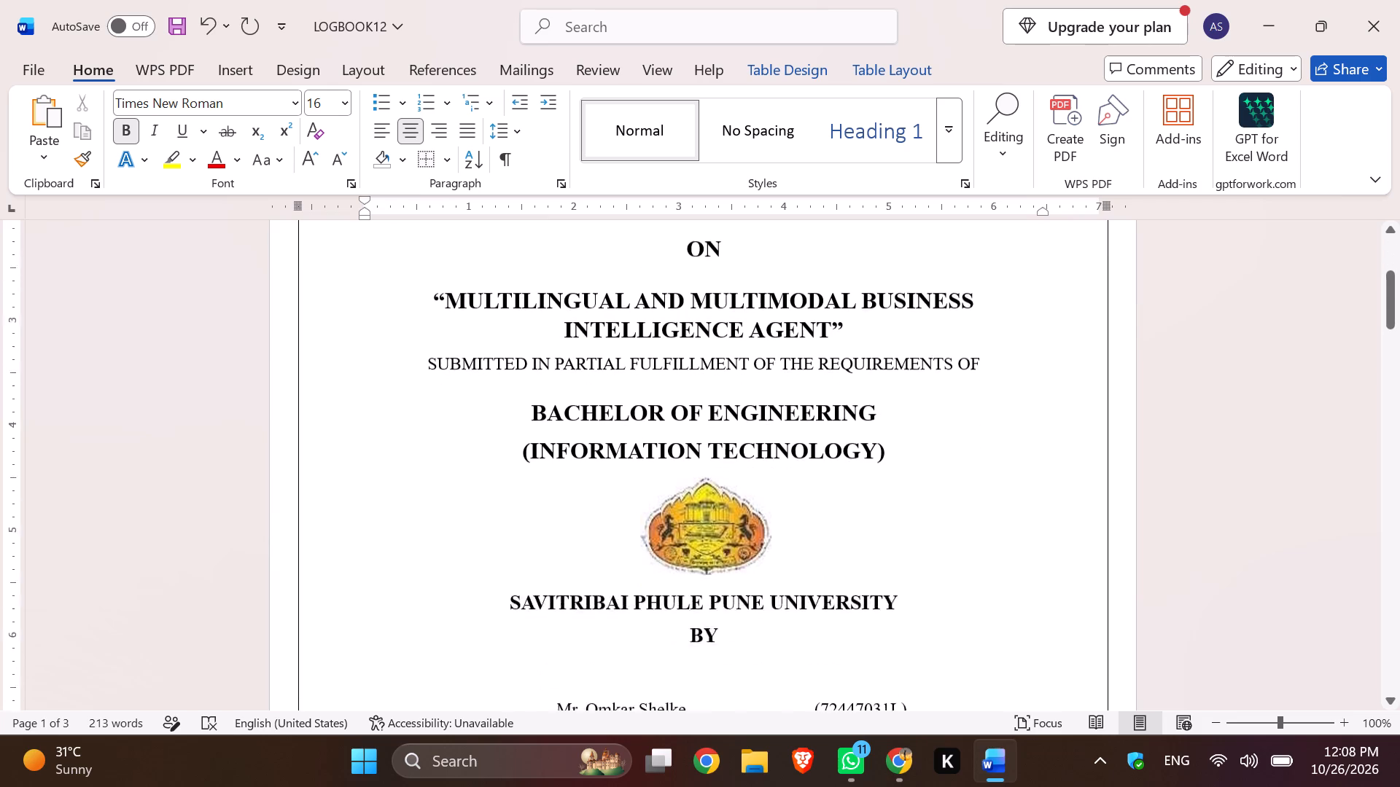
pyautogui.scroll(-3, 809, 445)
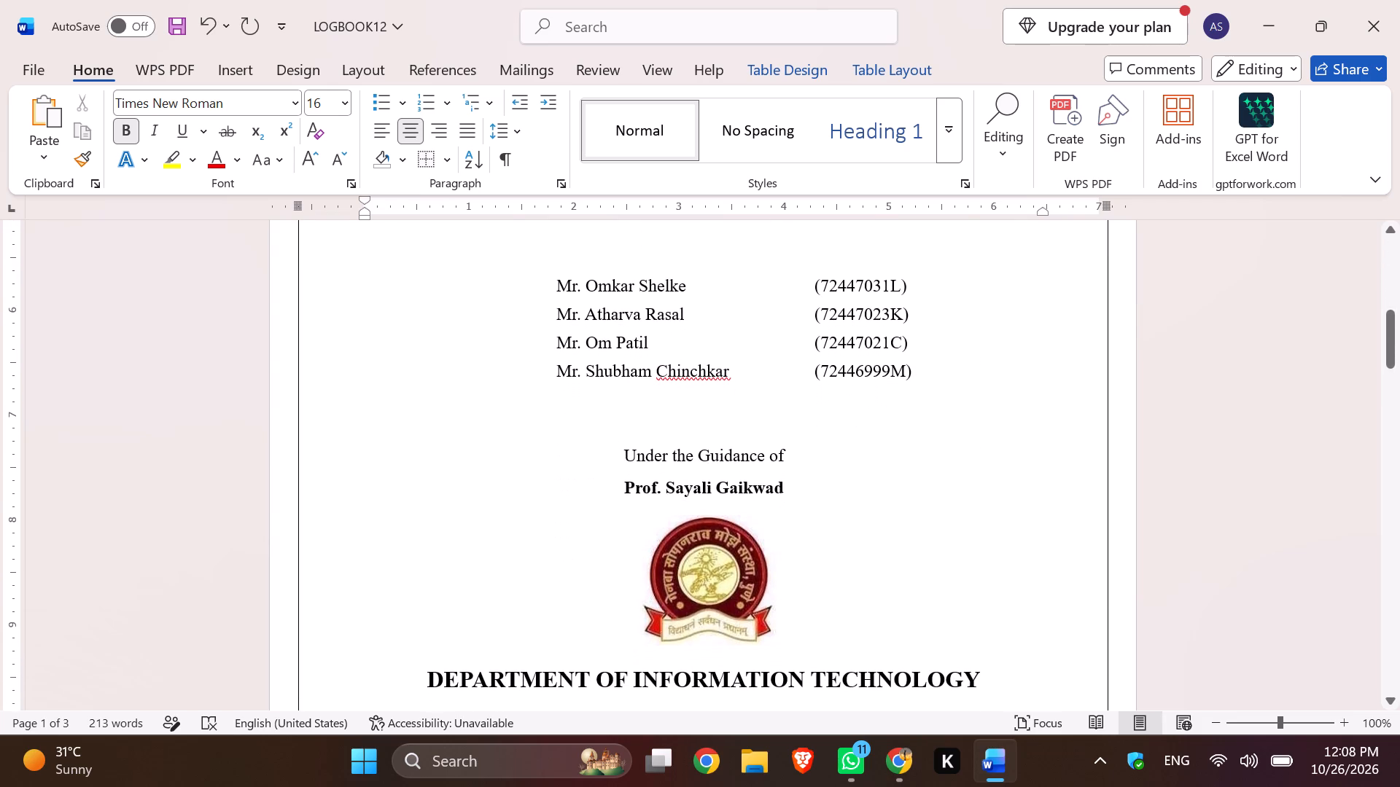
pyautogui.scroll(-2, 809, 445)
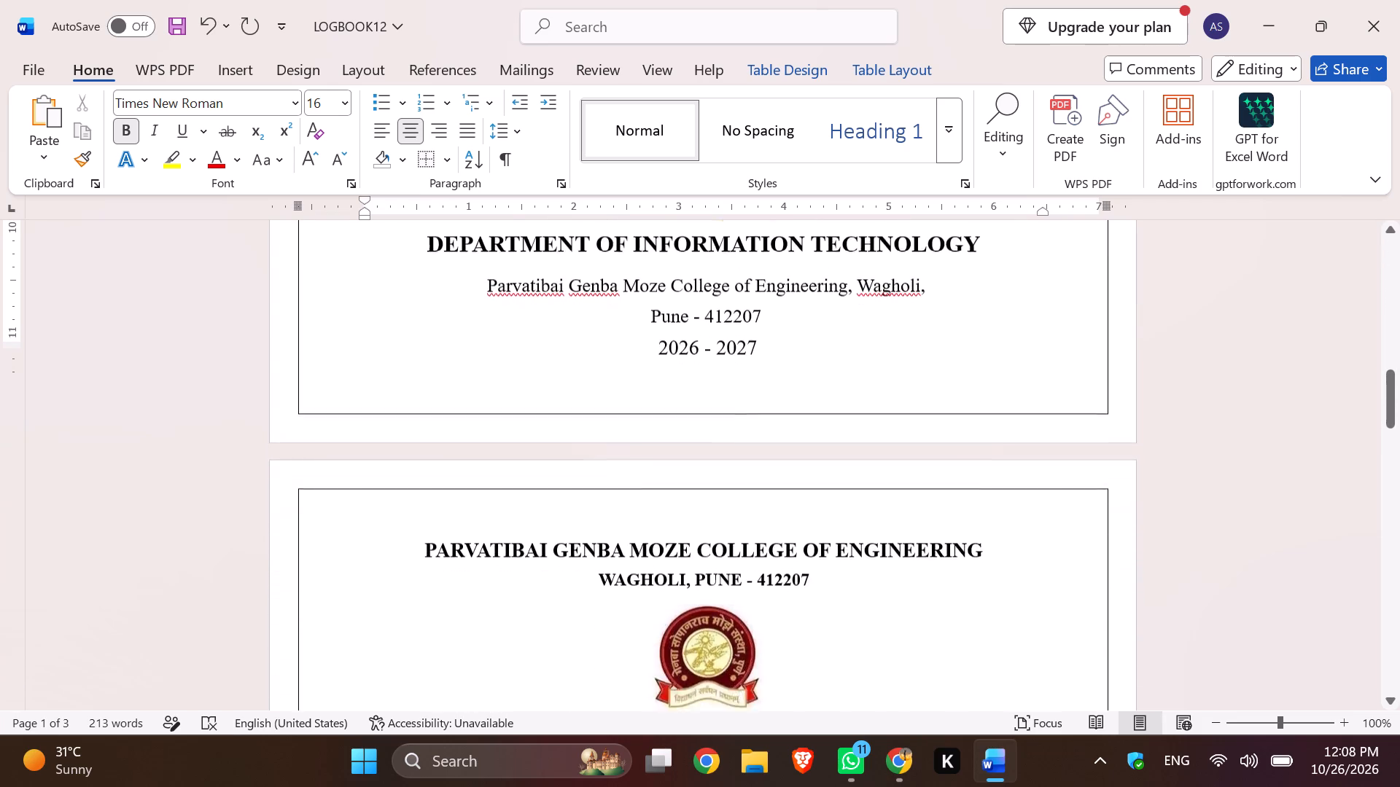
pyautogui.scroll(-2, 809, 445)
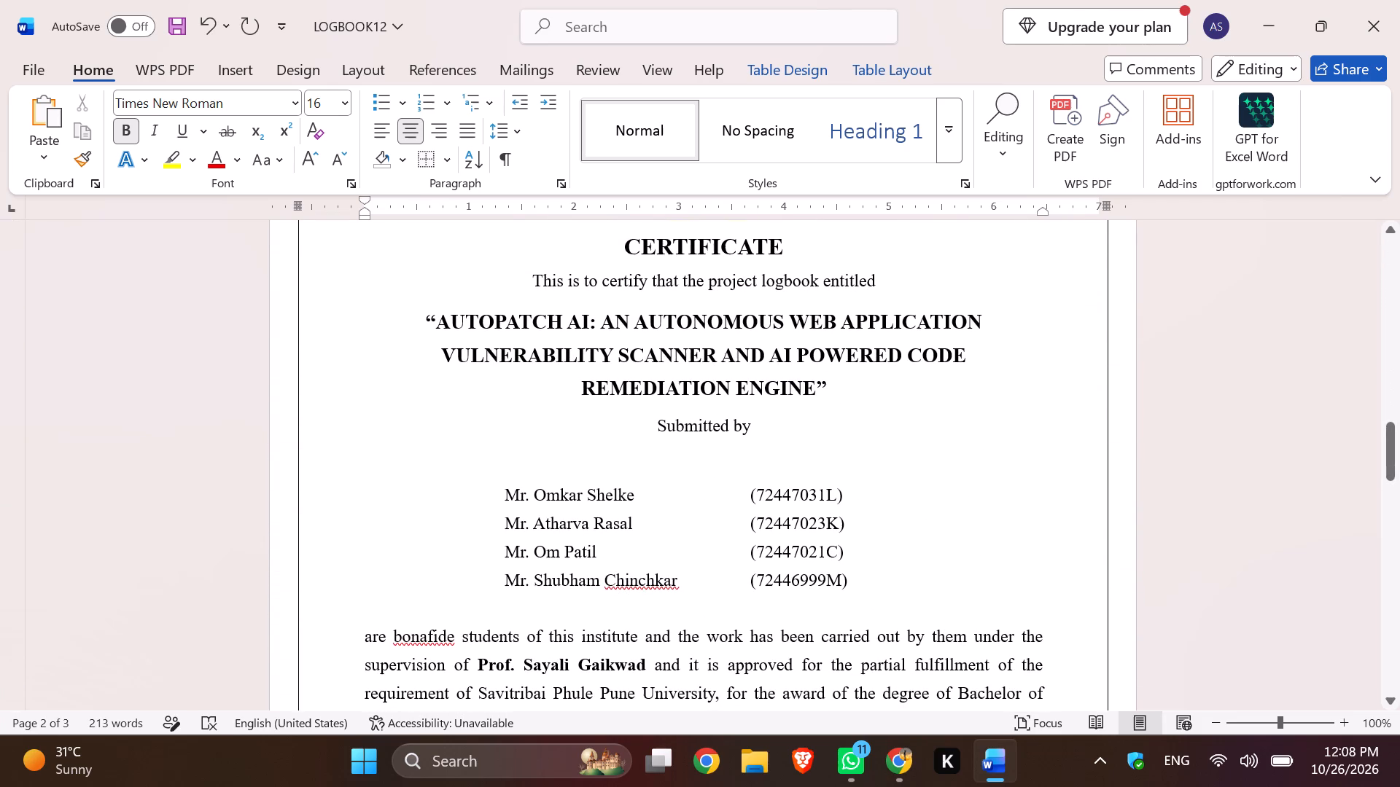
# Replace the project title inside the quotation marks on the certificate with the title page's "MULTILINGUAL AND MULTIMODAL BUSINESS INTELLIGENCE AGENT".
pyautogui.scroll(9, 441, 317)
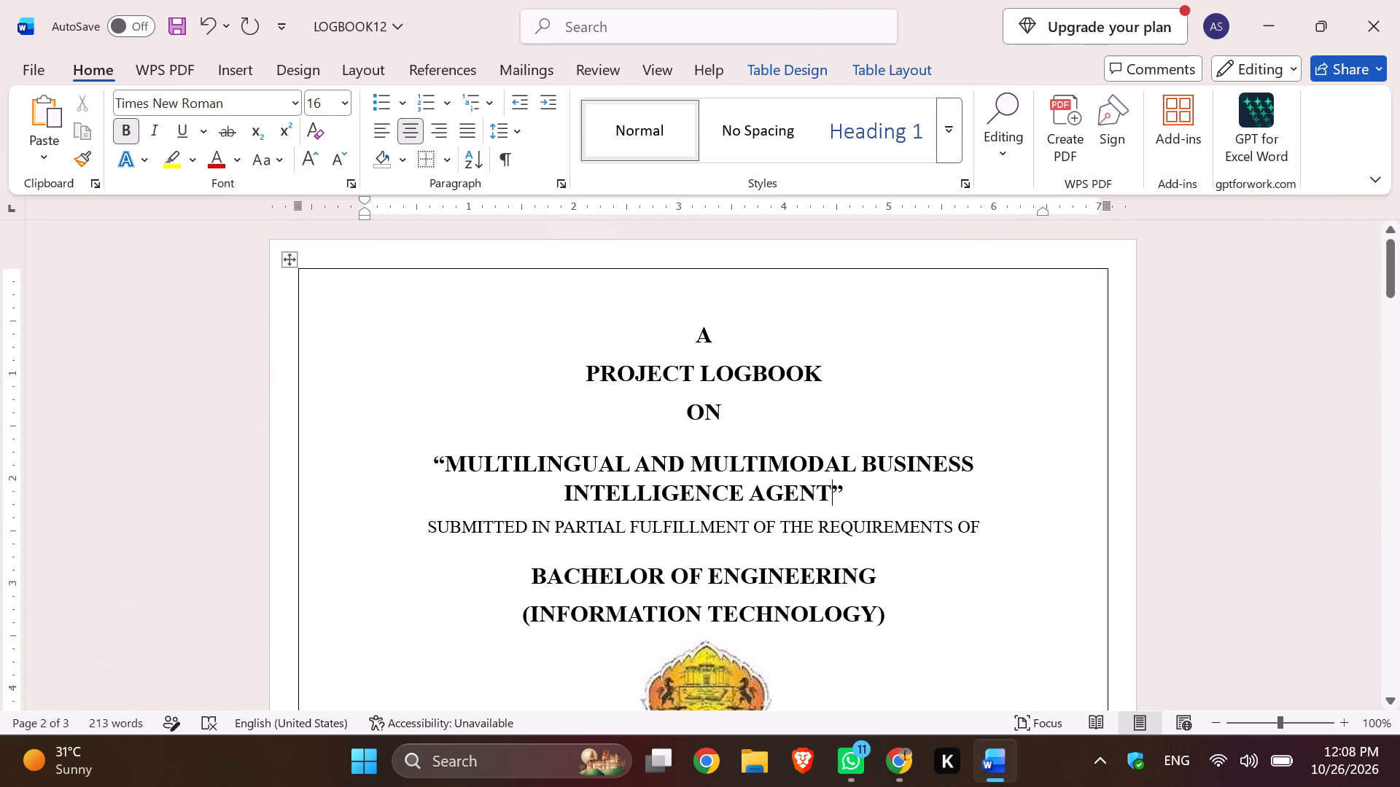
pyautogui.moveTo(445, 464); pyautogui.dragTo(827, 498)
pyautogui.hotkey('ctrl', 'c')
pyautogui.scroll(-5, 827, 498)
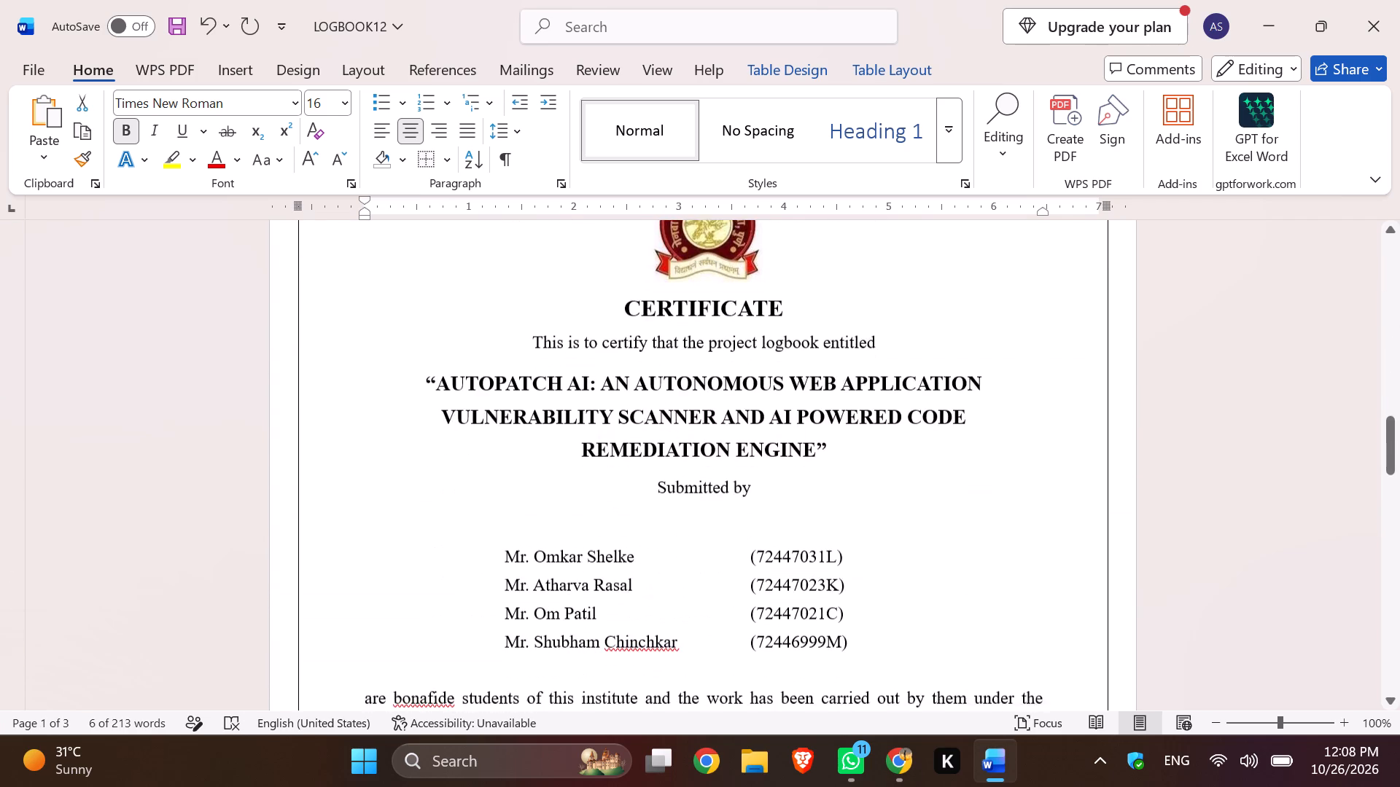
pyautogui.rightClick(827, 498)
pyautogui.click(427, 364)
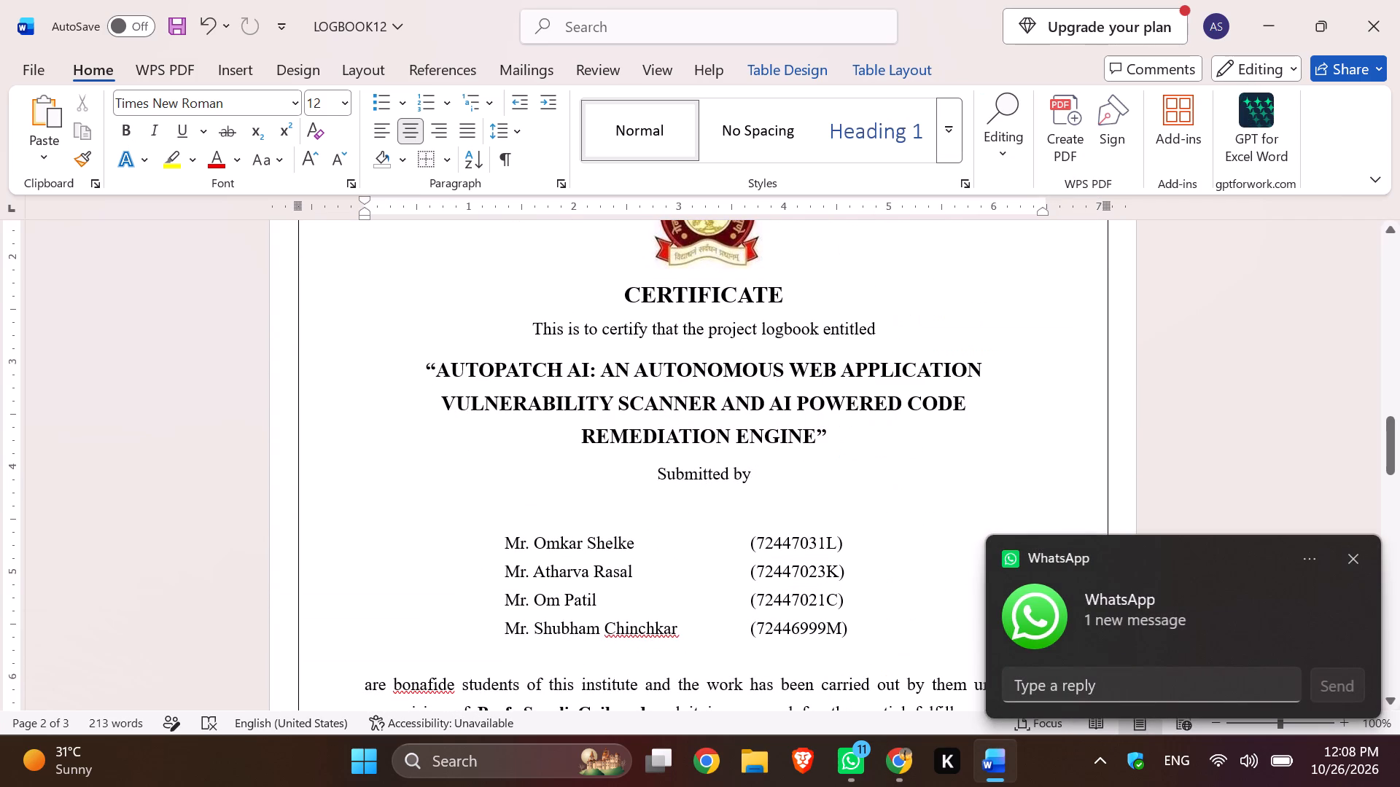
pyautogui.moveTo(438, 369); pyautogui.dragTo(815, 439)
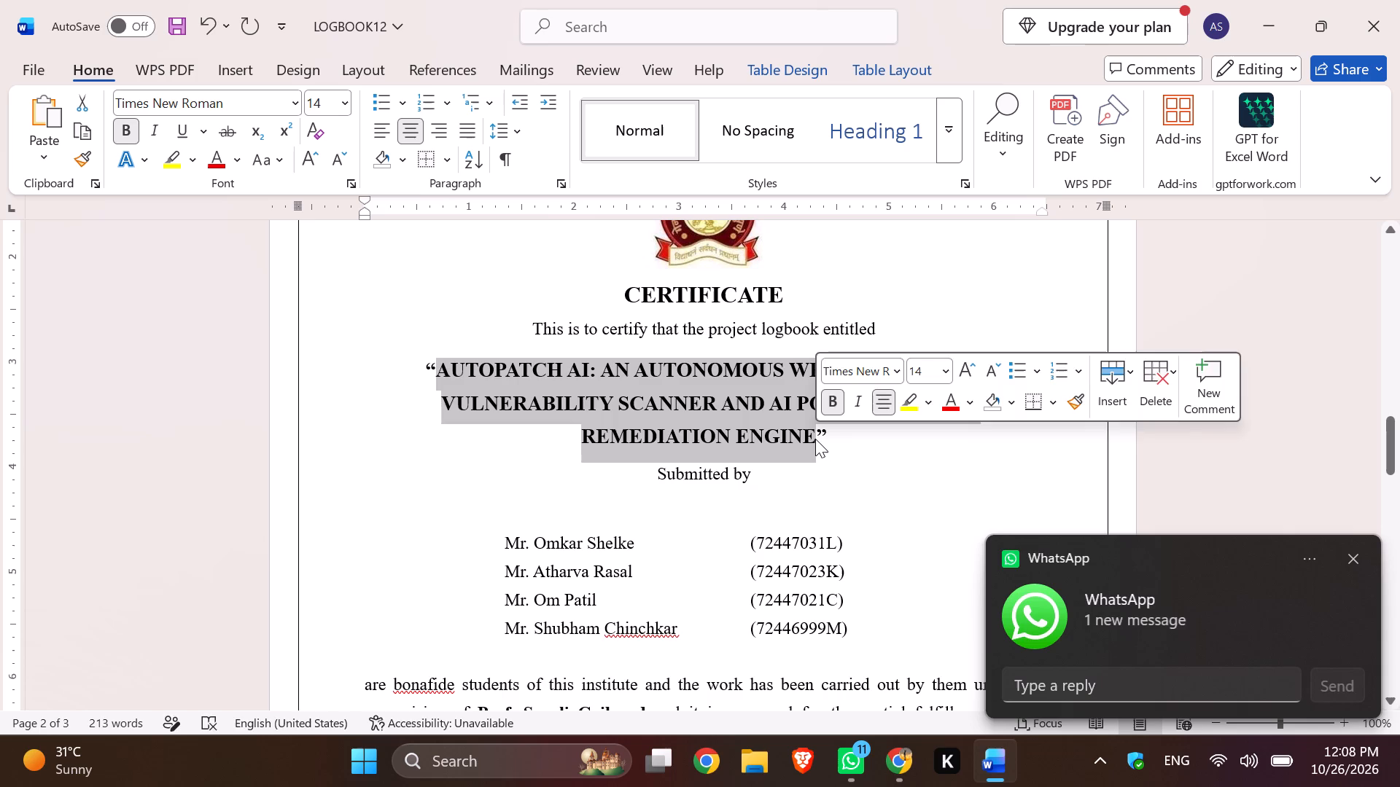
pyautogui.hotkey('ctrl', 'v')
pyautogui.click(801, 474)
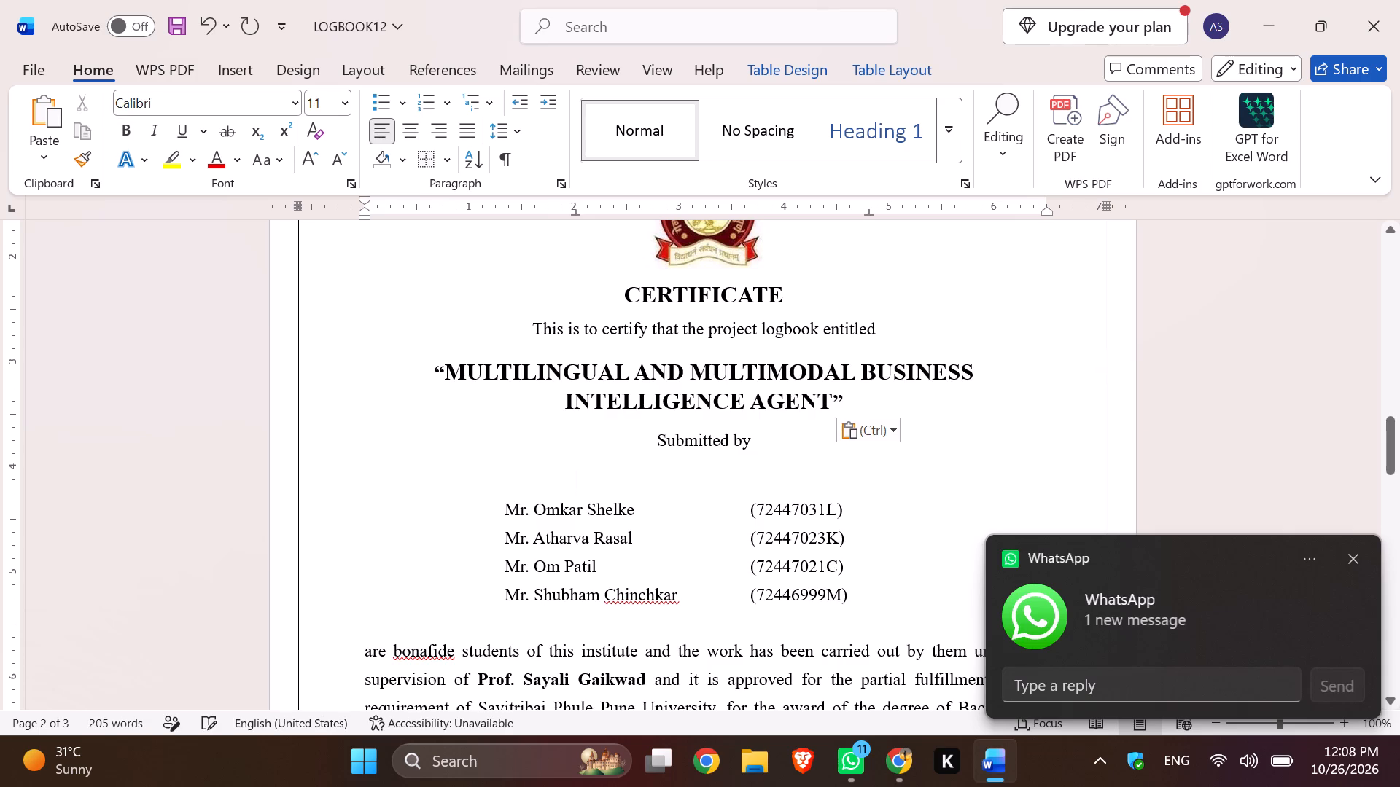
# Save the logbook document with the new certificate project title.
pyautogui.hotkey('ctrl', 's')
# Create a folder named "Omkar" on the Desktop as the location for saving a copy, and open it.
pyautogui.scroll(-2, 801, 474)
pyautogui.scroll(3, 95, 249)
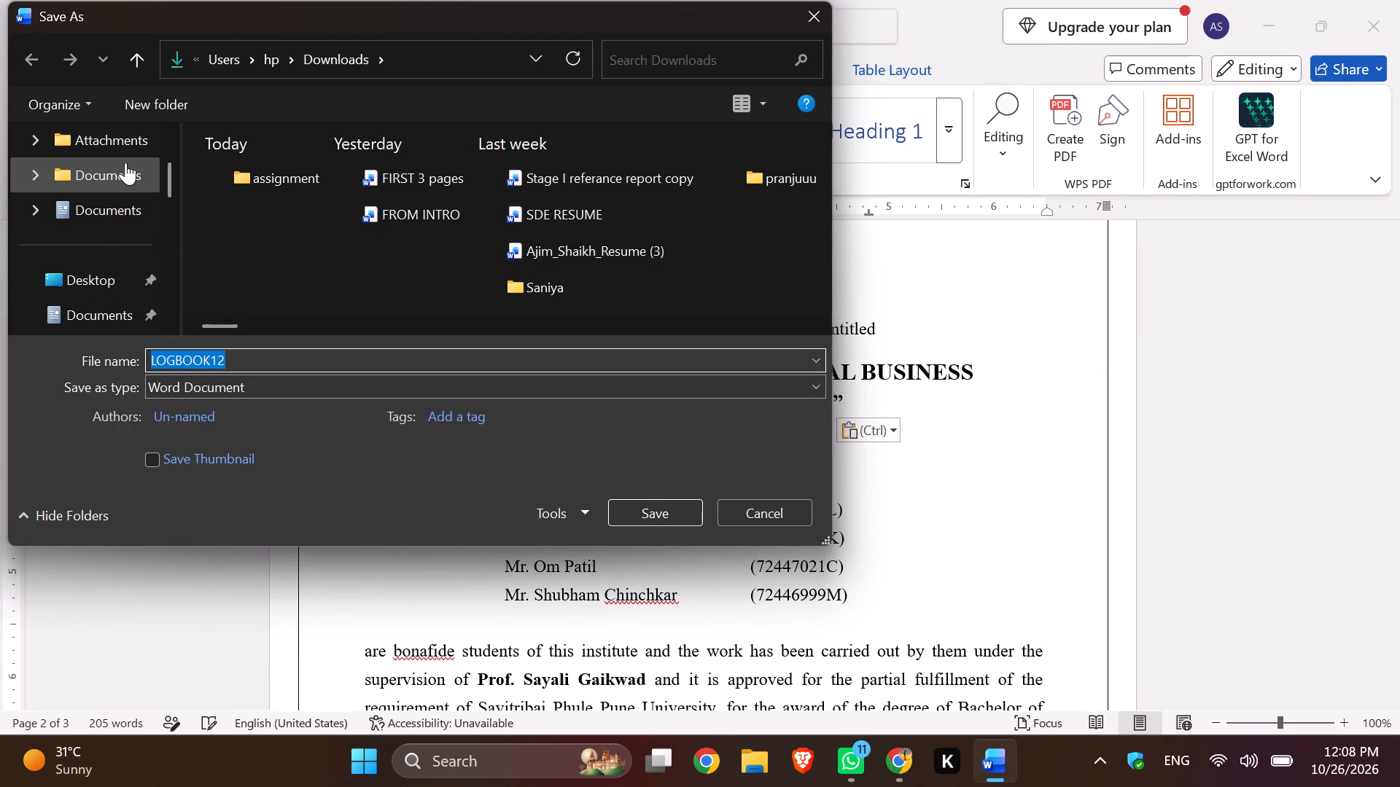
pyautogui.click(99, 275)
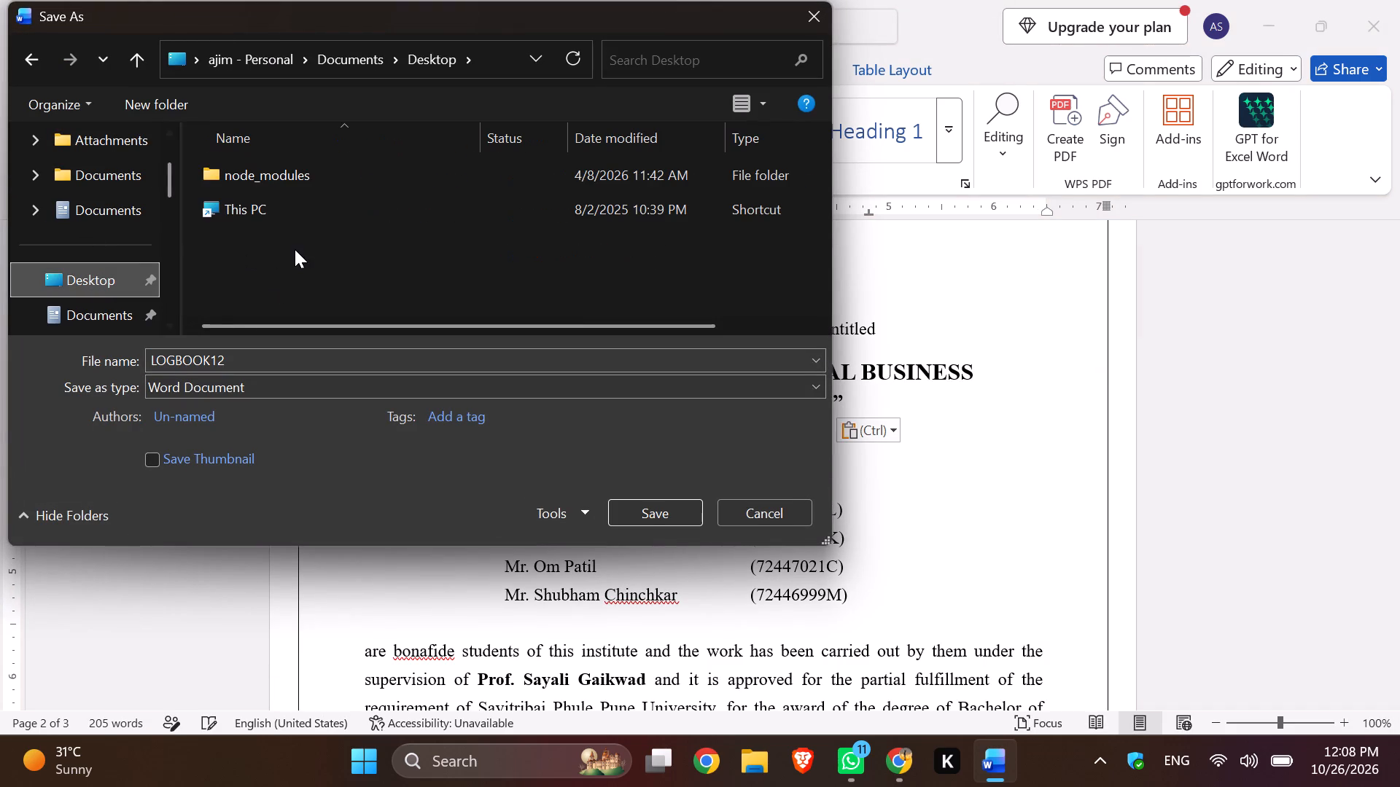
pyautogui.rightClick(294, 252)
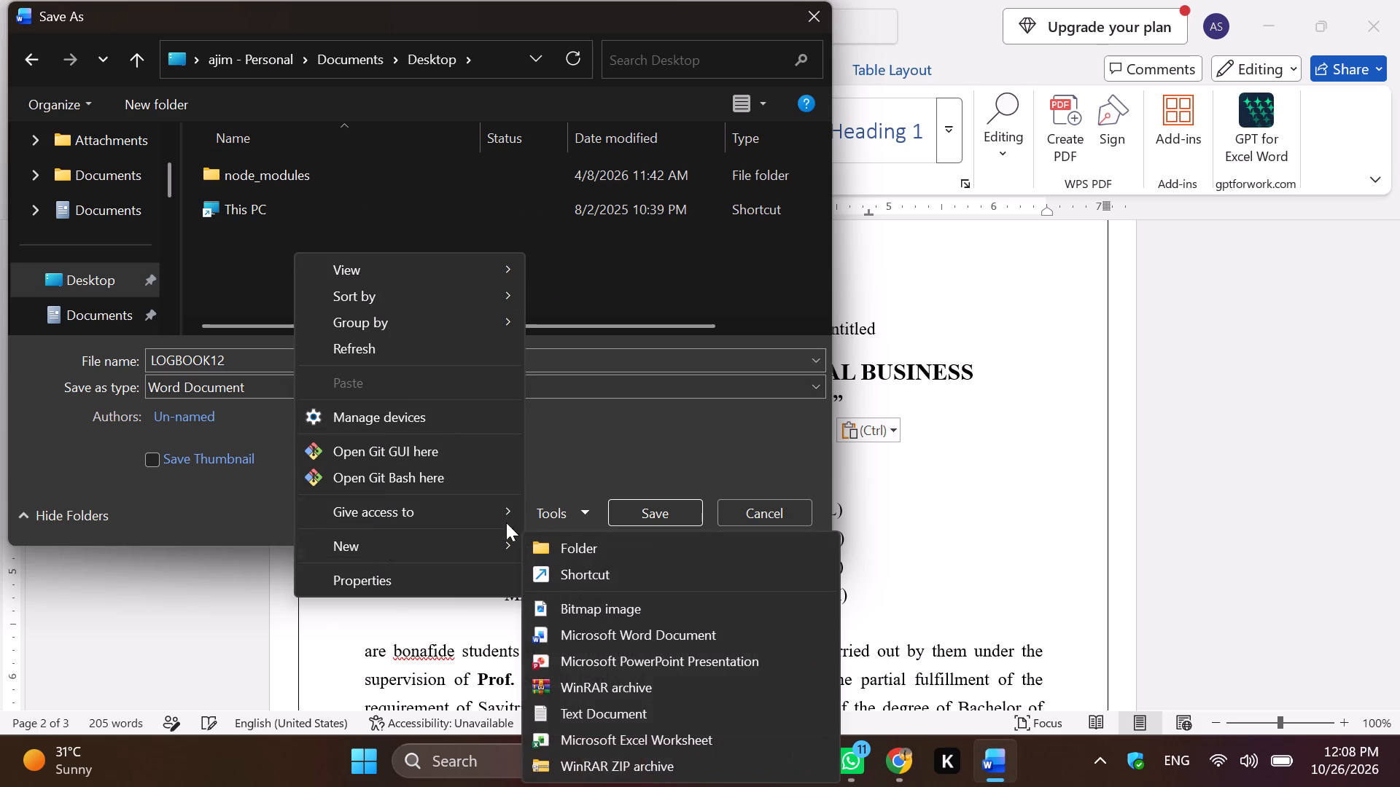
pyautogui.click(591, 540)
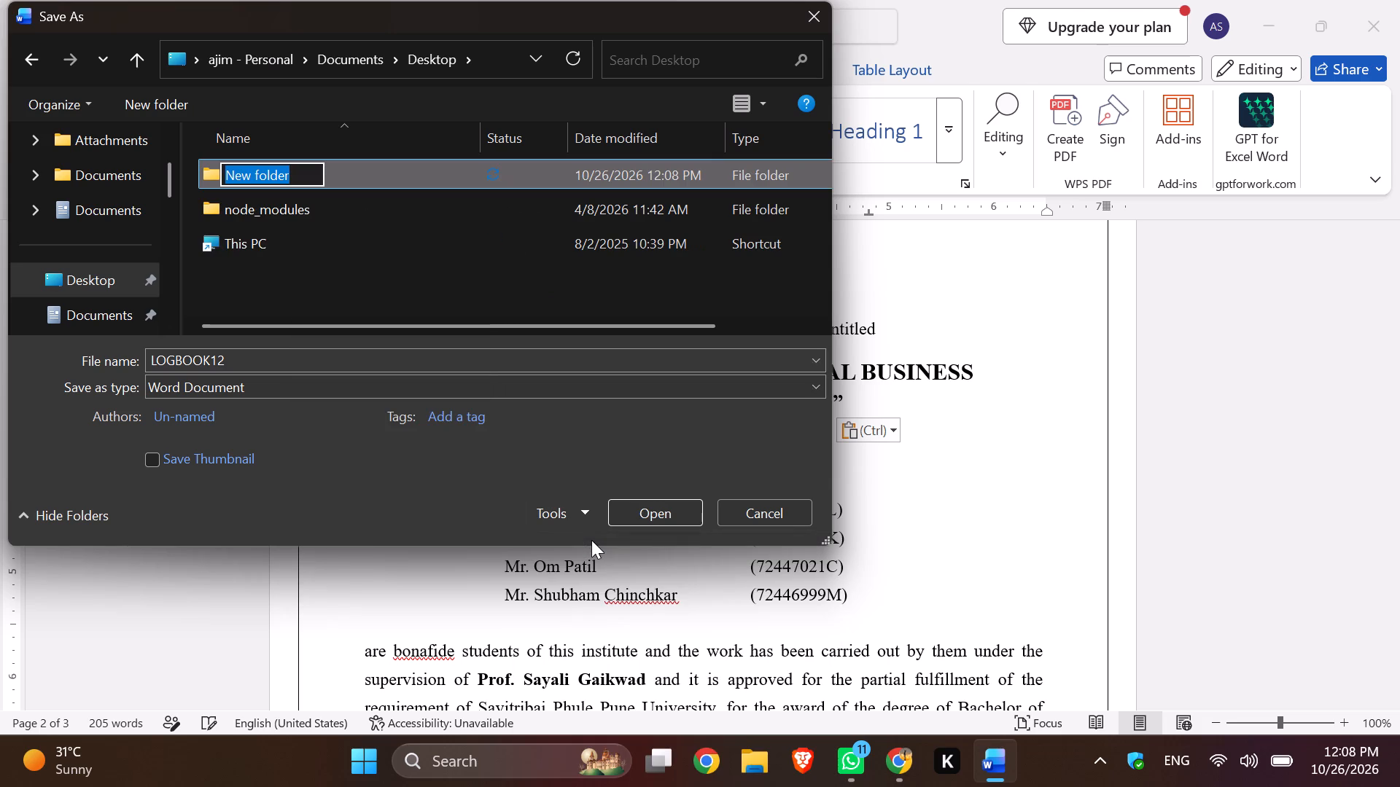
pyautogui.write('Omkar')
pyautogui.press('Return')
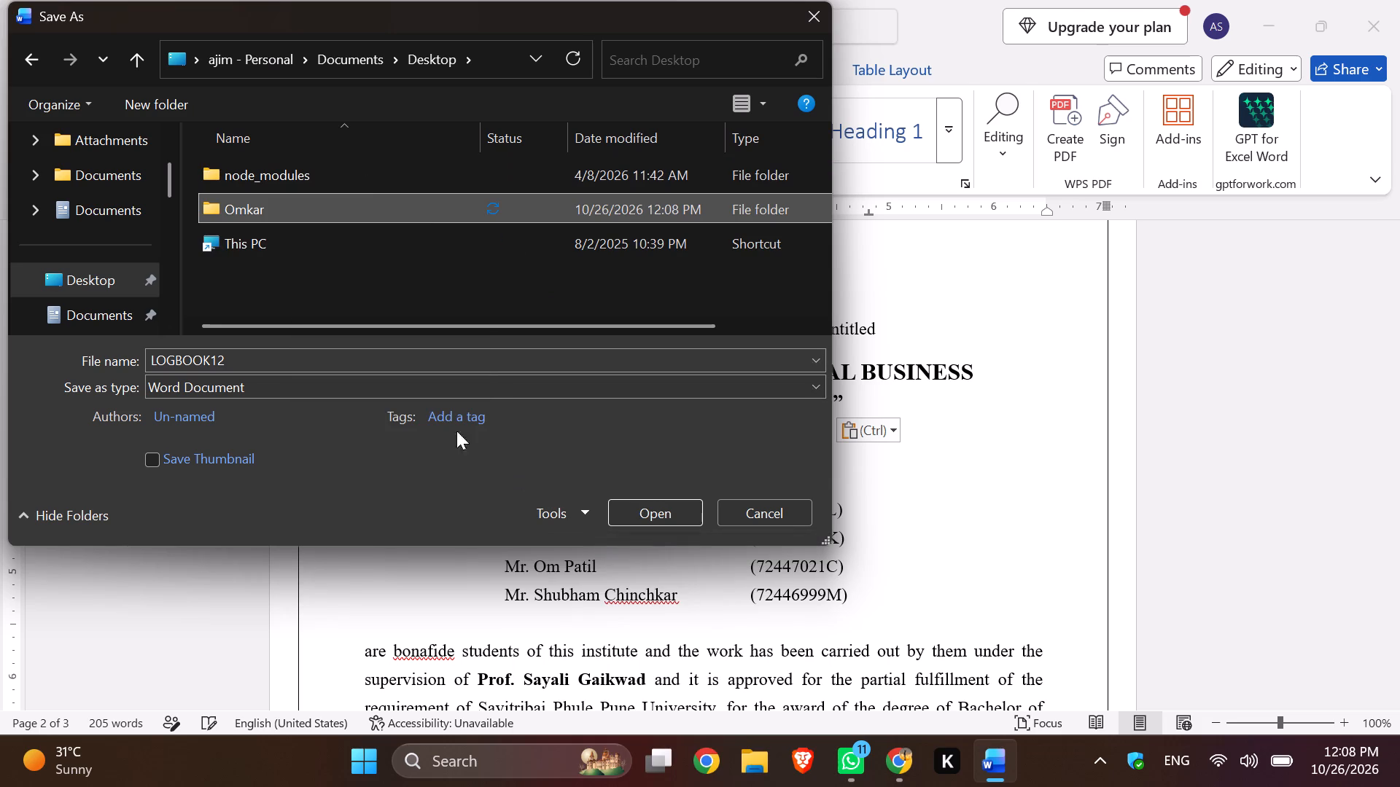
pyautogui.doubleClick(348, 198)
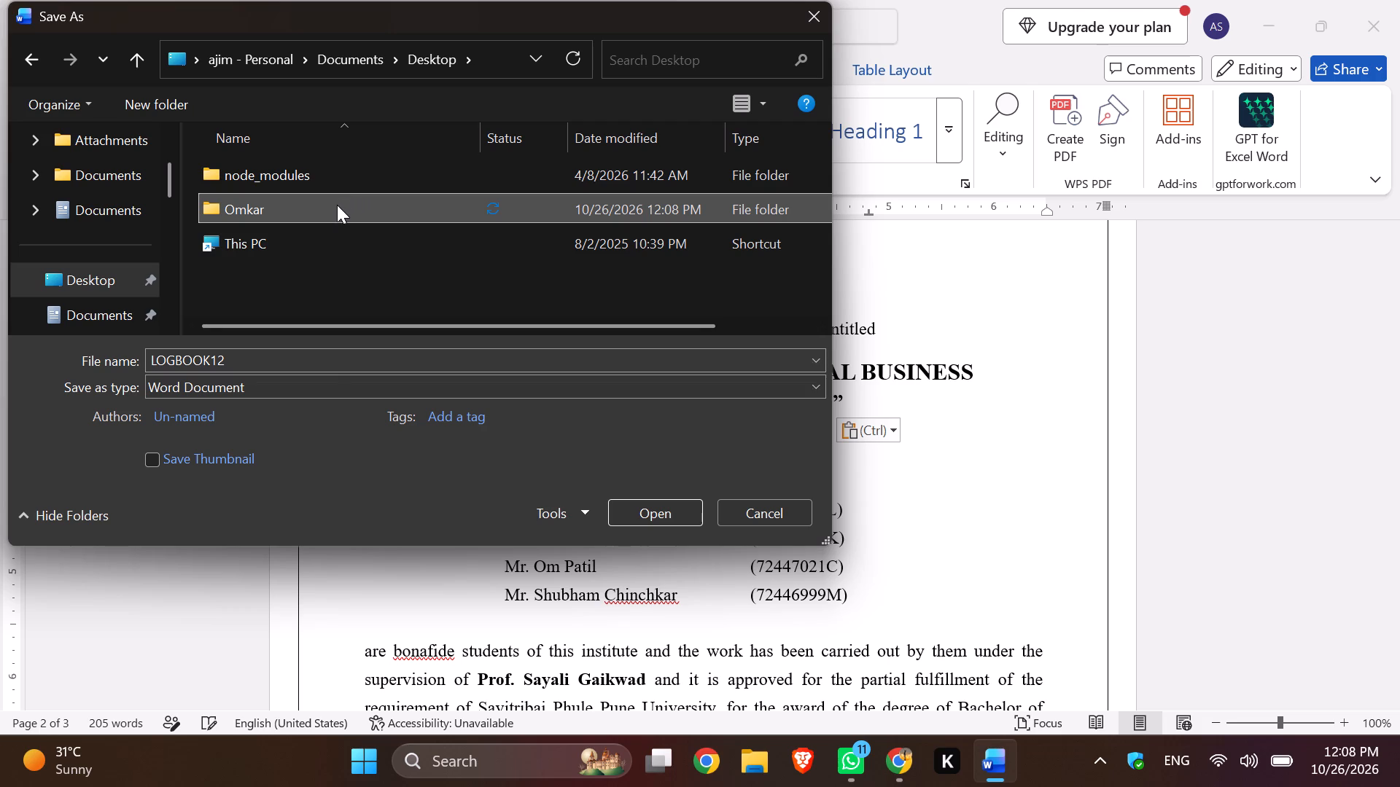
pyautogui.doubleClick(328, 208)
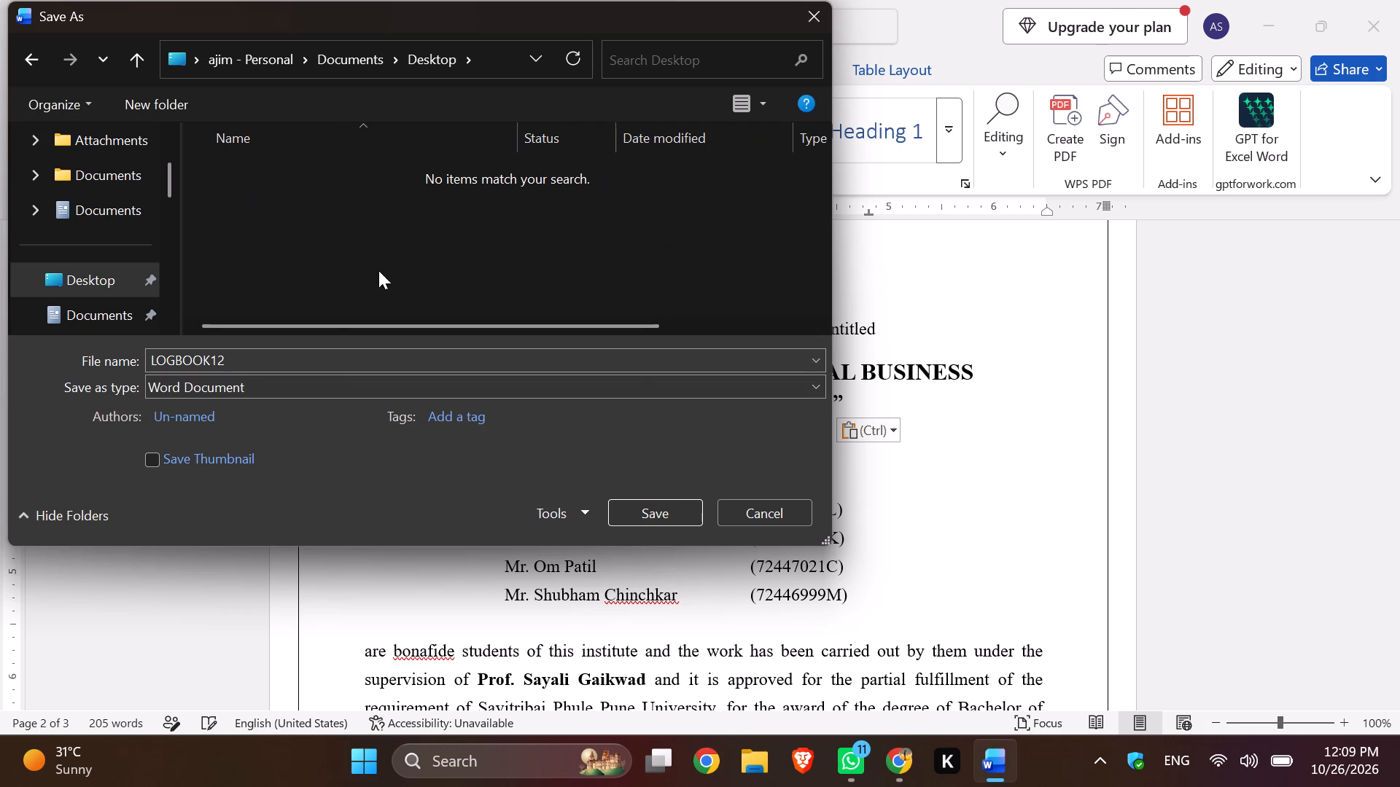
# Save the logbook as a PDF named LOGBOOK12 in the Omkar folder.
pyautogui.click(262, 385)
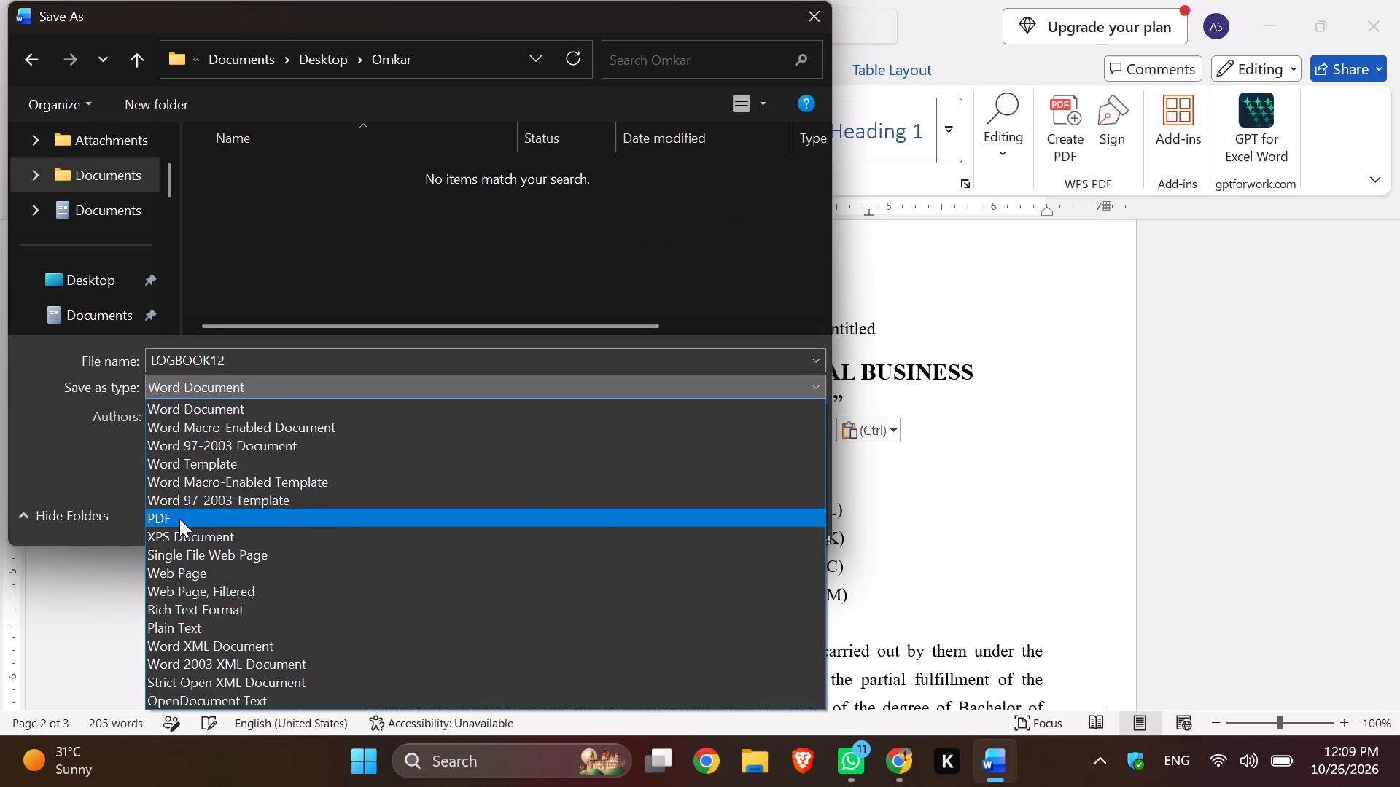
pyautogui.click(179, 519)
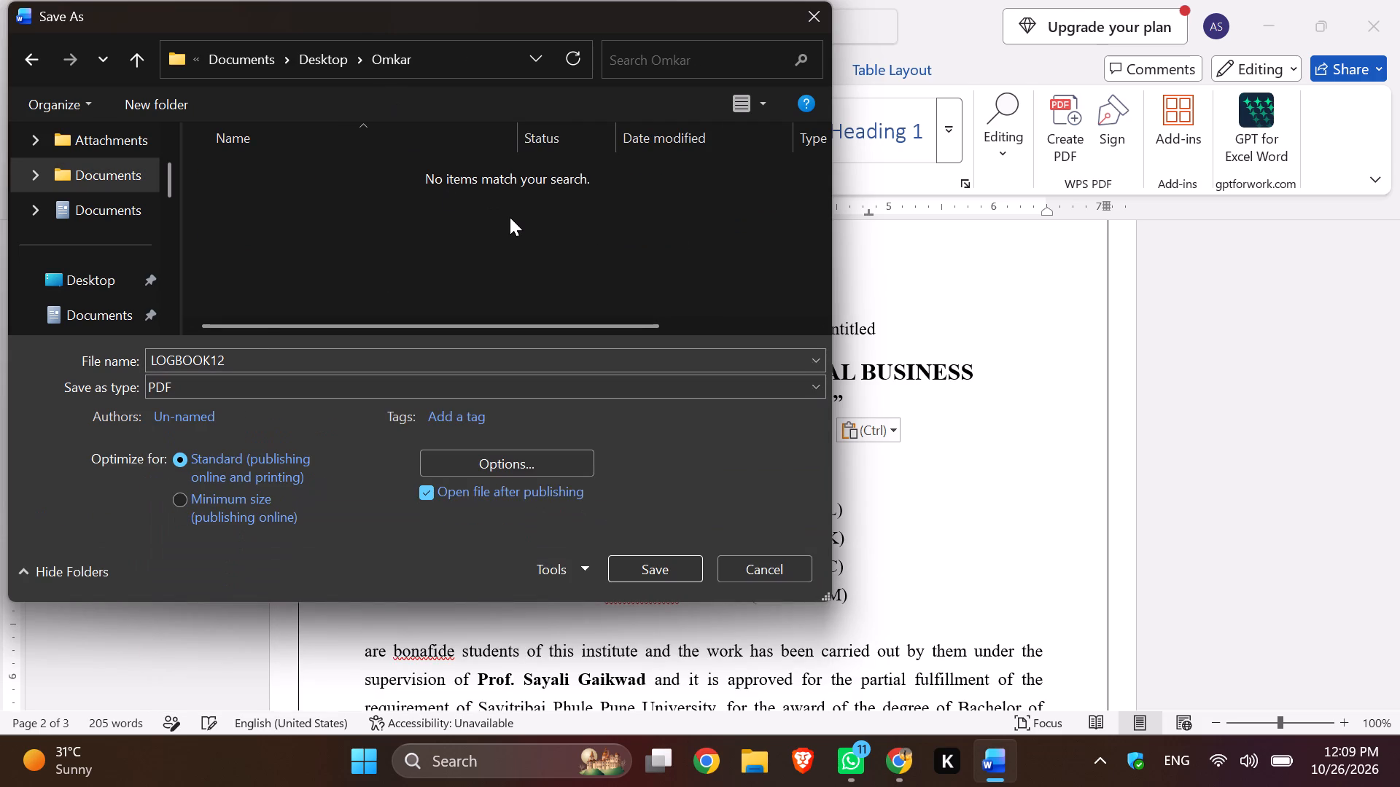
pyautogui.click(663, 566)
# Examine the certificate page and the last page of the exported LOGBOOK12 PDF in Edge.
pyautogui.scroll(-8, 949, 571)
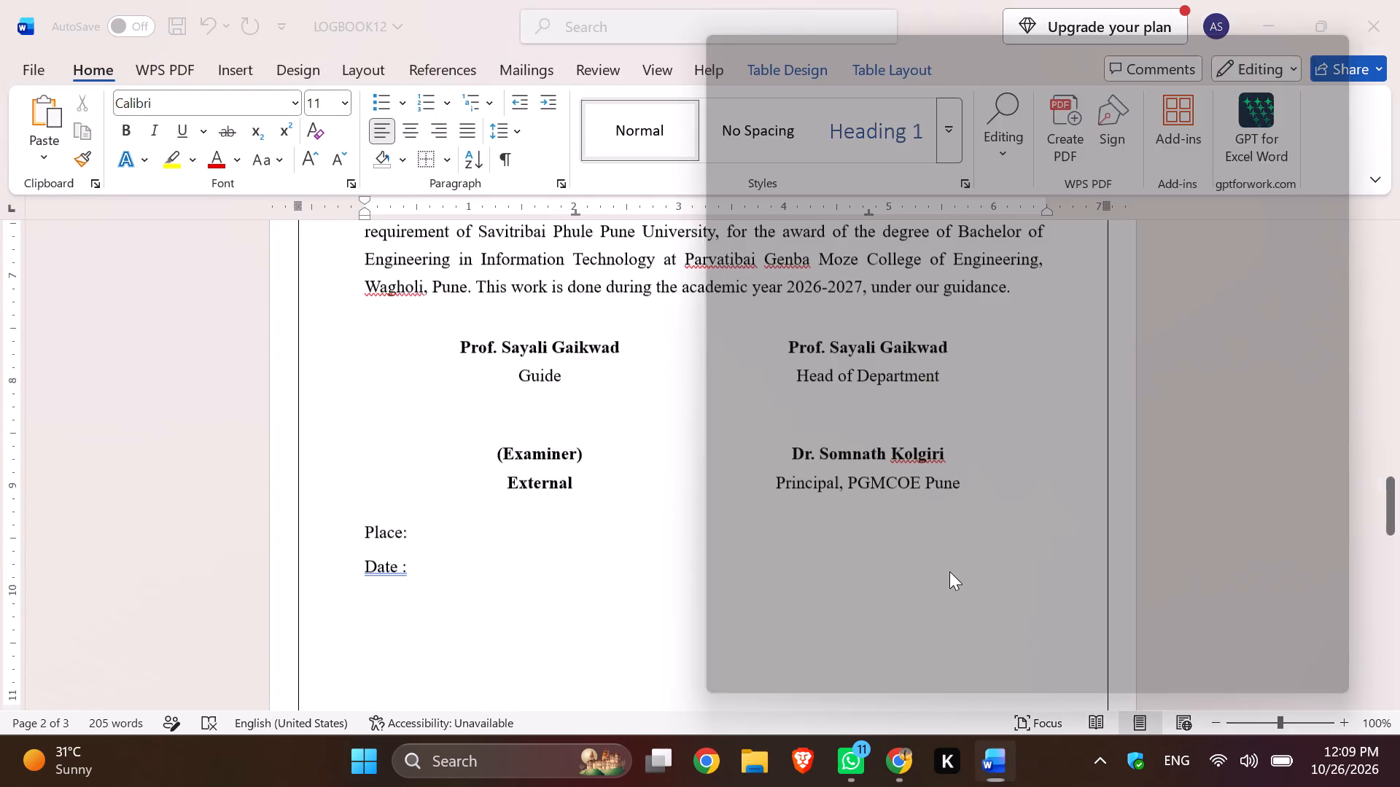
pyautogui.scroll(-7, 949, 571)
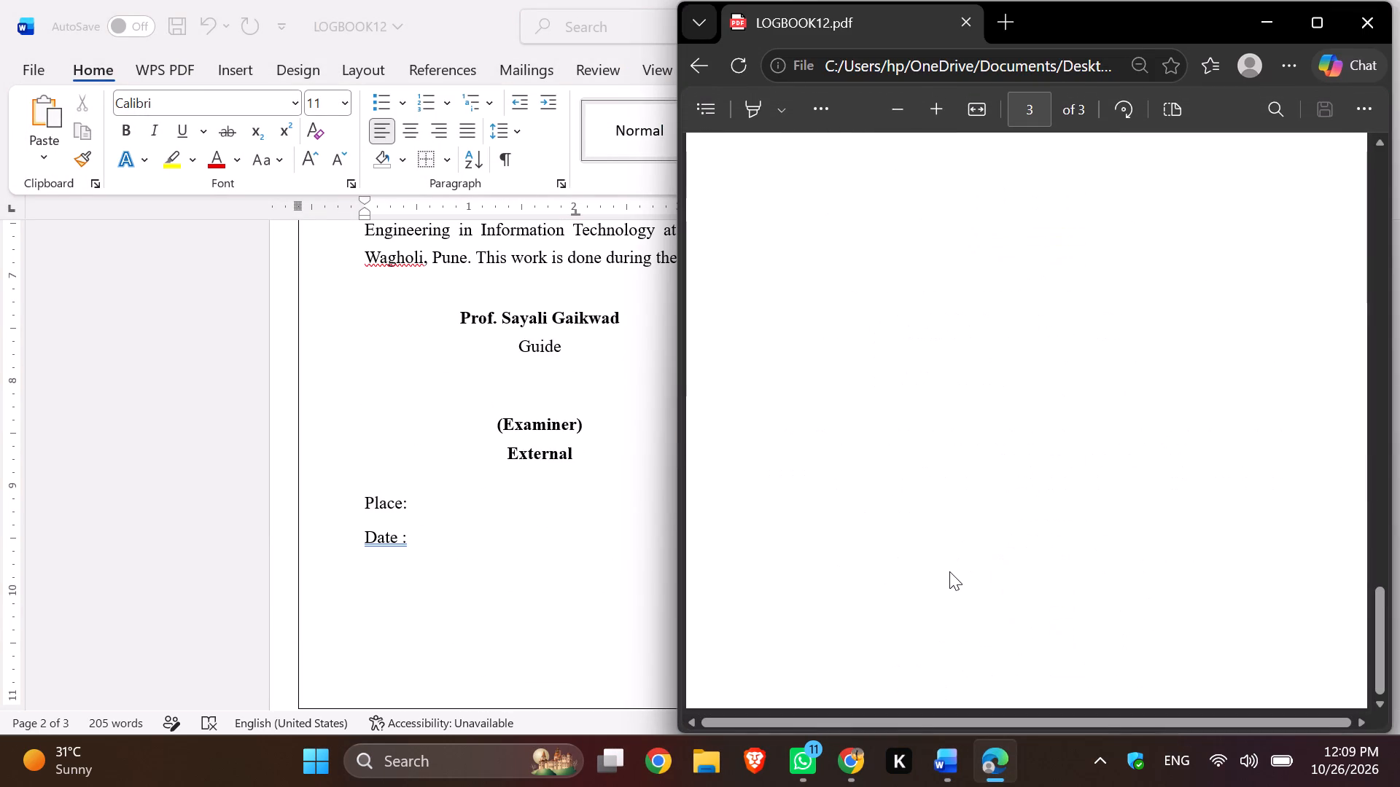
pyautogui.scroll(-7, 949, 571)
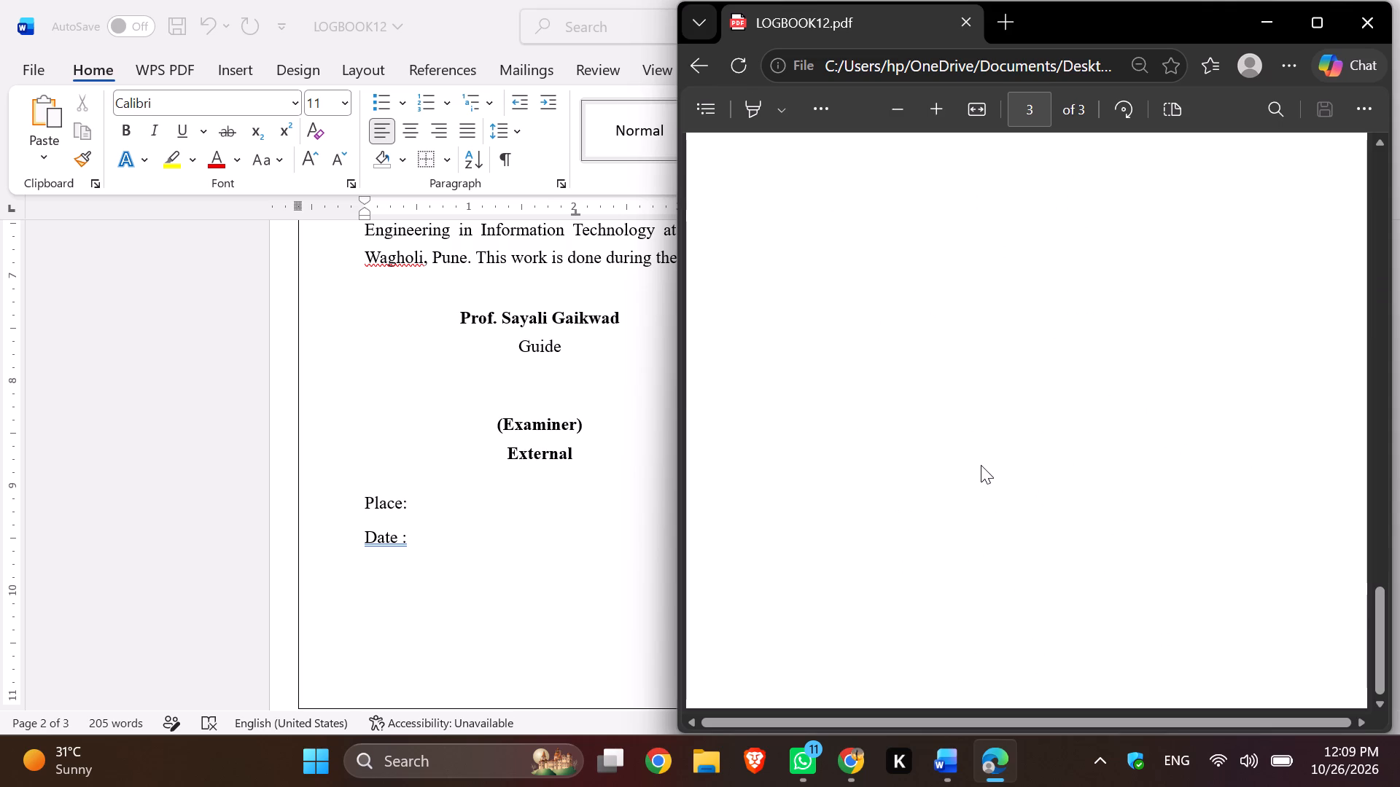
pyautogui.scroll(1, 981, 465)
pyautogui.scroll(-1, 981, 465)
pyautogui.scroll(1, 981, 465)
pyautogui.scroll(-2, 981, 465)
pyautogui.scroll(3, 981, 465)
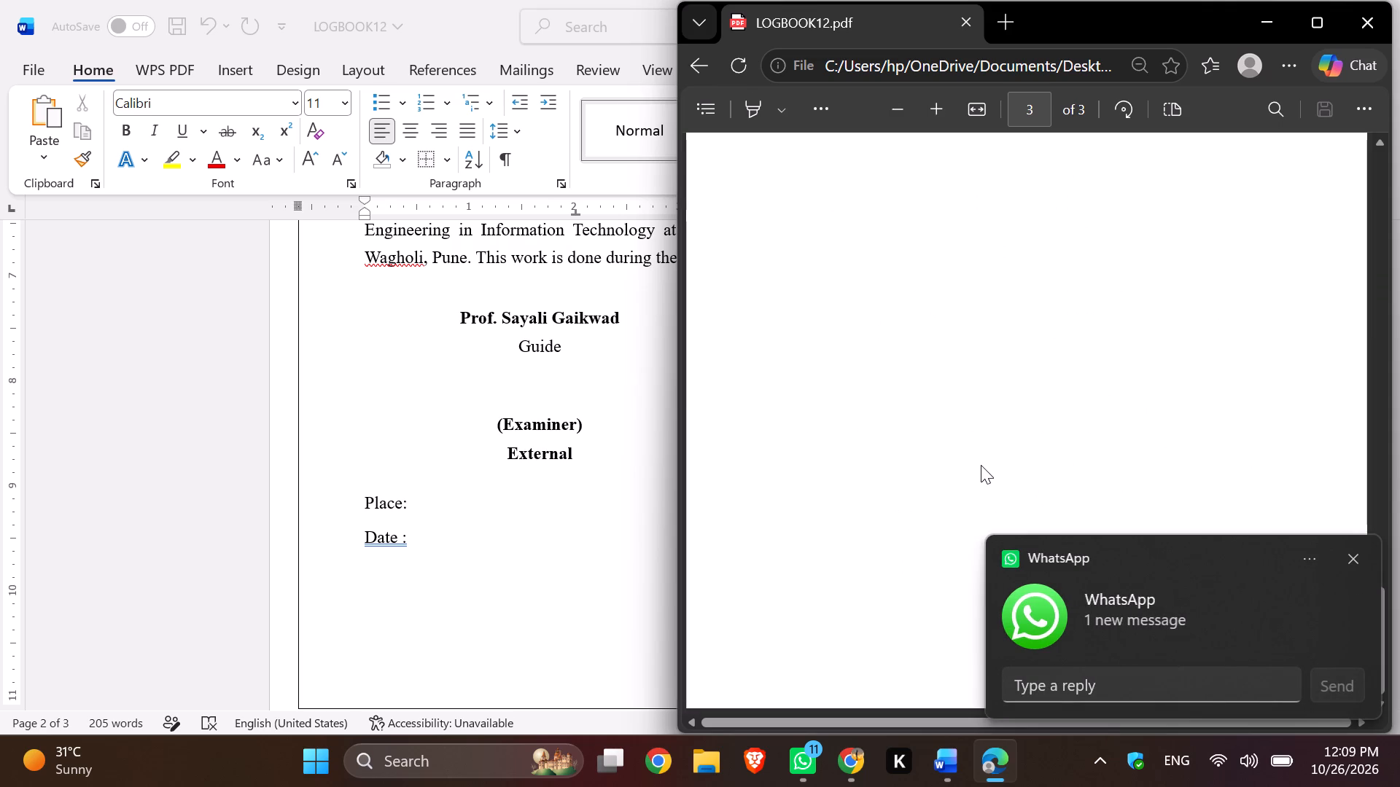
pyautogui.scroll(5, 981, 465)
pyautogui.scroll(-9, 981, 465)
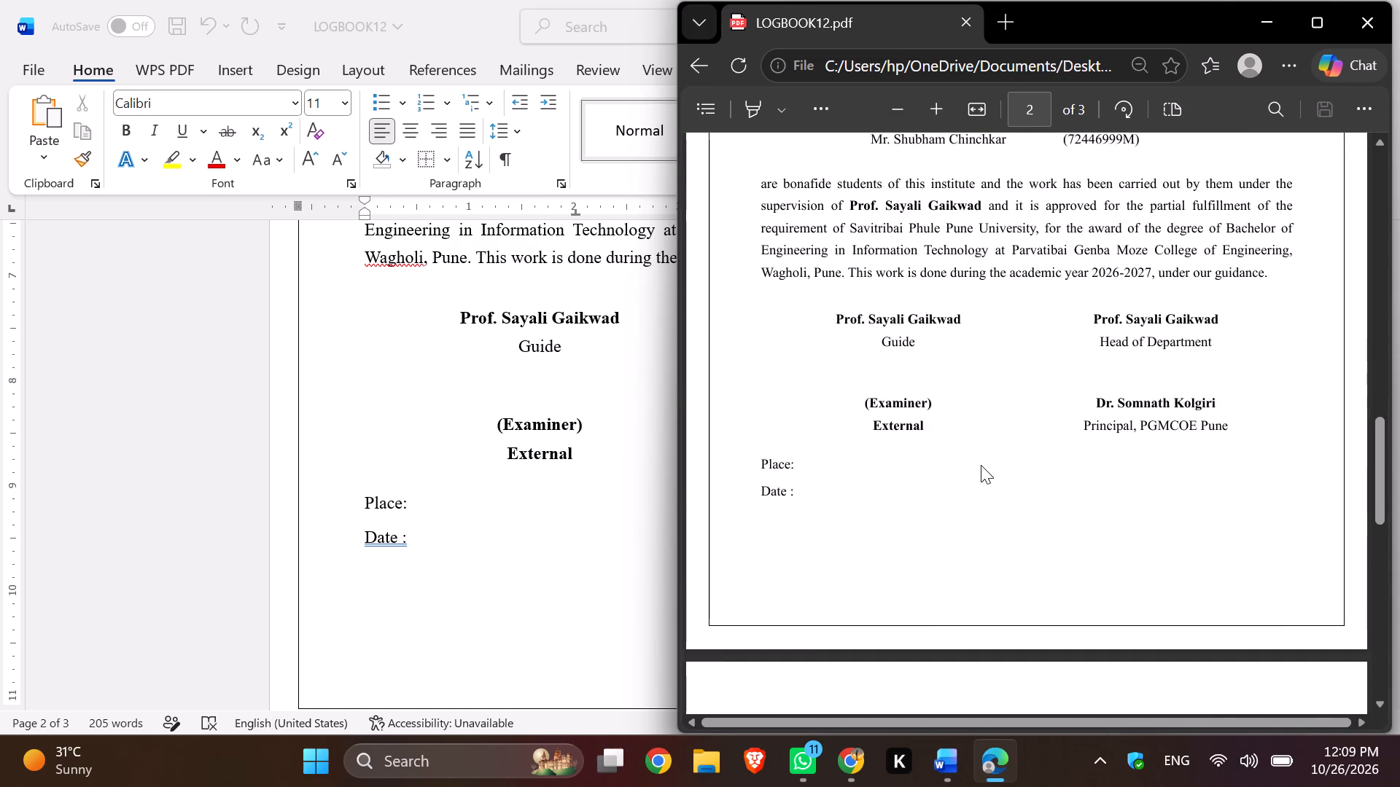
pyautogui.scroll(-5, 981, 465)
pyautogui.scroll(4, 981, 465)
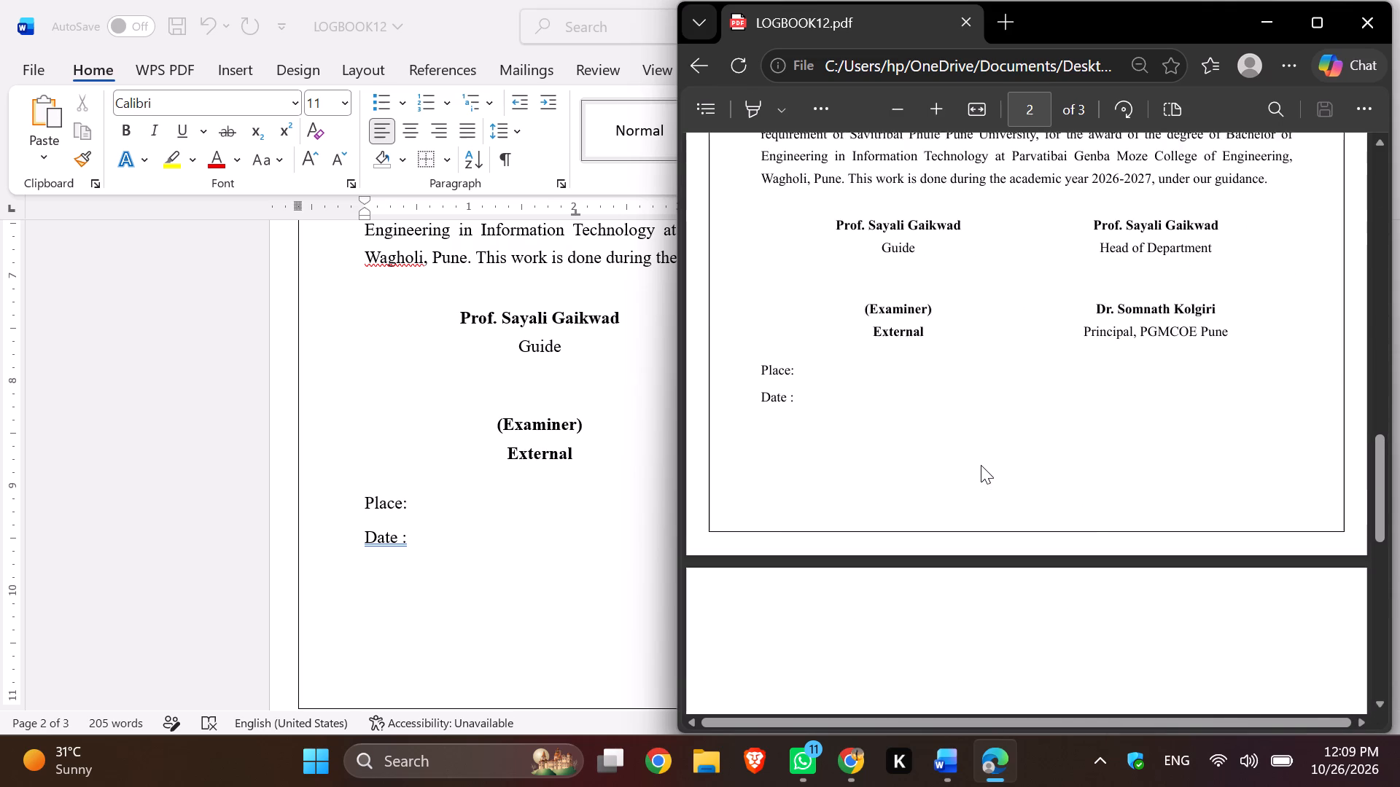
pyautogui.scroll(3, 981, 465)
pyautogui.scroll(-1, 981, 465)
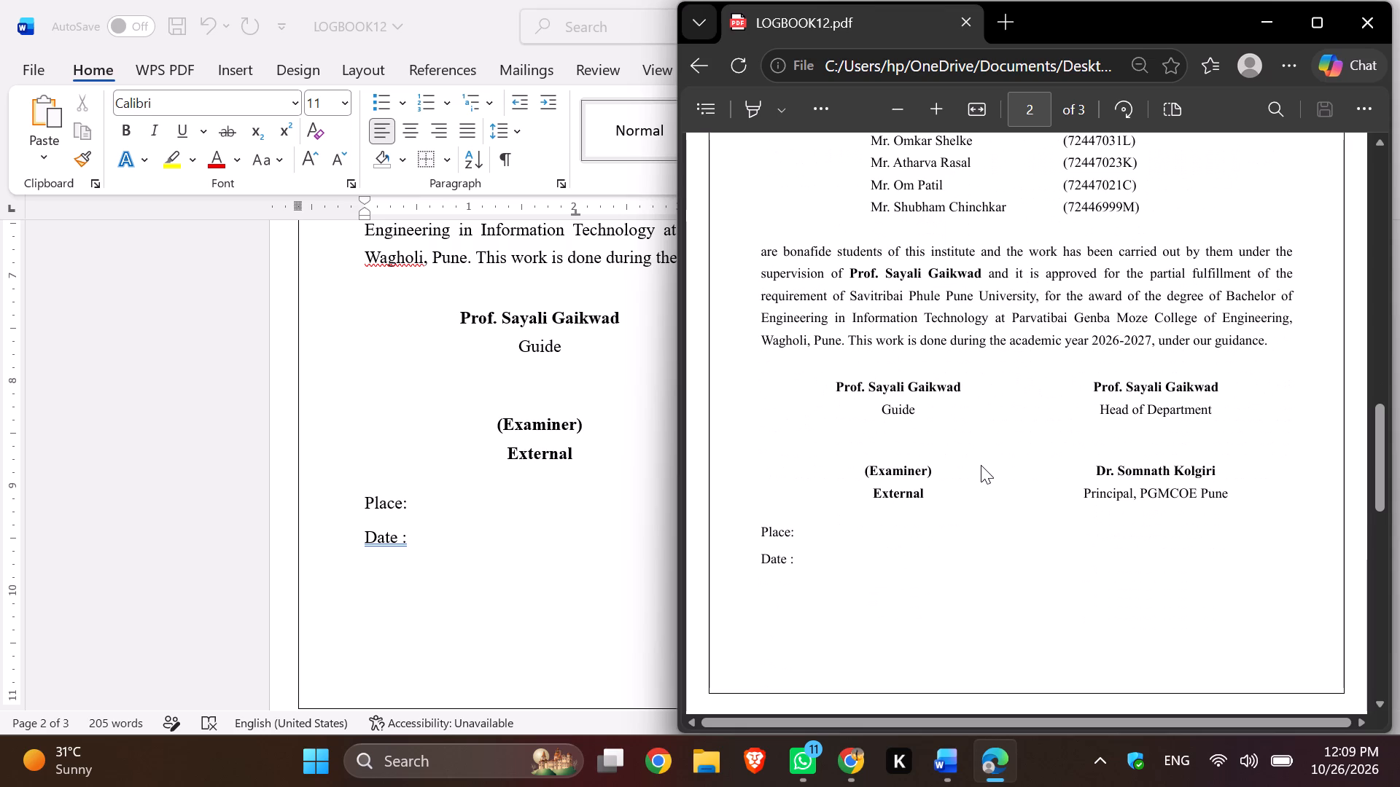
pyautogui.scroll(-5, 981, 465)
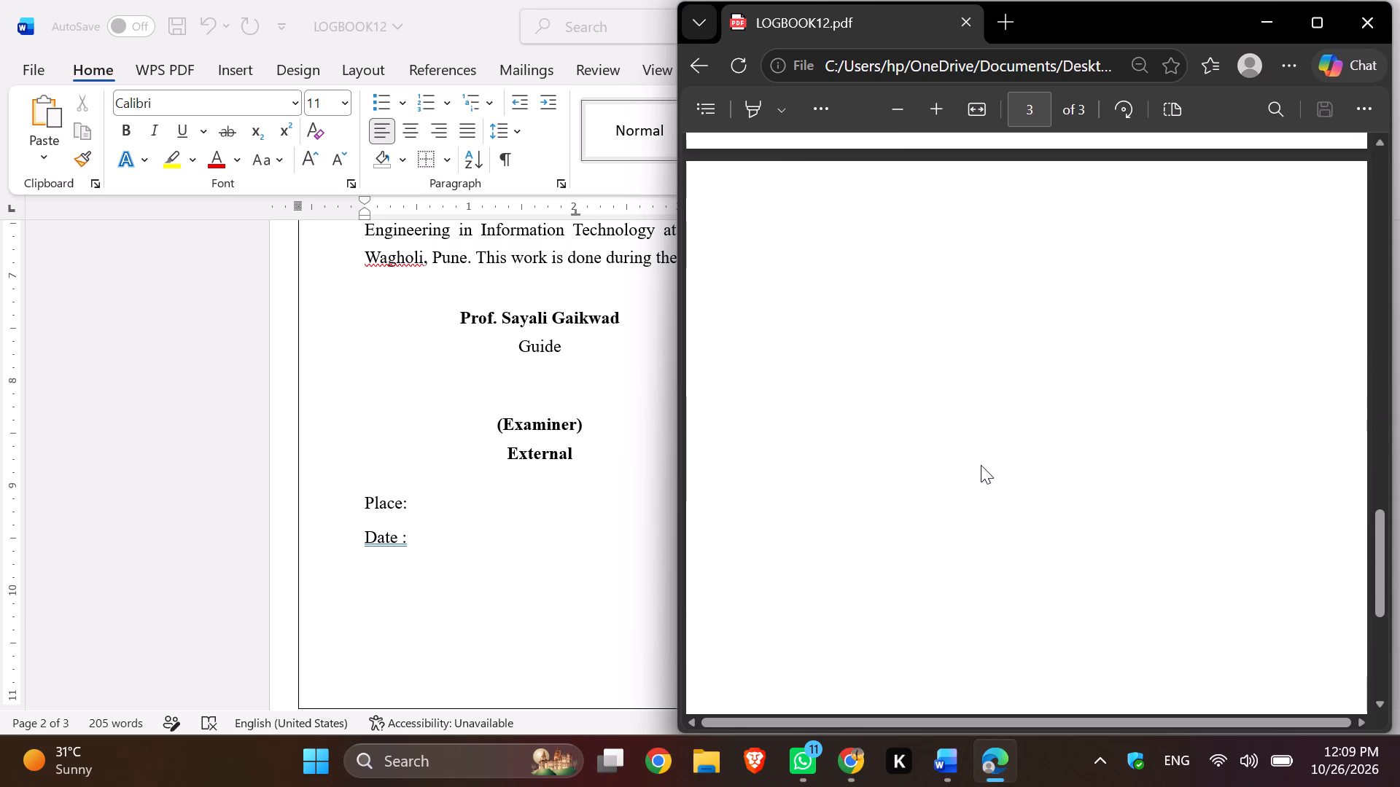
pyautogui.scroll(4, 981, 465)
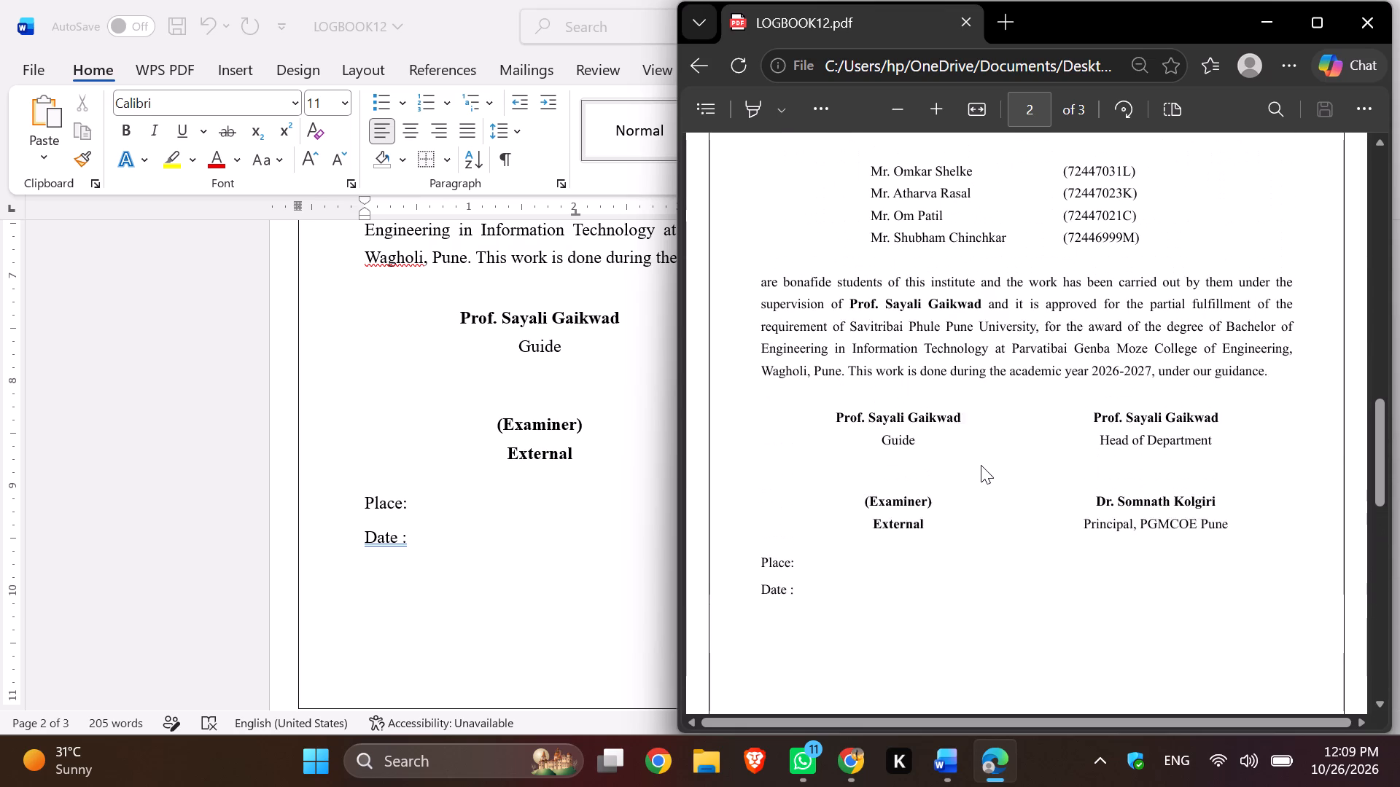
pyautogui.scroll(3, 981, 465)
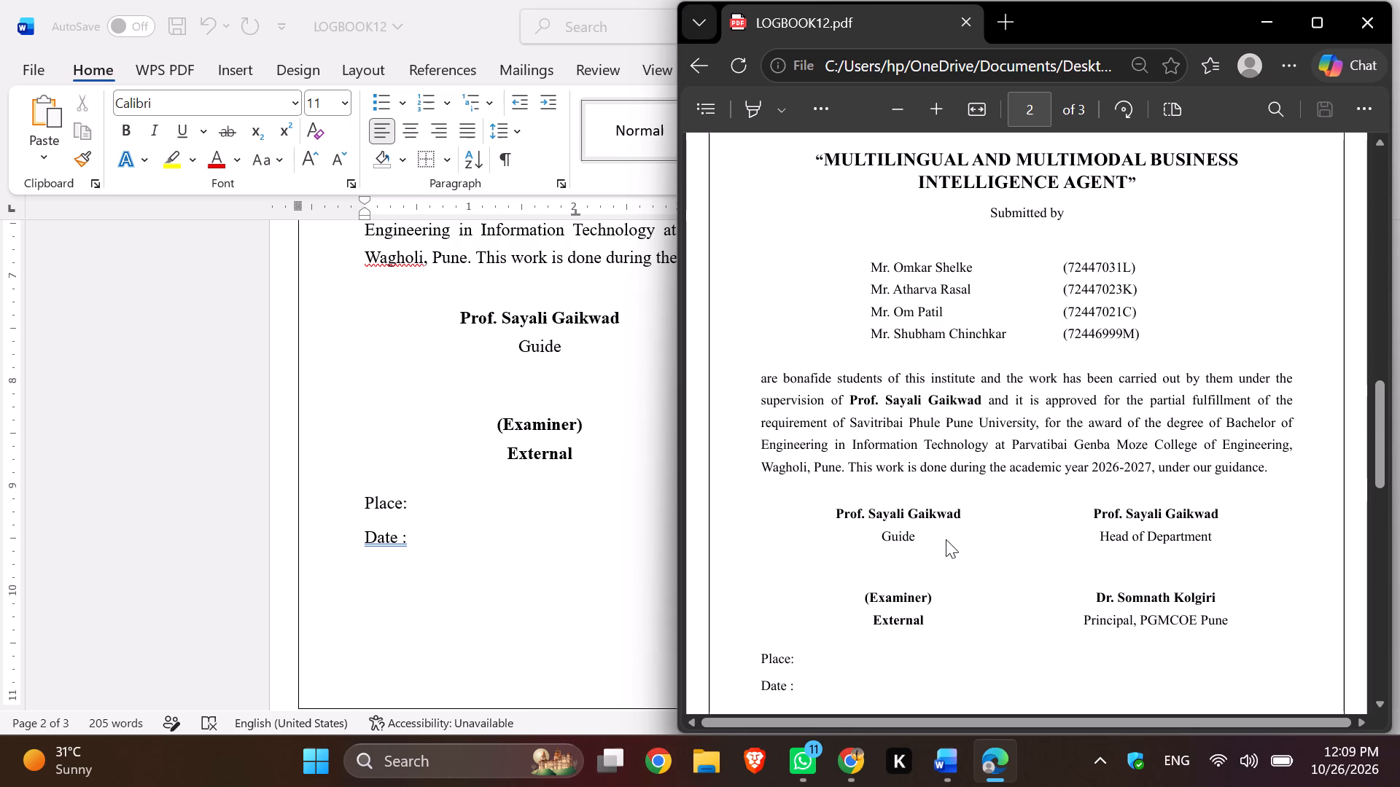
# Check the PDF from the certificate back up to the top of the title page, and close it.
pyautogui.click(1119, 509)
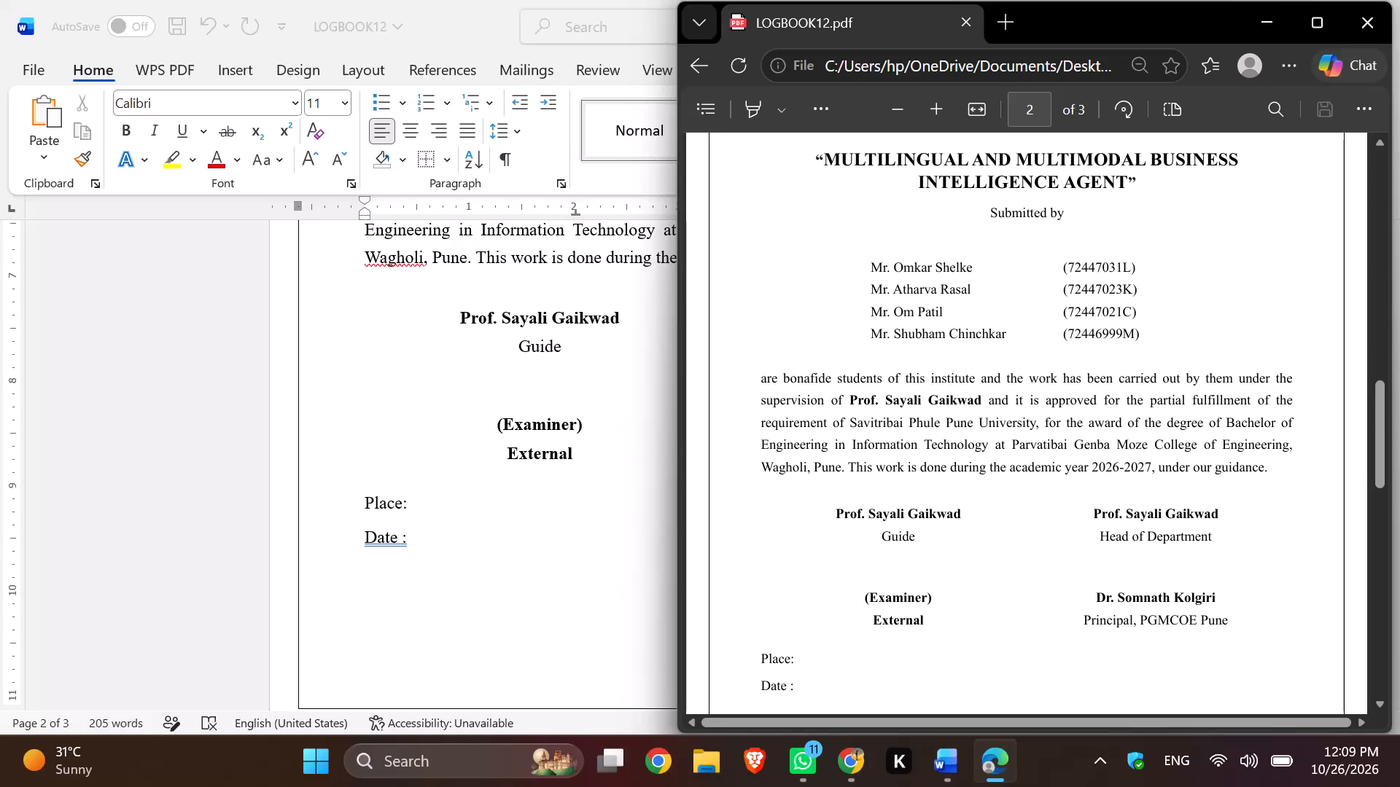
pyautogui.scroll(1, 1186, 523)
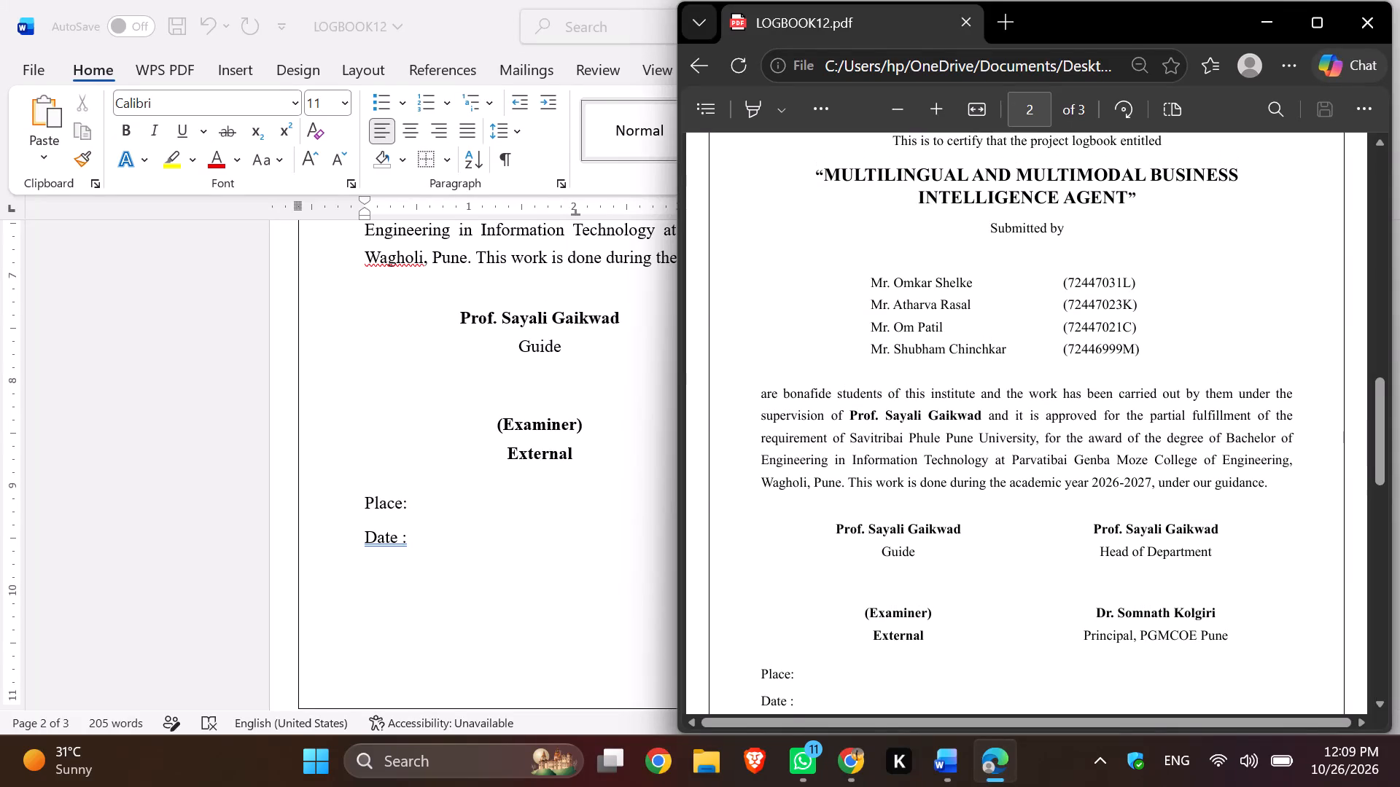
pyautogui.scroll(3, 1186, 523)
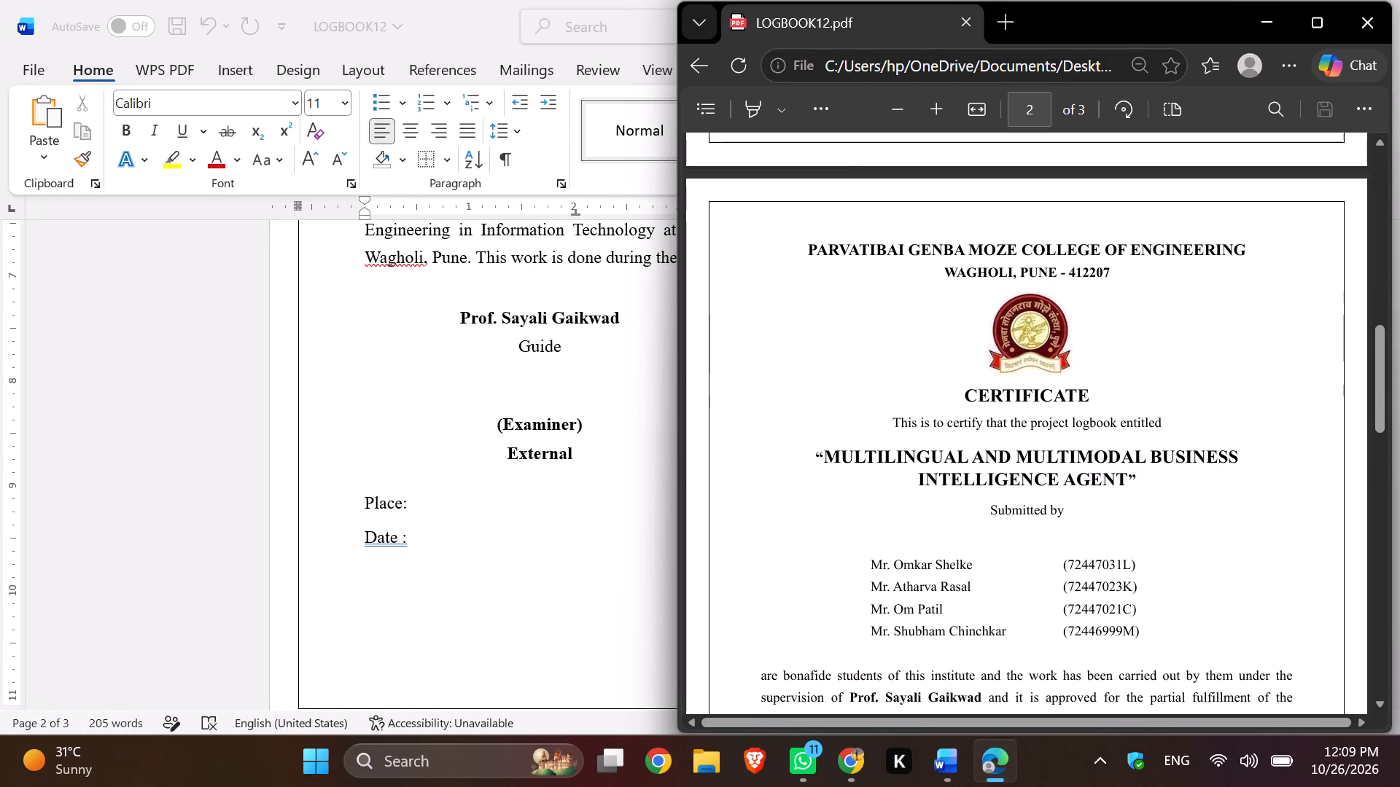
pyautogui.scroll(3, 1186, 523)
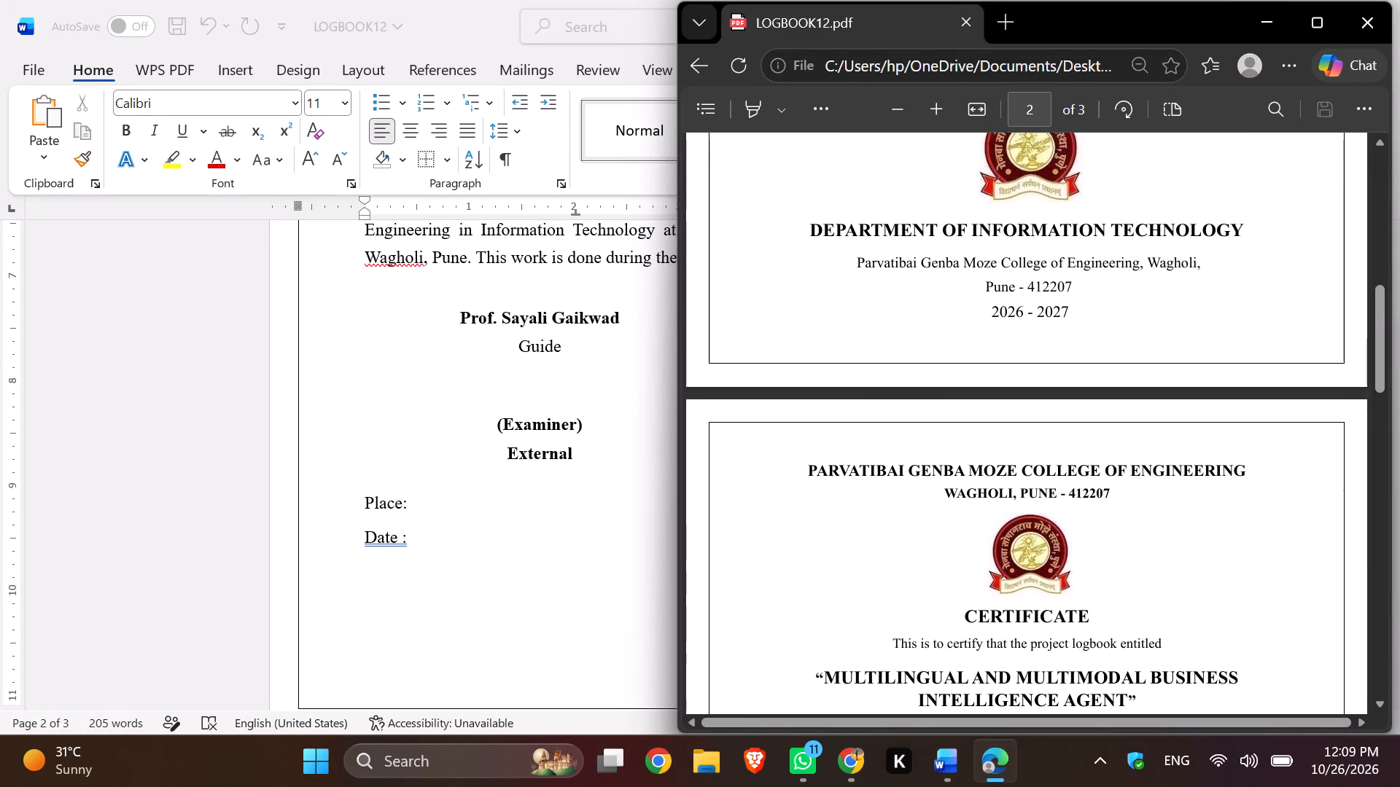
pyautogui.scroll(3, 1186, 523)
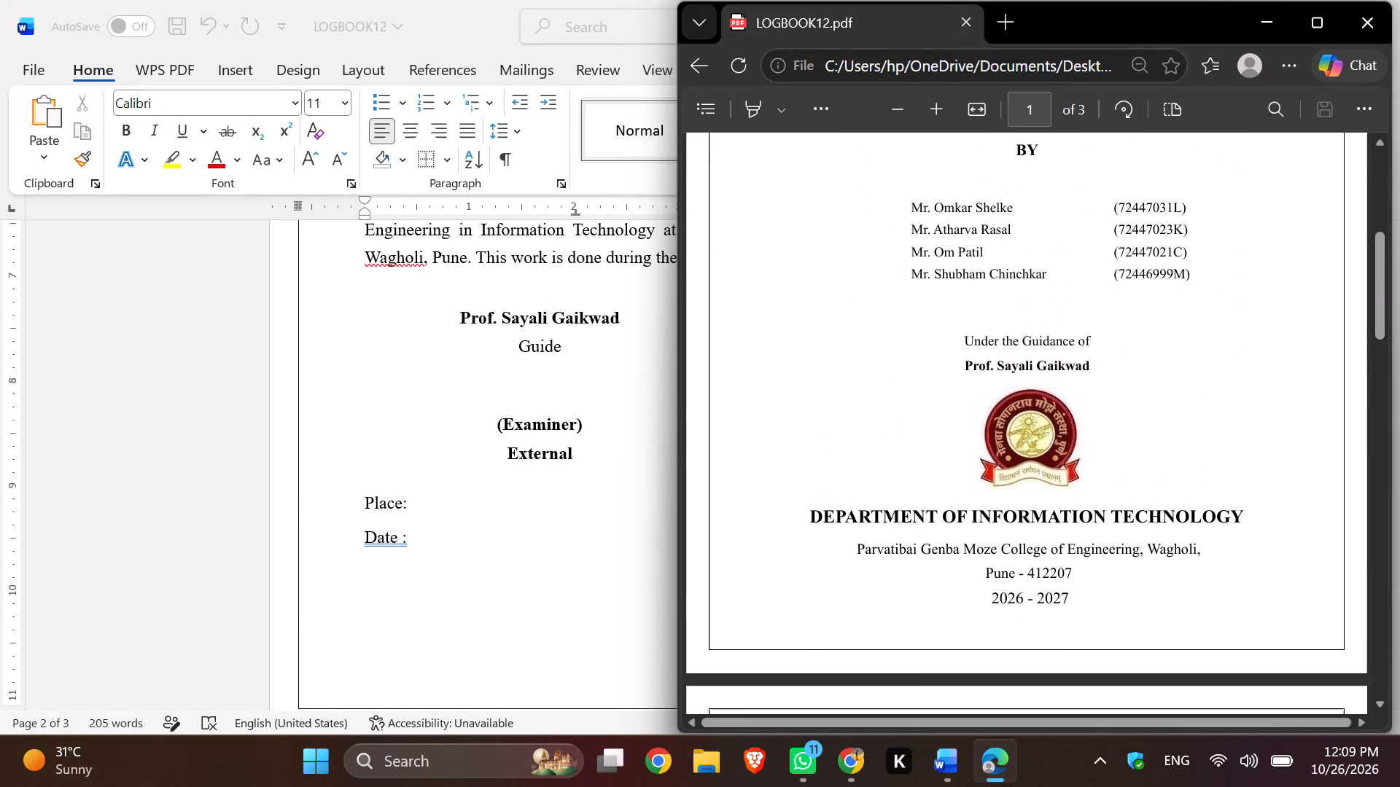
pyautogui.scroll(1, 1186, 523)
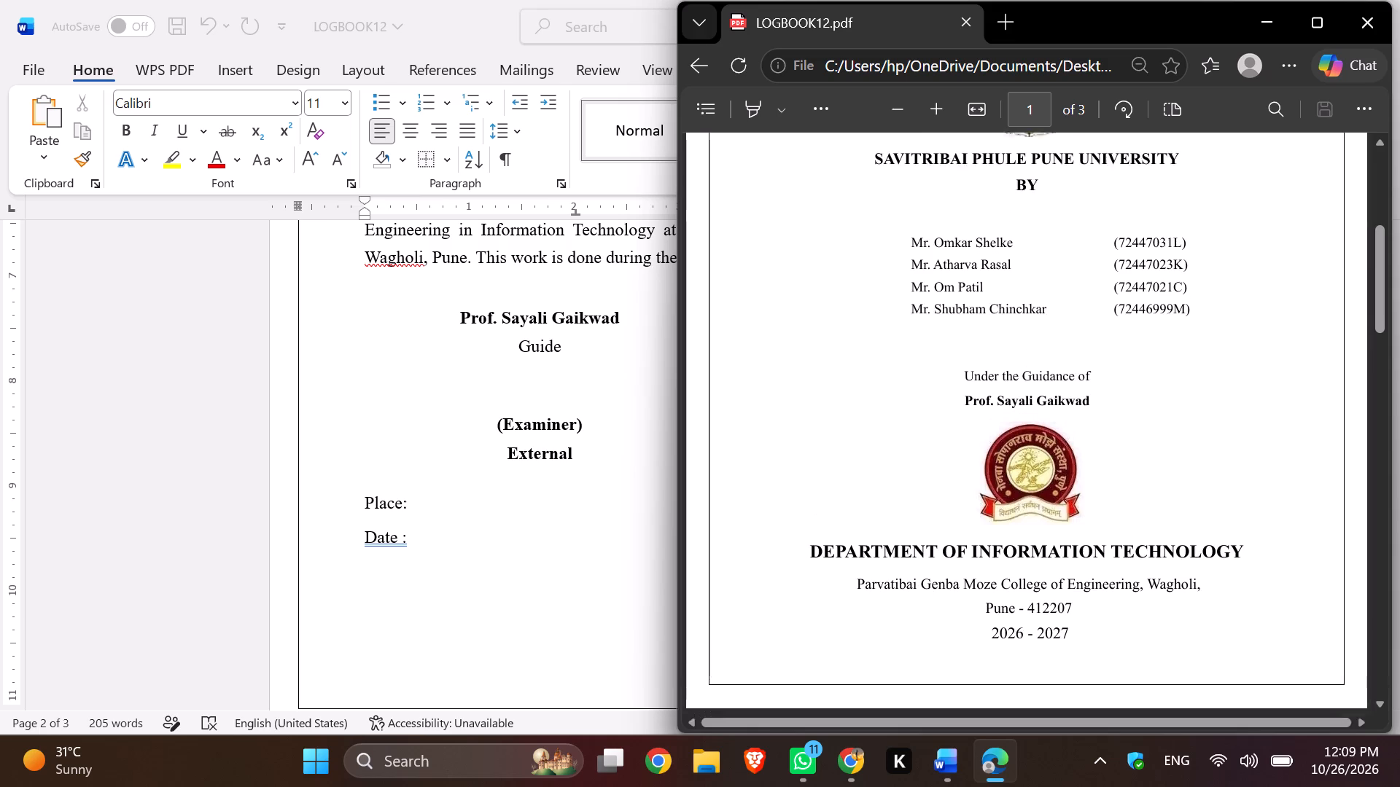
pyautogui.scroll(2, 1186, 523)
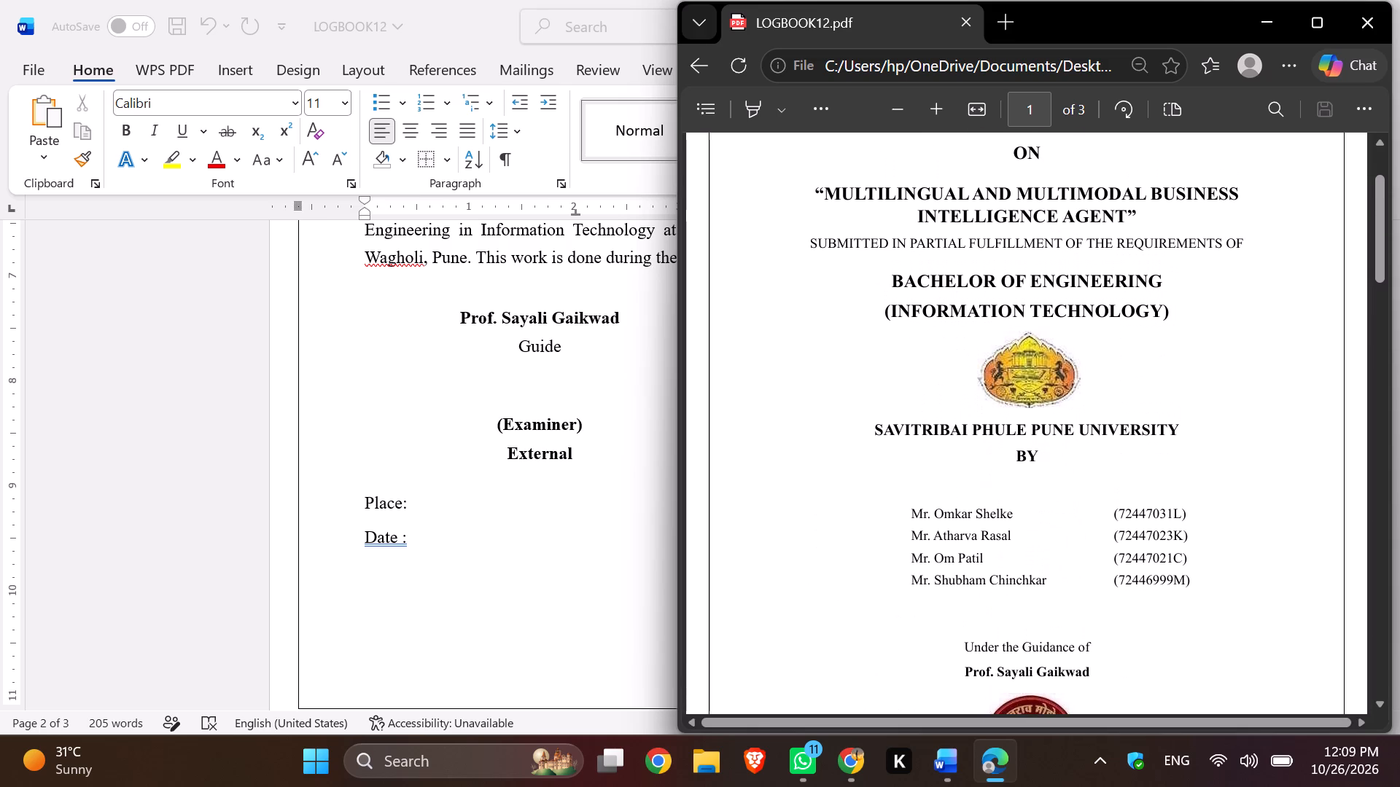
pyautogui.scroll(2, 1186, 523)
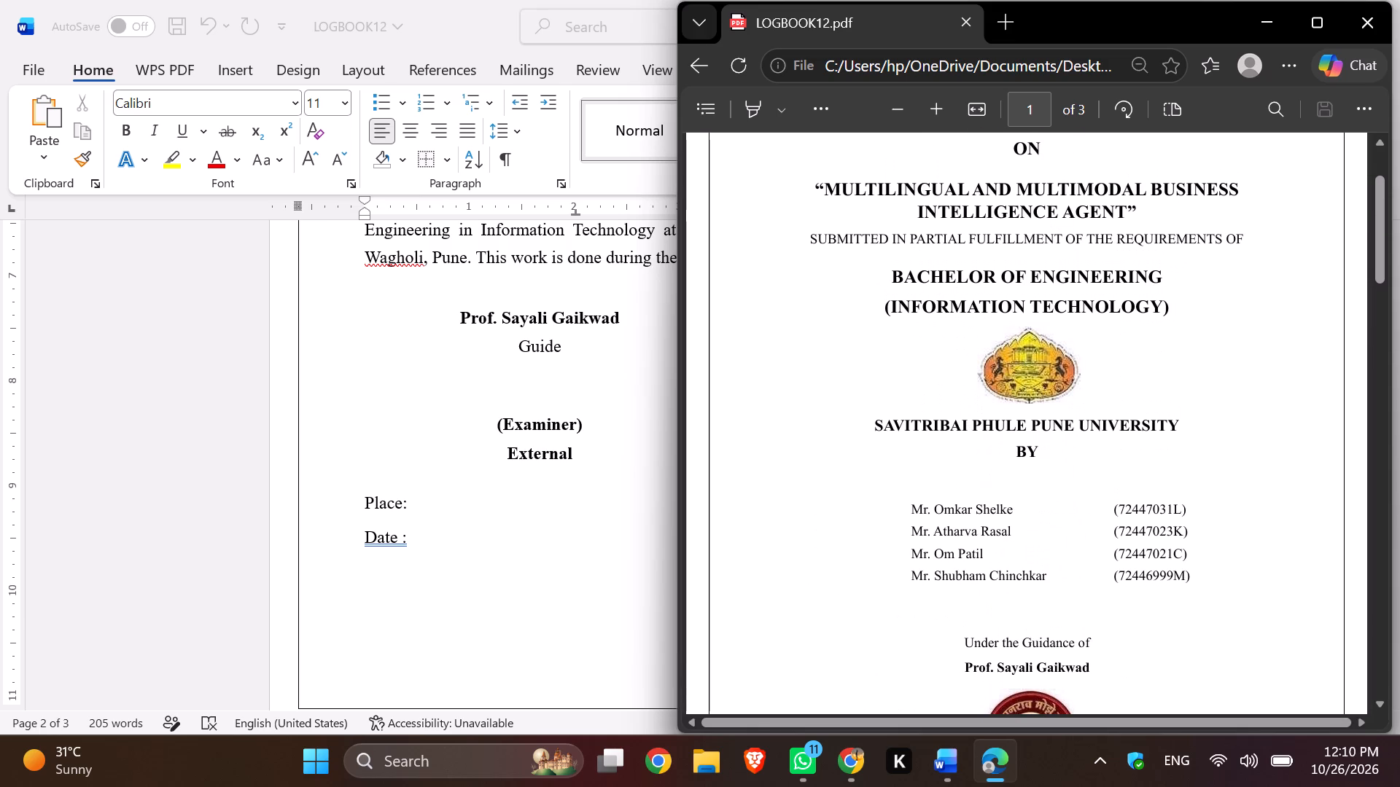
pyautogui.scroll(3, 1186, 523)
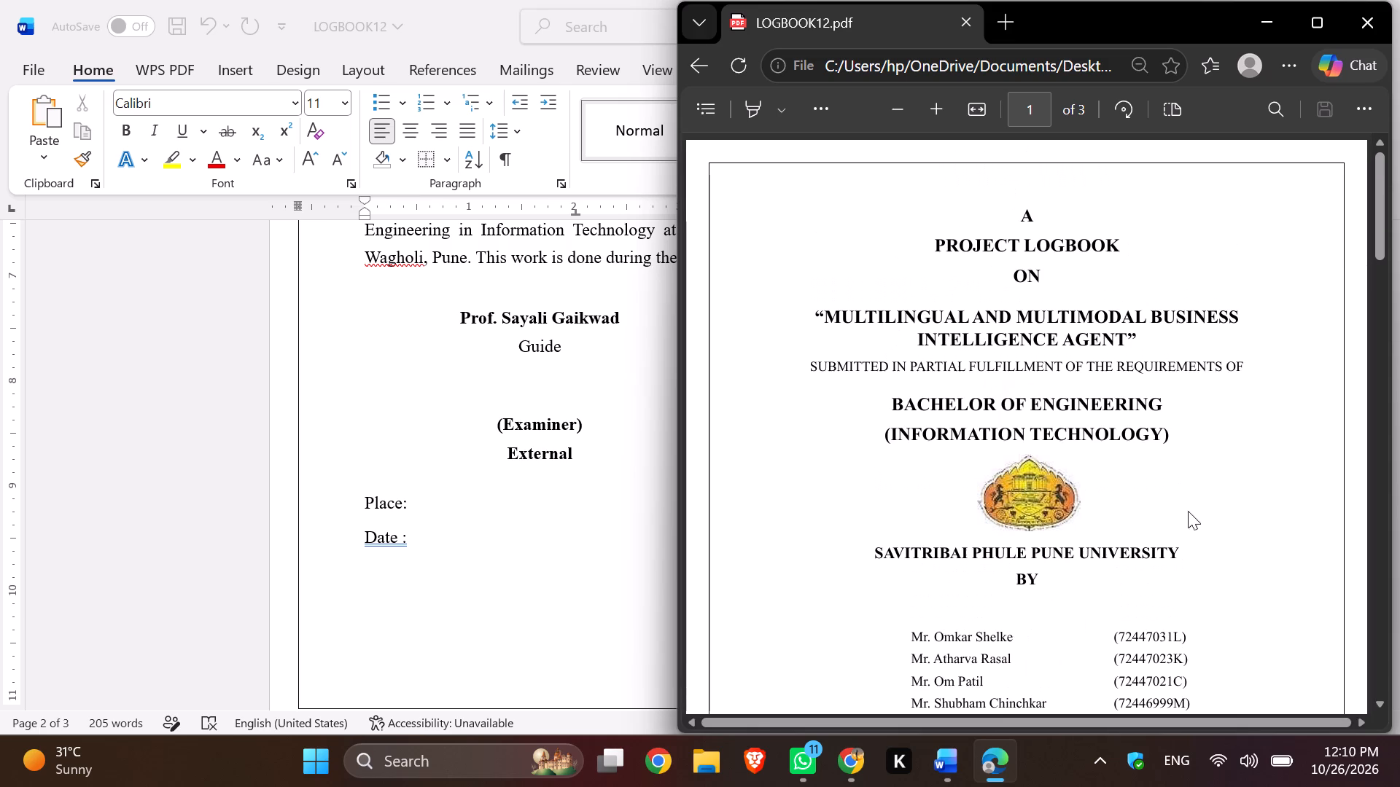
pyautogui.click(1372, 15)
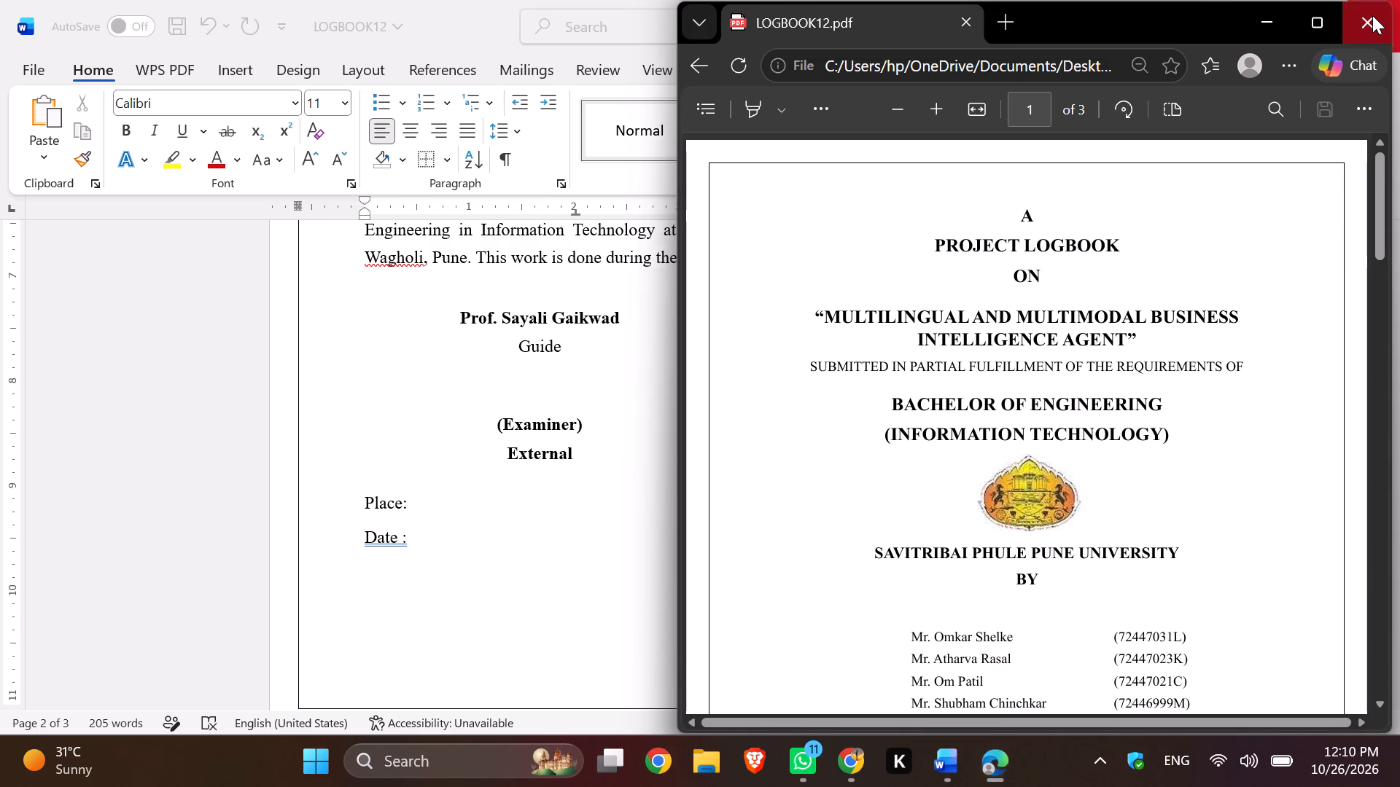
# Replace the project title inside the quotation marks on the title page with "ASTRA AI – MULTI AGENT COLLABORATION".
pyautogui.scroll(9, 887, 340)
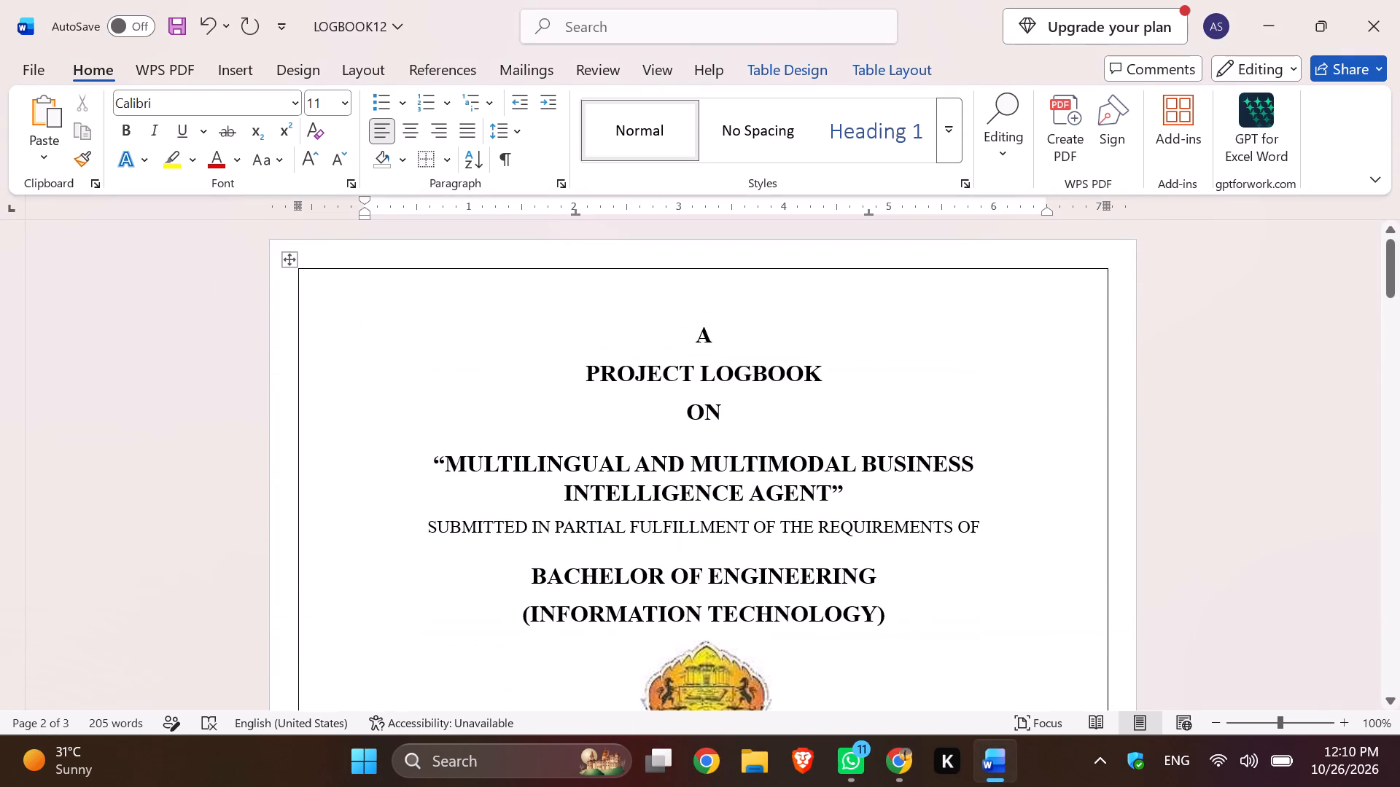
pyautogui.scroll(1, 887, 340)
pyautogui.scroll(-1, 827, 482)
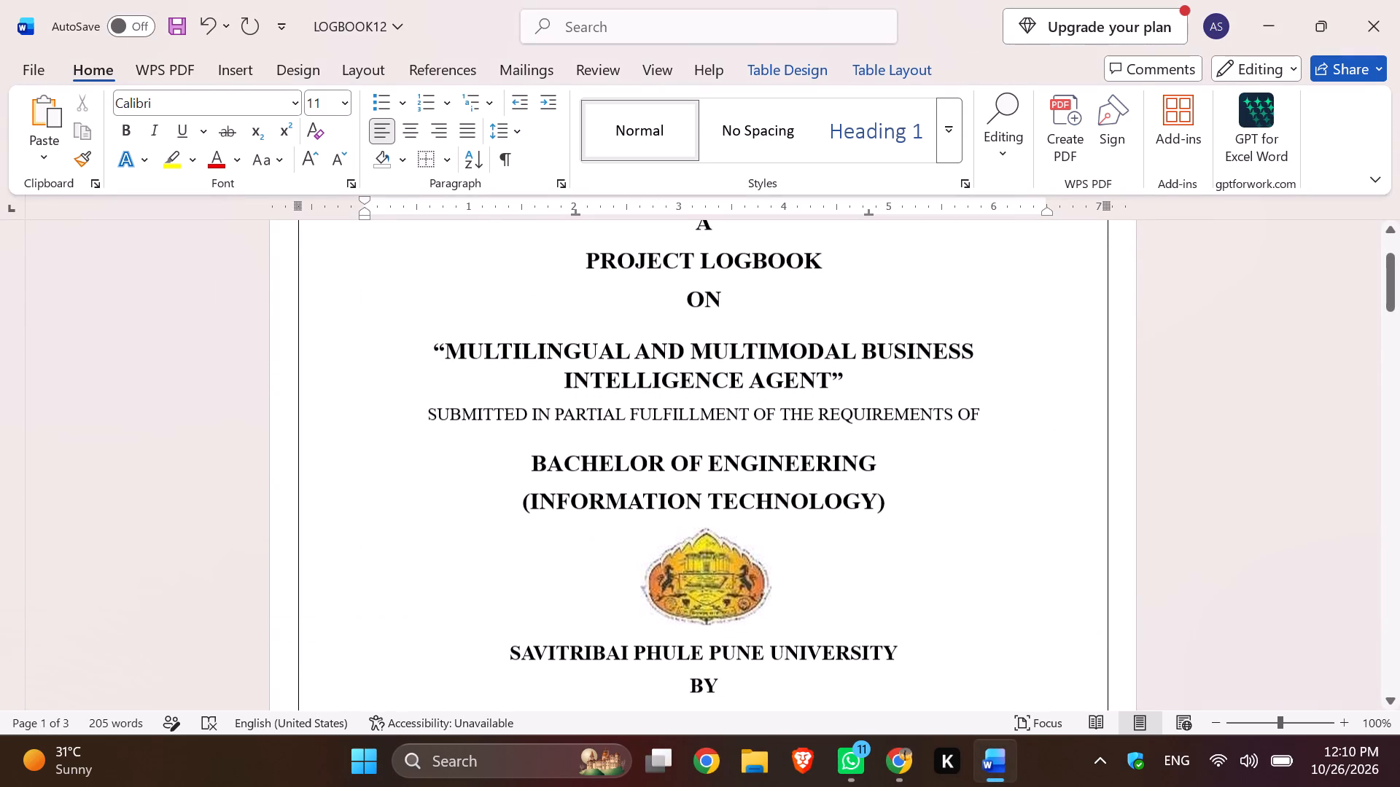
pyautogui.moveTo(441, 356); pyautogui.dragTo(803, 383)
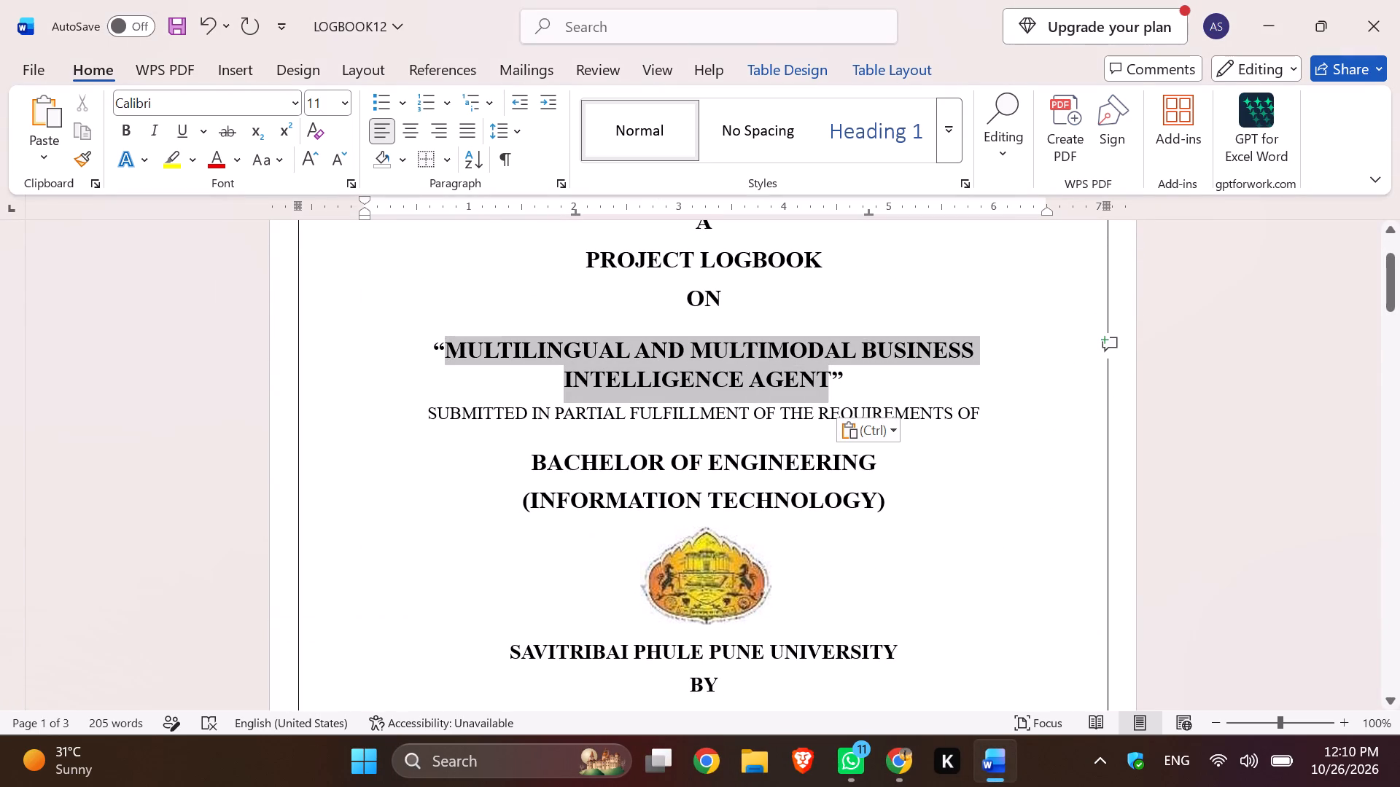
pyautogui.moveTo(803, 383); pyautogui.dragTo(825, 380)
pyautogui.write('ASTRA AI -')
pyautogui.press('space')
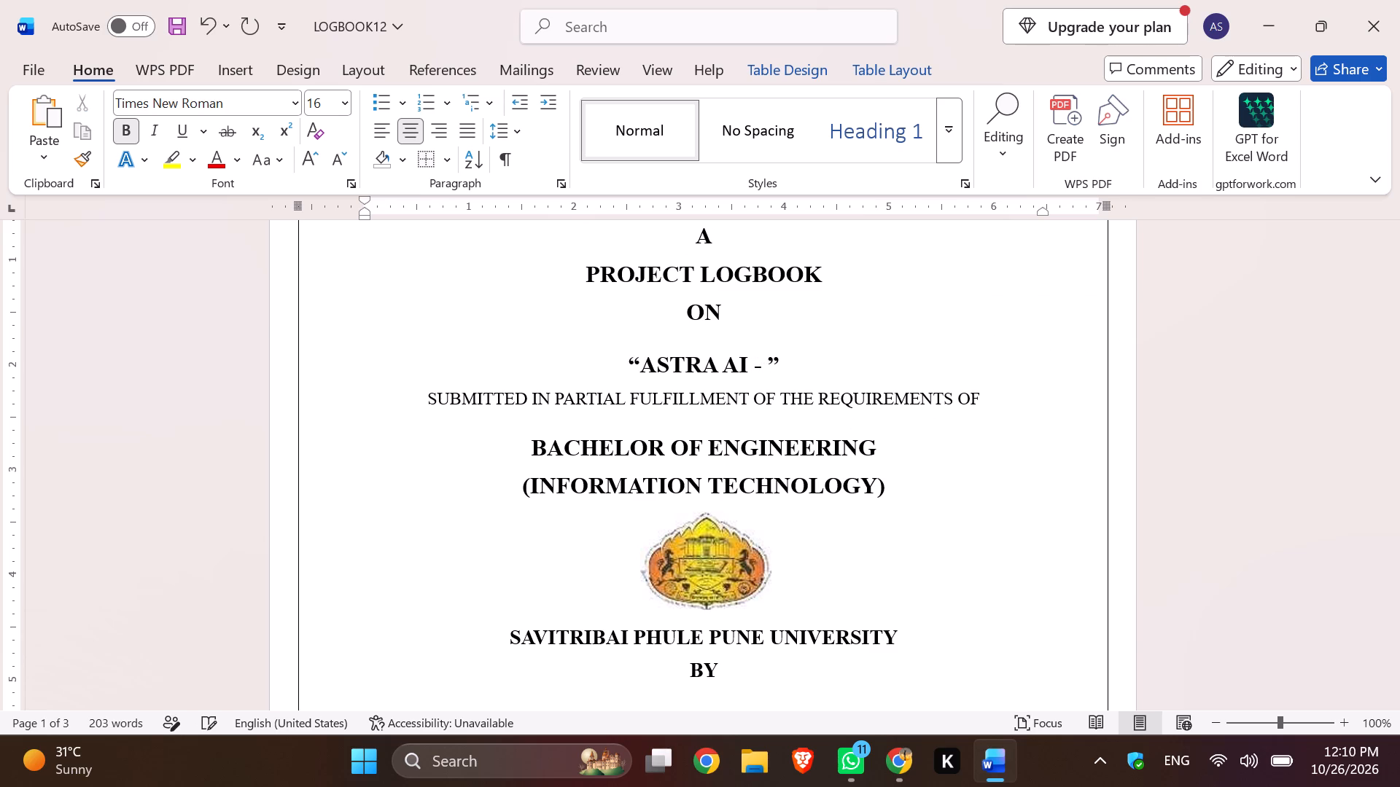
pyautogui.write('MU')
pyautogui.hotkey('shift', 'l')
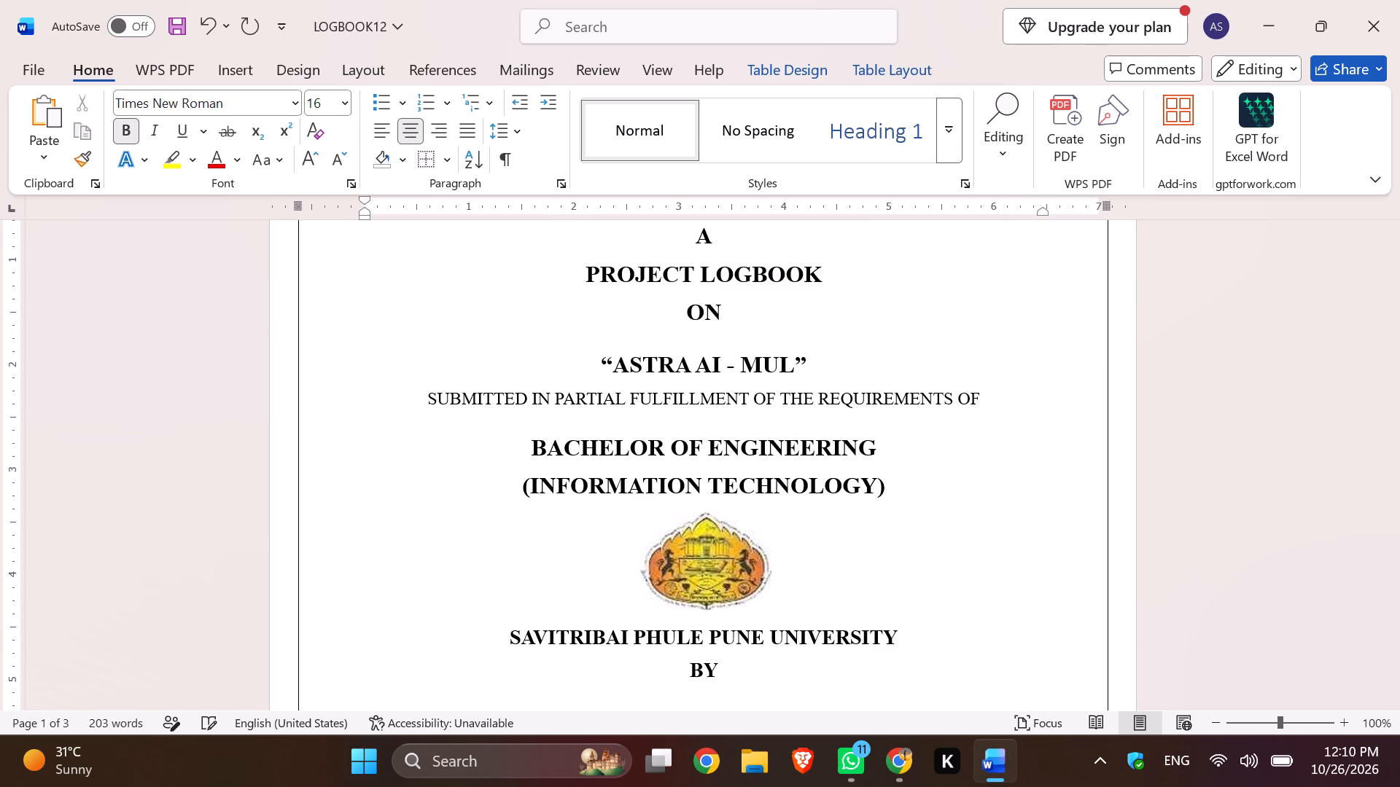
pyautogui.write('TI AG')
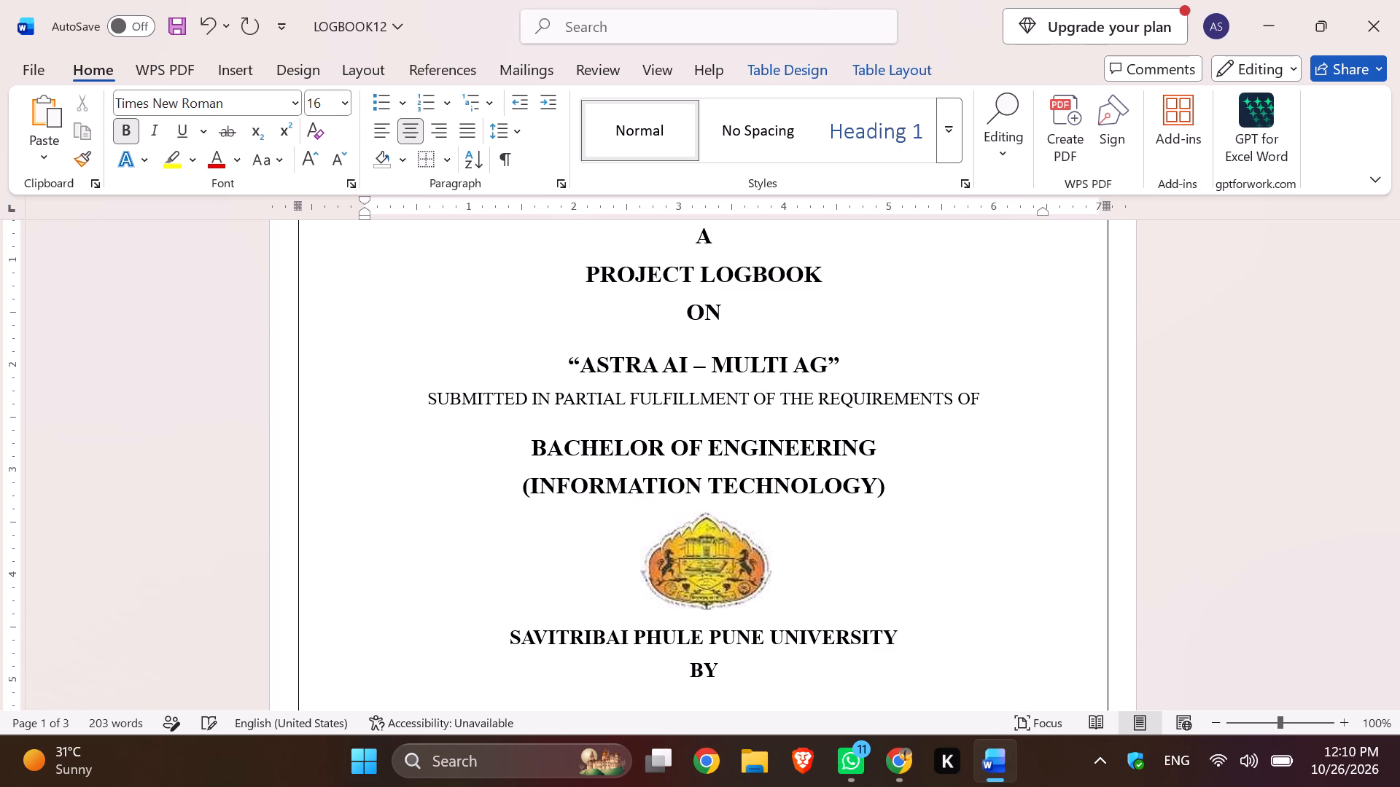
pyautogui.write('ENT COLLABORATION')
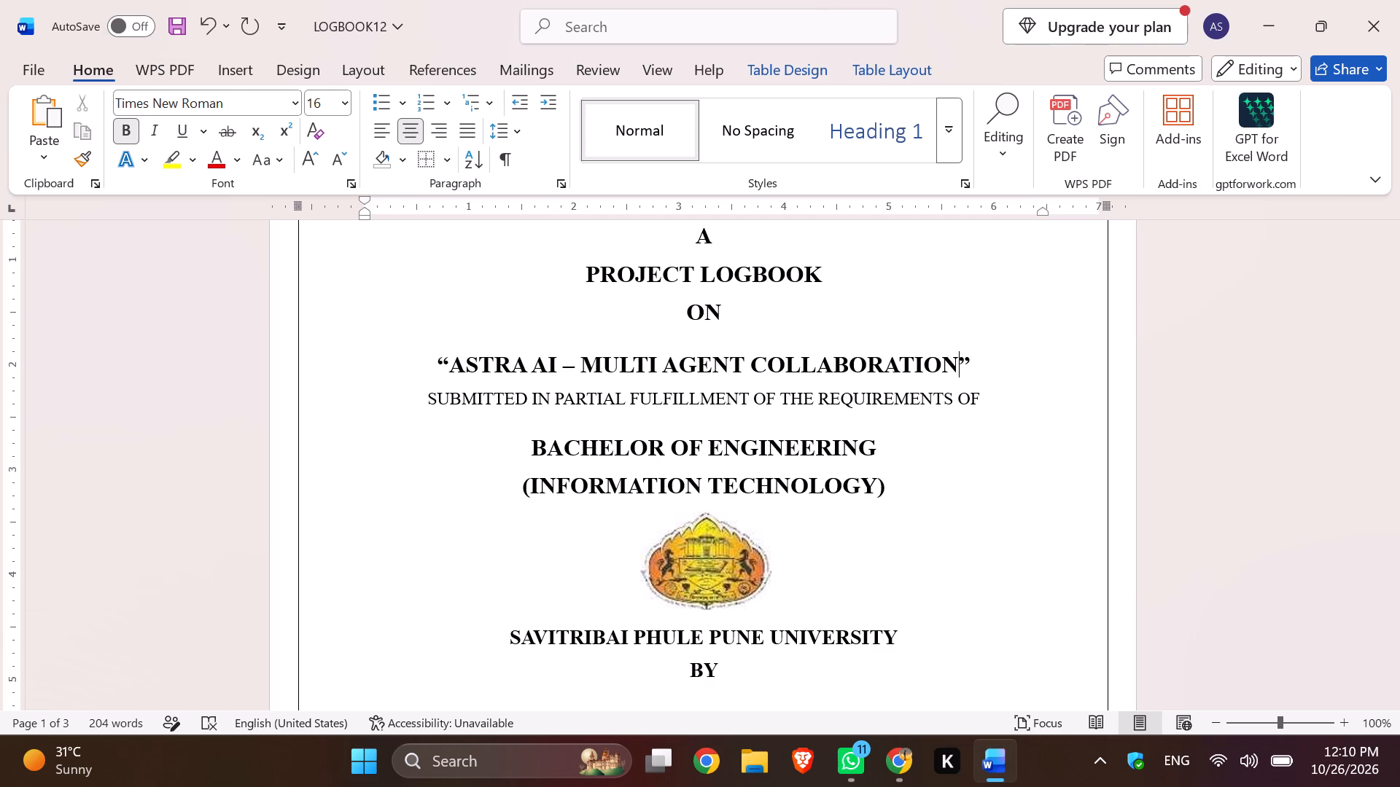
pyautogui.click(914, 461)
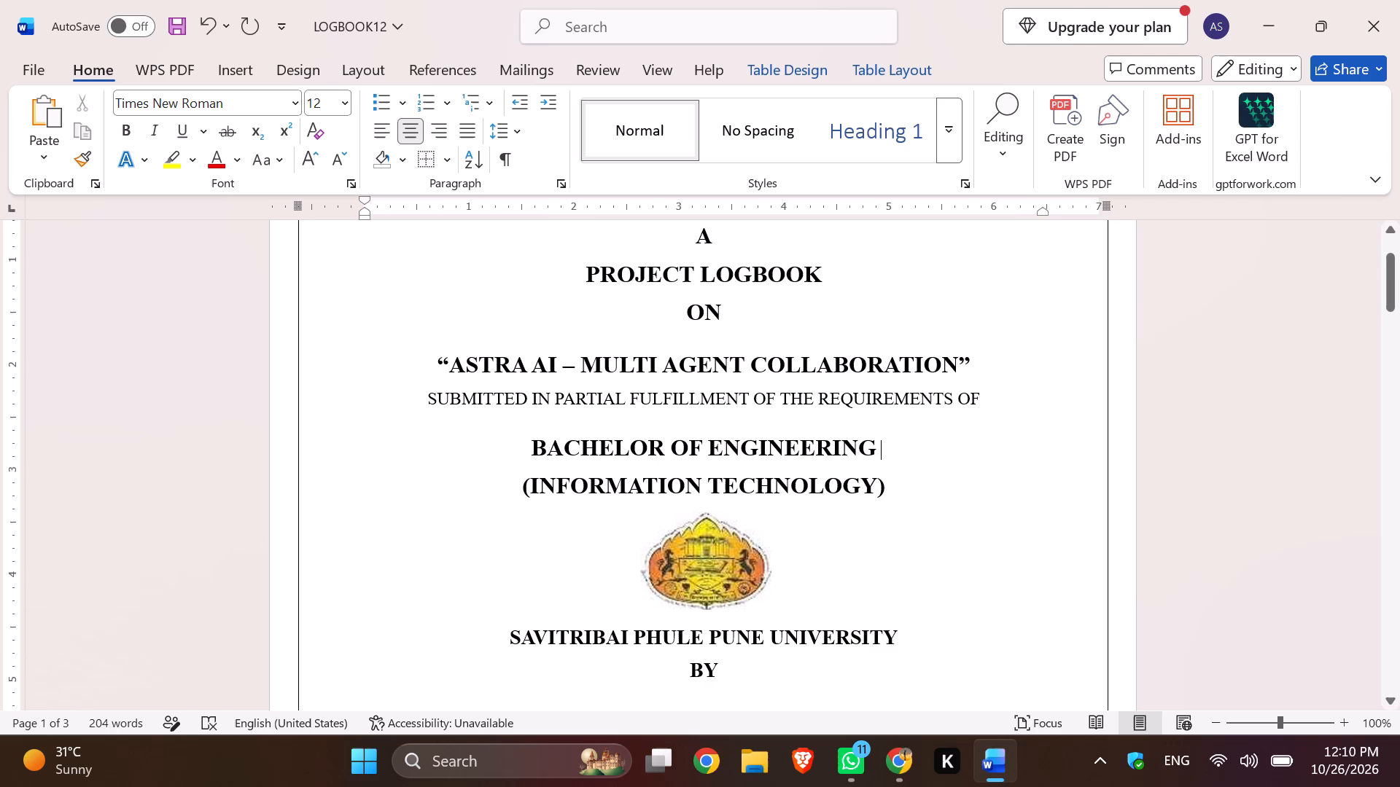
# Select the project title text inside the quotation marks on the title page.
pyautogui.scroll(-4, 914, 461)
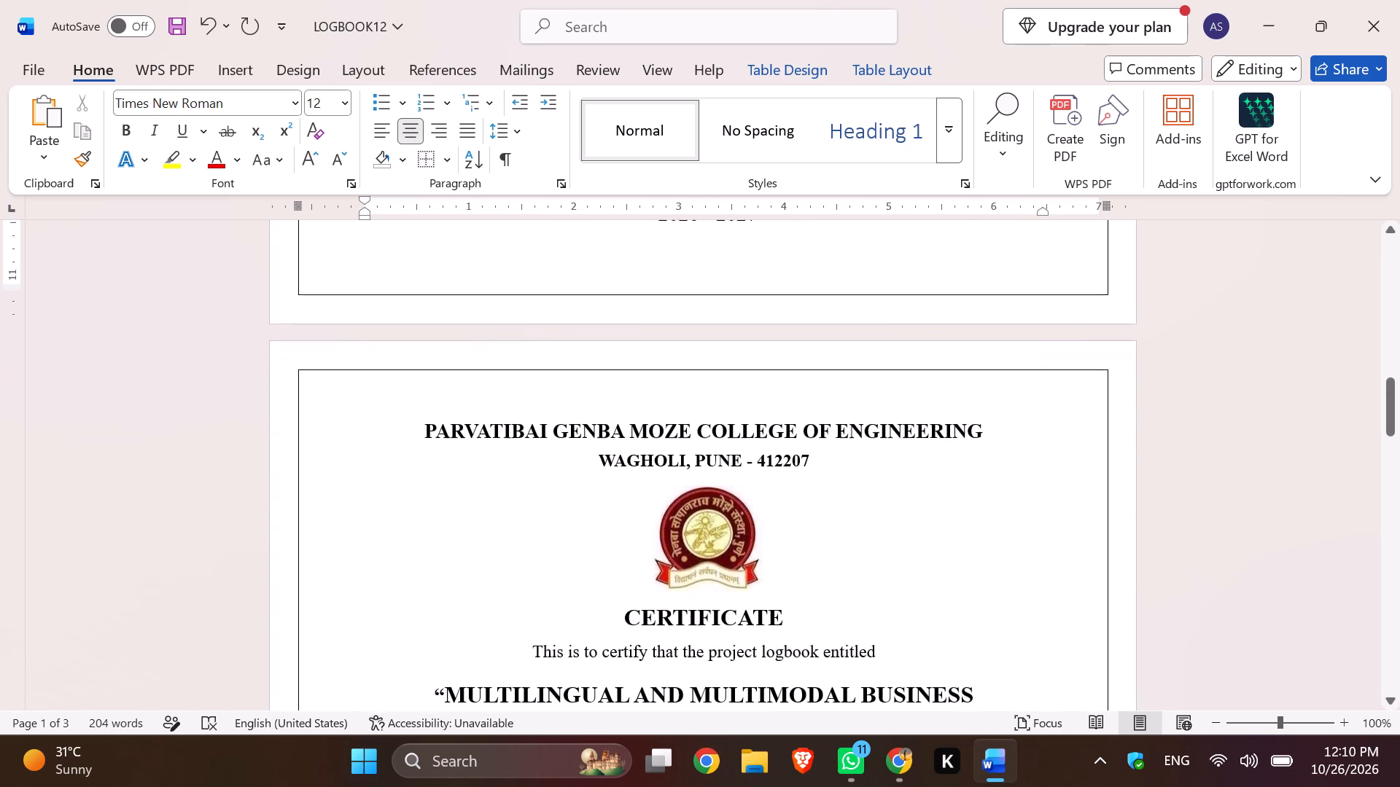
pyautogui.scroll(-2, 914, 461)
pyautogui.scroll(6, 769, 488)
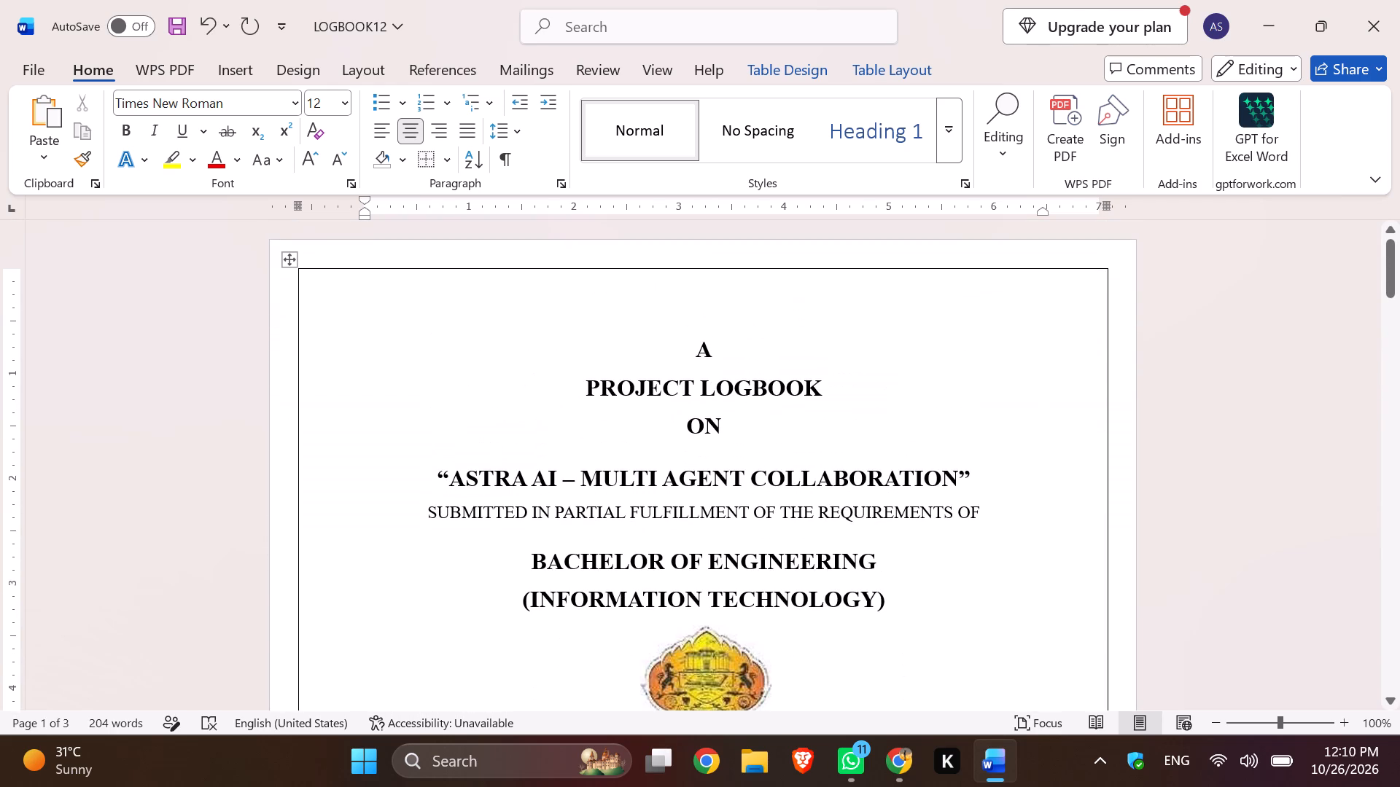
pyautogui.moveTo(448, 479); pyautogui.dragTo(937, 472)
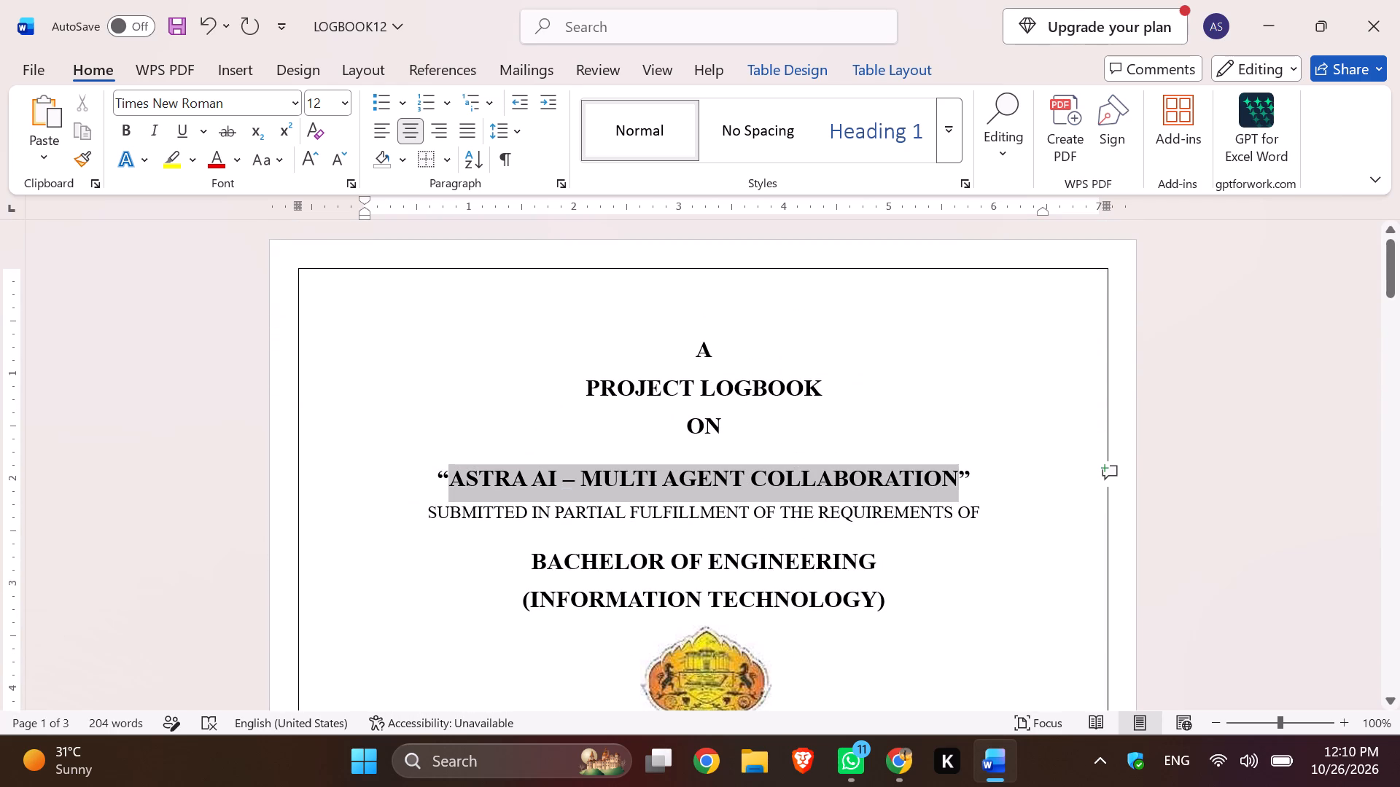
pyautogui.moveTo(937, 472); pyautogui.dragTo(936, 471)
pyautogui.click(741, 468)
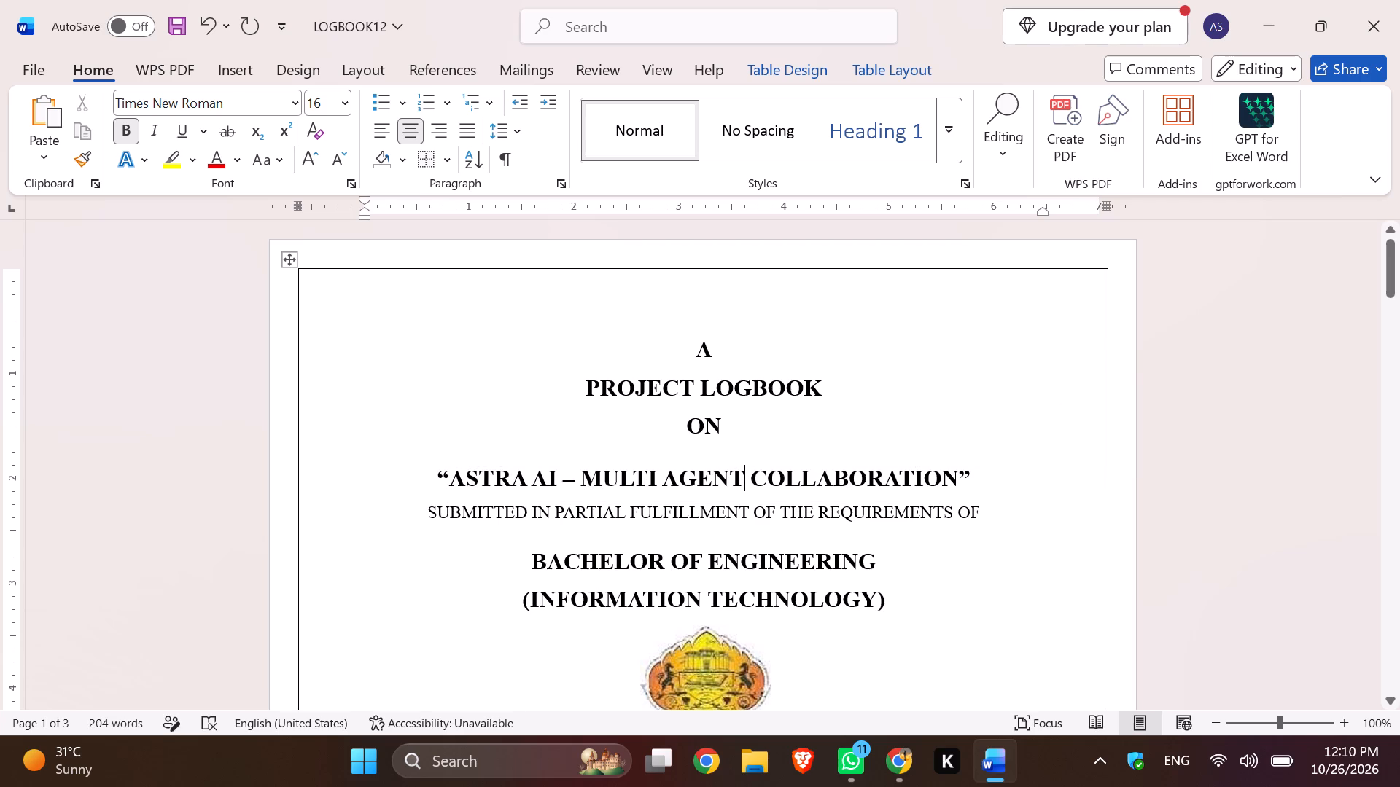
pyautogui.moveTo(445, 488); pyautogui.dragTo(890, 500)
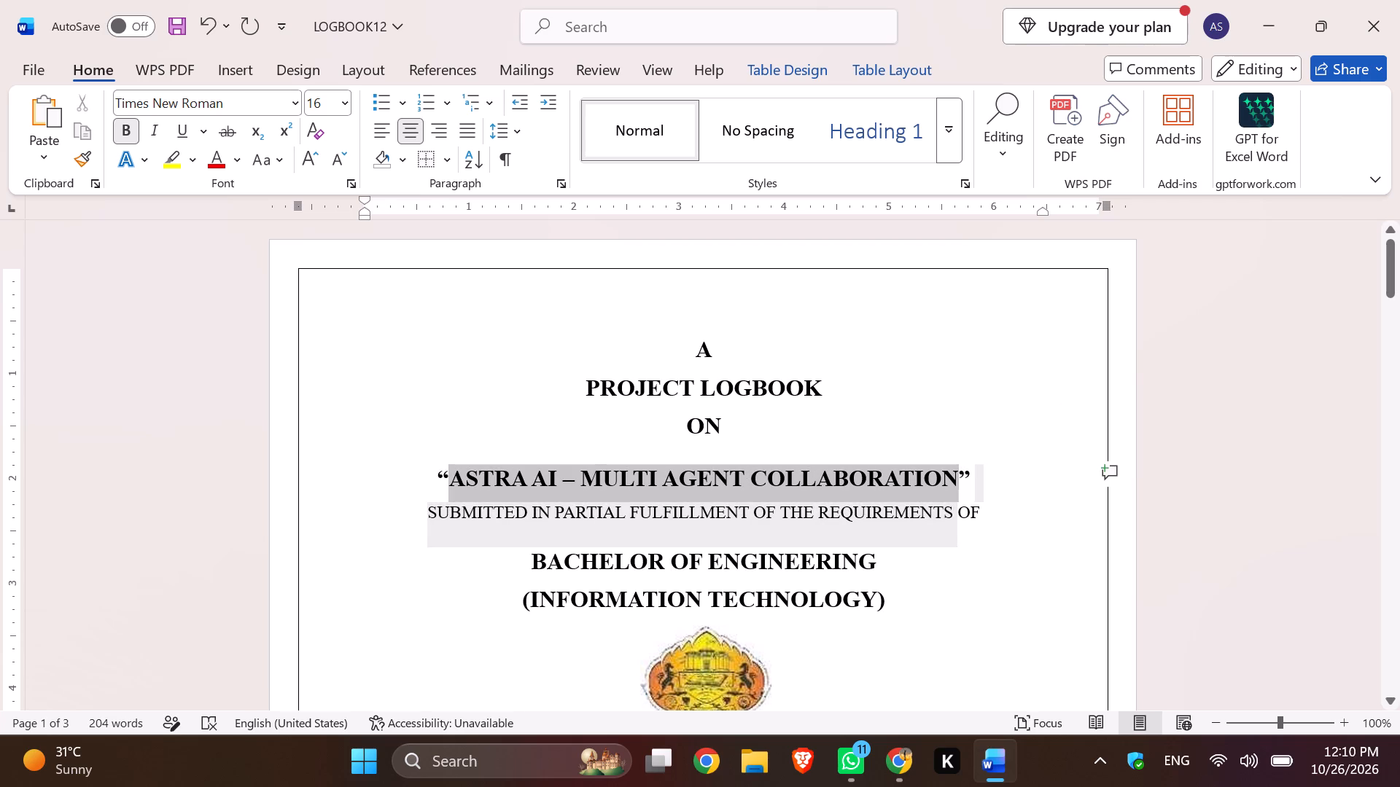
# Copy the title-page project title "ASTRA AI – MULTI AGENT COLLABORATION" over the old project title inside the certificate's quotation marks.
pyautogui.moveTo(890, 500); pyautogui.dragTo(957, 488)
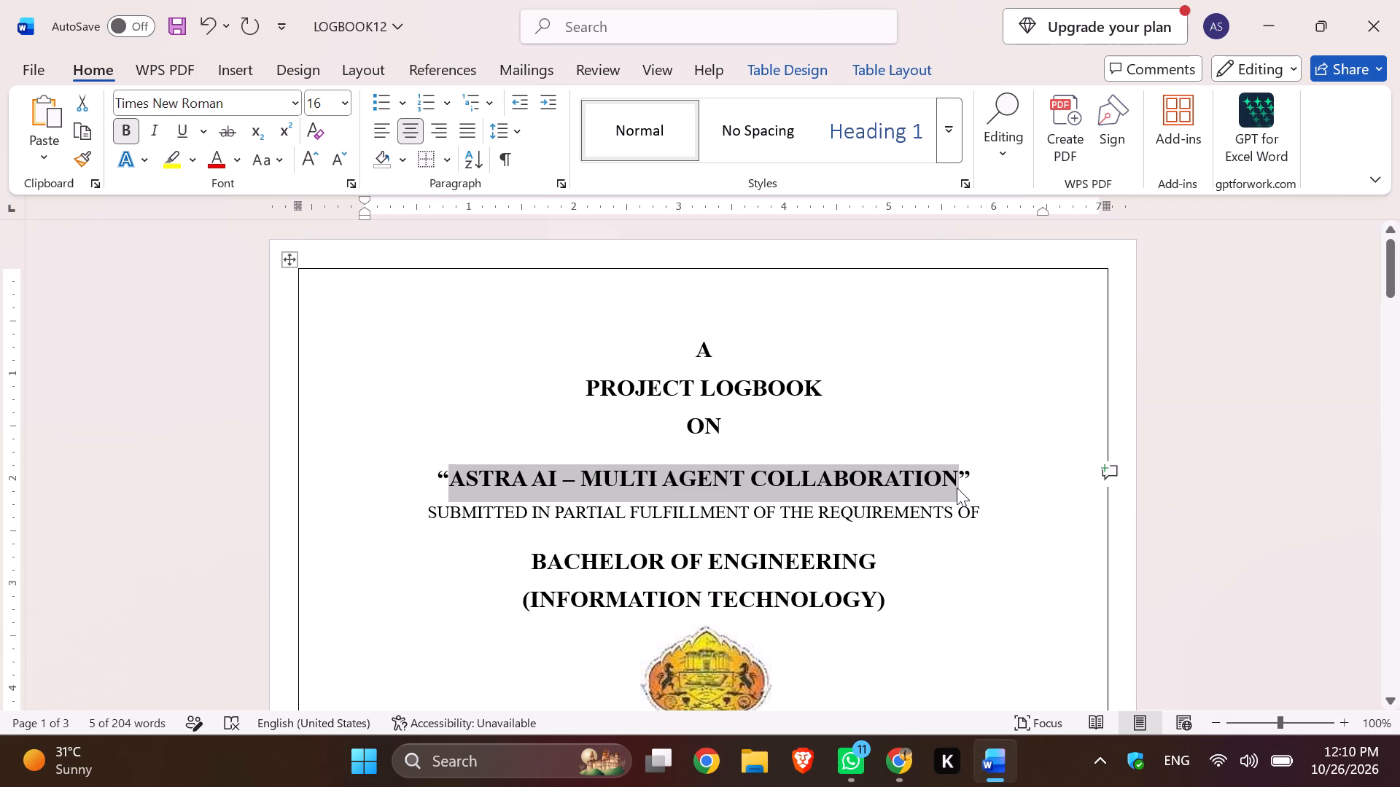
pyautogui.hotkey('ctrl', 'c')
pyautogui.click(968, 559)
pyautogui.scroll(-6, 968, 559)
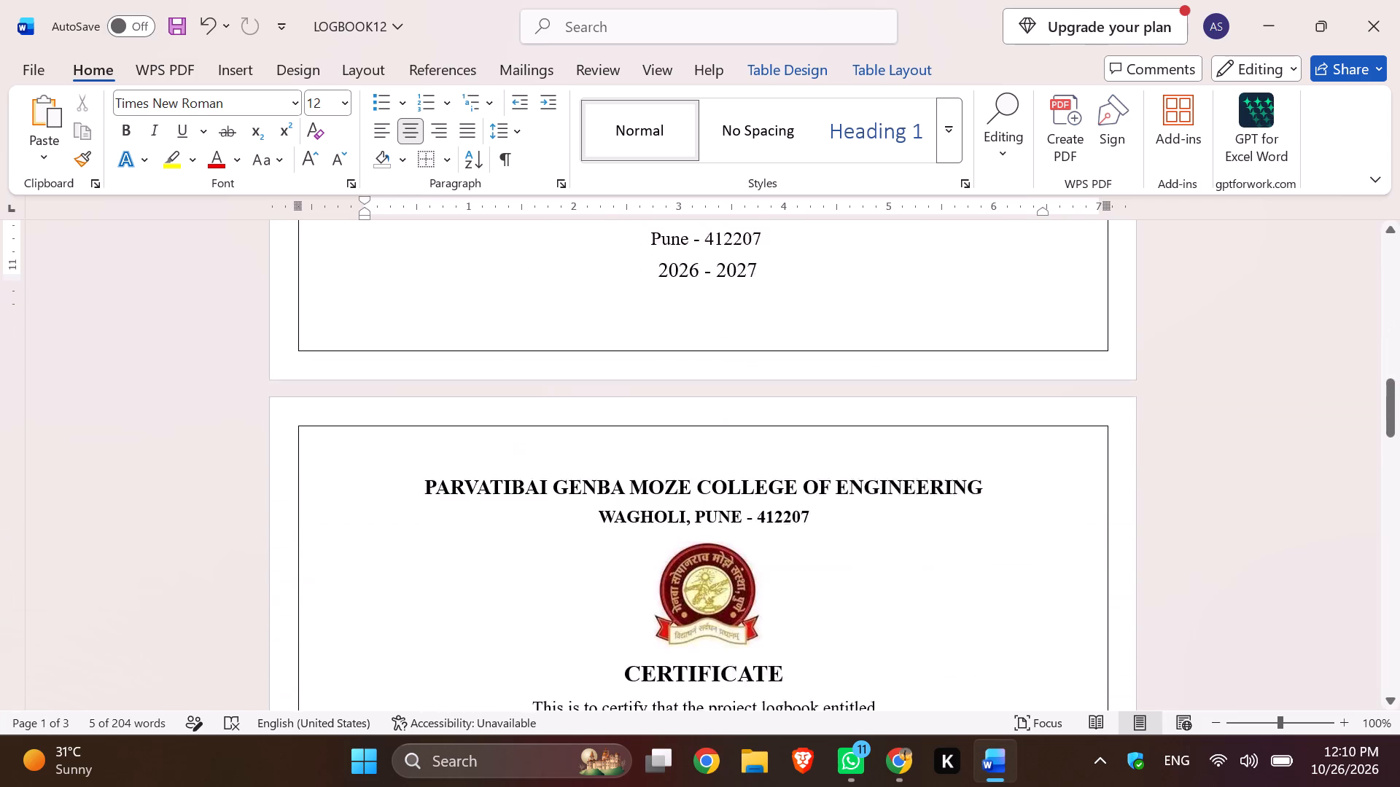
pyautogui.moveTo(446, 625); pyautogui.dragTo(812, 647)
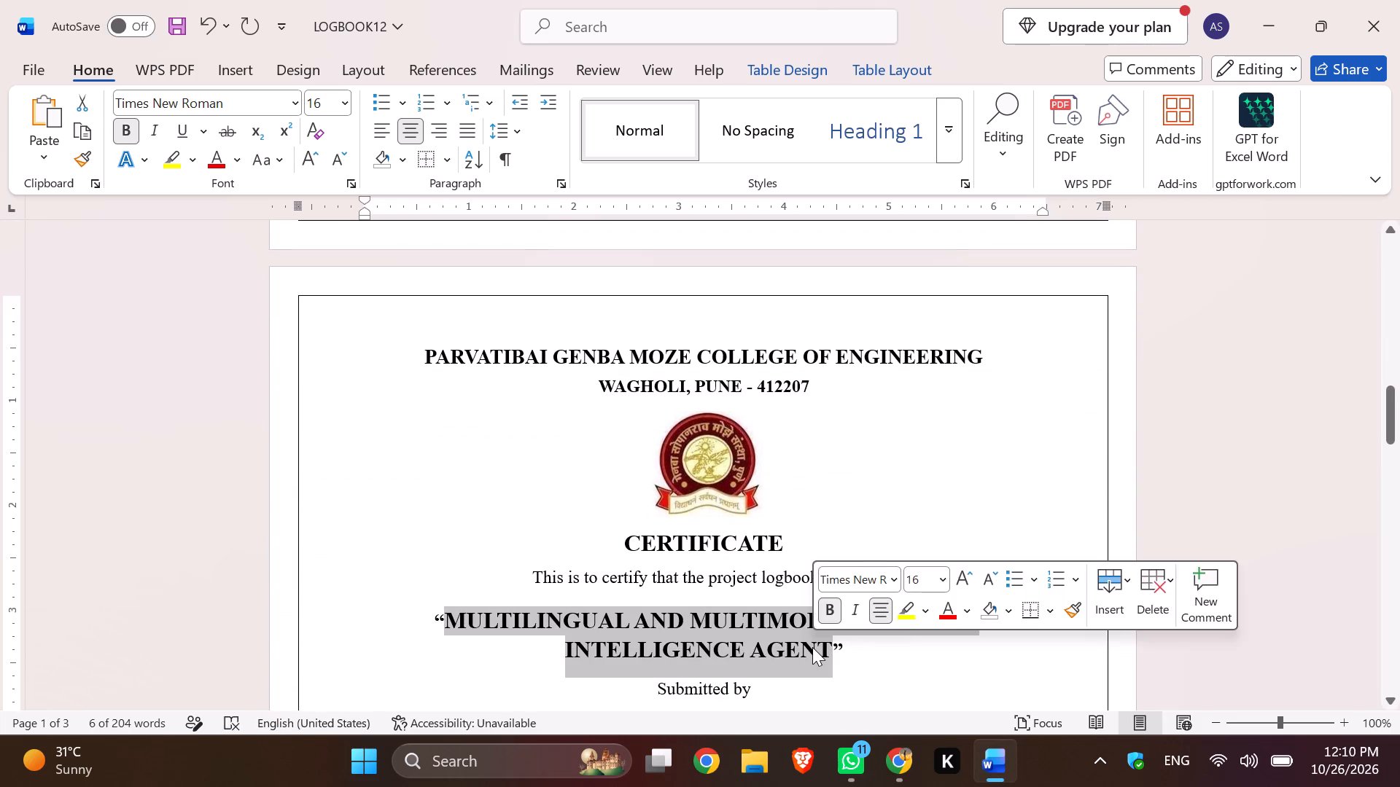
pyautogui.hotkey('ctrl', 'v')
pyautogui.scroll(-2, 892, 672)
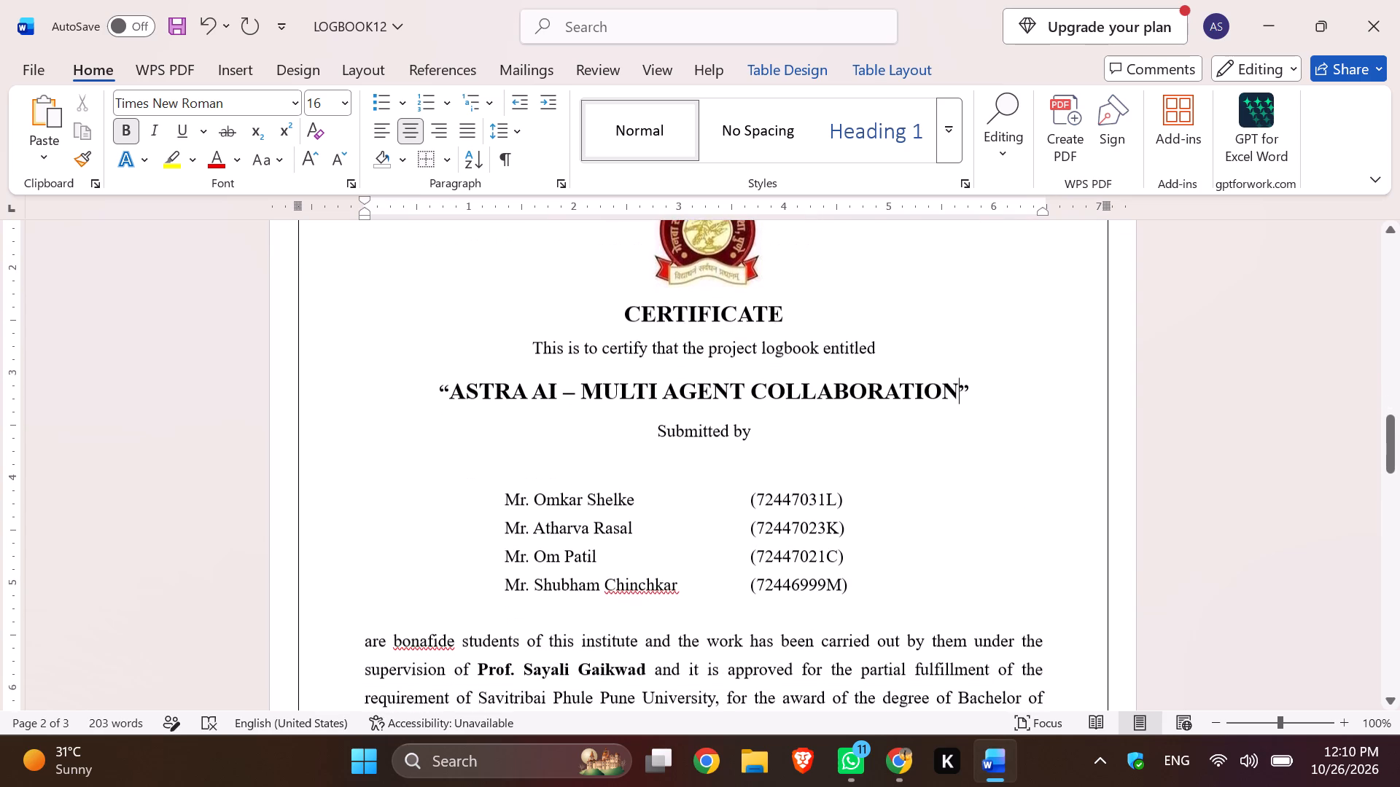
# Replace the first student's name in the title-page student list with the new group's first member, keeping the "Mr." prefix.
pyautogui.scroll(4, 771, 574)
pyautogui.click(698, 555)
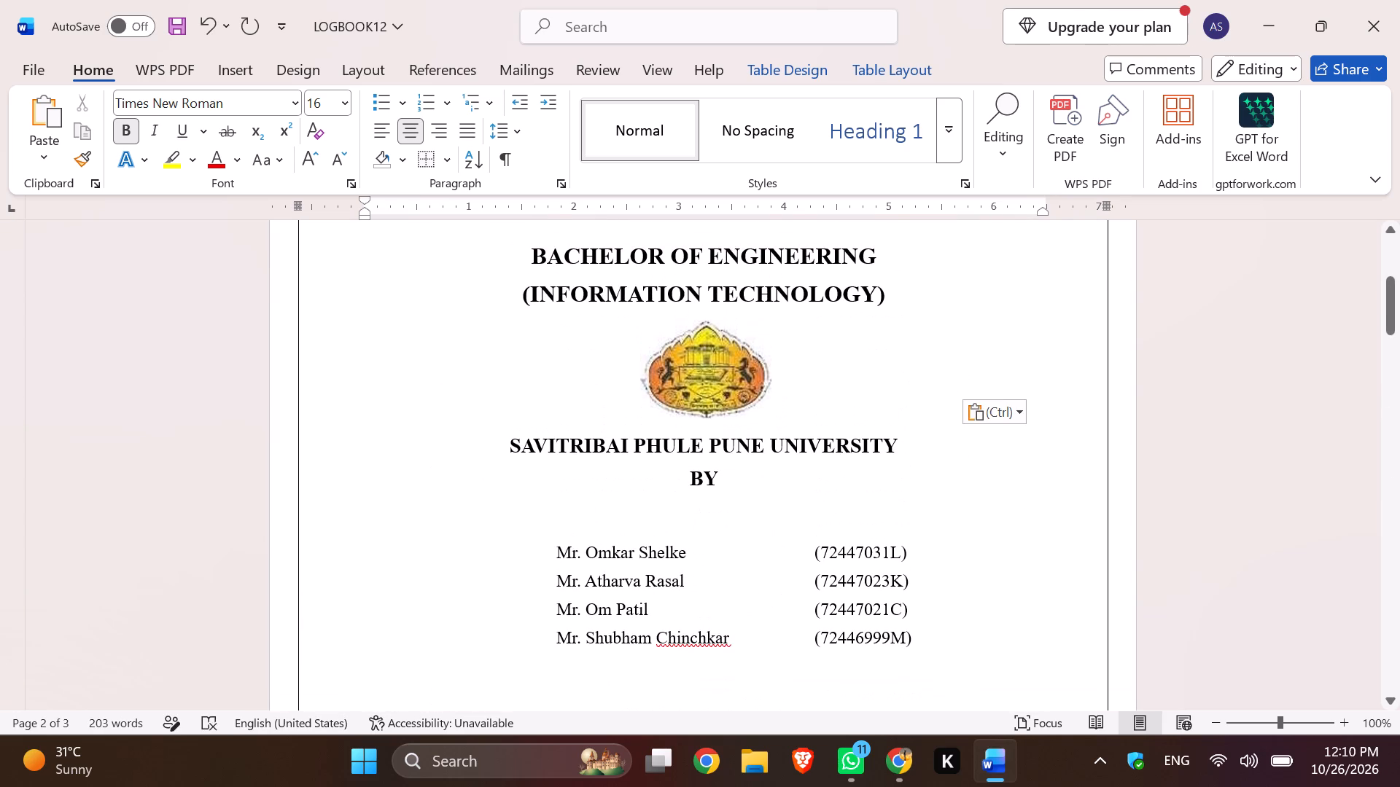
pyautogui.press('BackSpace')
pyautogui.press('BackSpace')
pyautogui.press('BackSpace')
pyautogui.press('BackSpace')
pyautogui.press('BackSpace')
pyautogui.press('BackSpace')
pyautogui.press('BackSpace')
pyautogui.press('BackSpace')
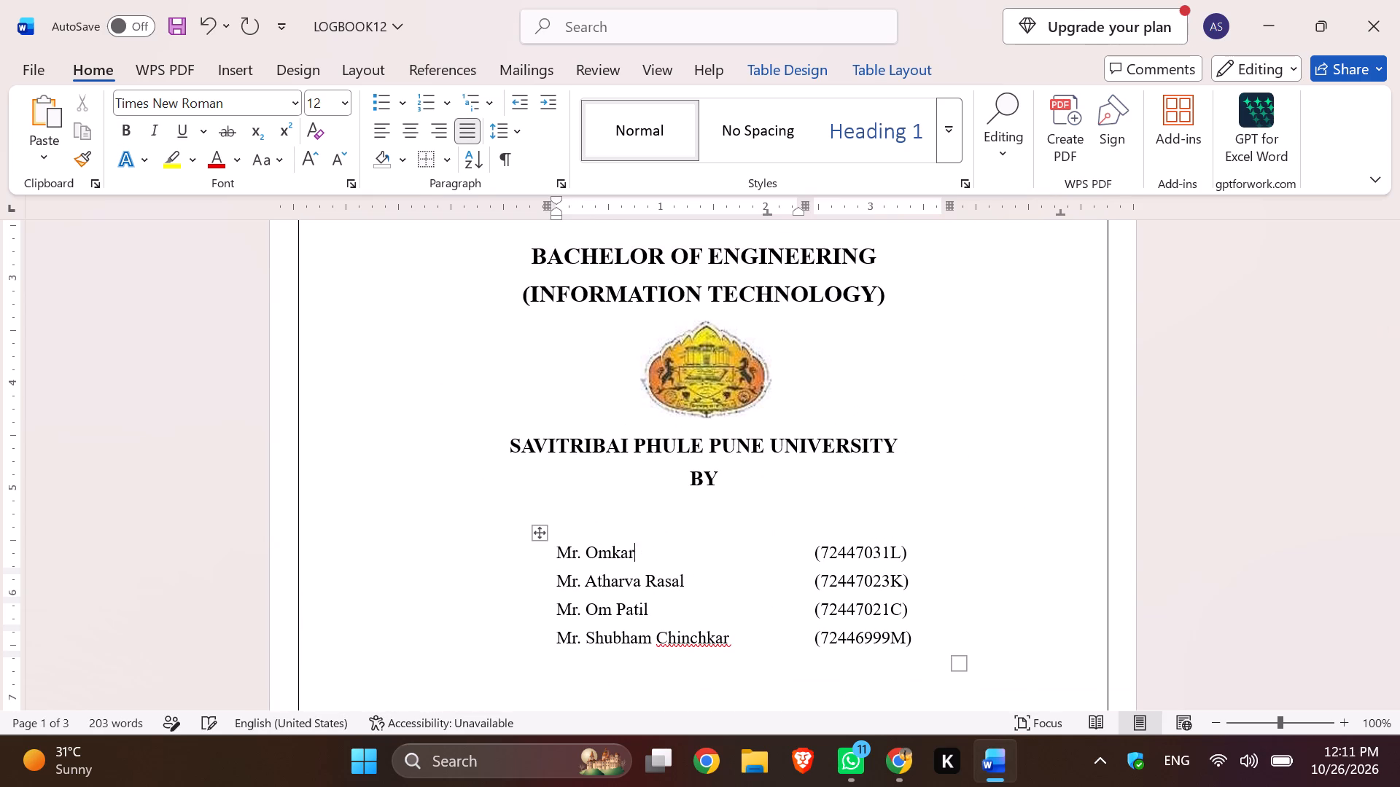
pyautogui.press('BackSpace')
pyautogui.press('BackSpace')
pyautogui.press('BackSpace')
pyautogui.press('BackSpace')
pyautogui.press('BackSpace')
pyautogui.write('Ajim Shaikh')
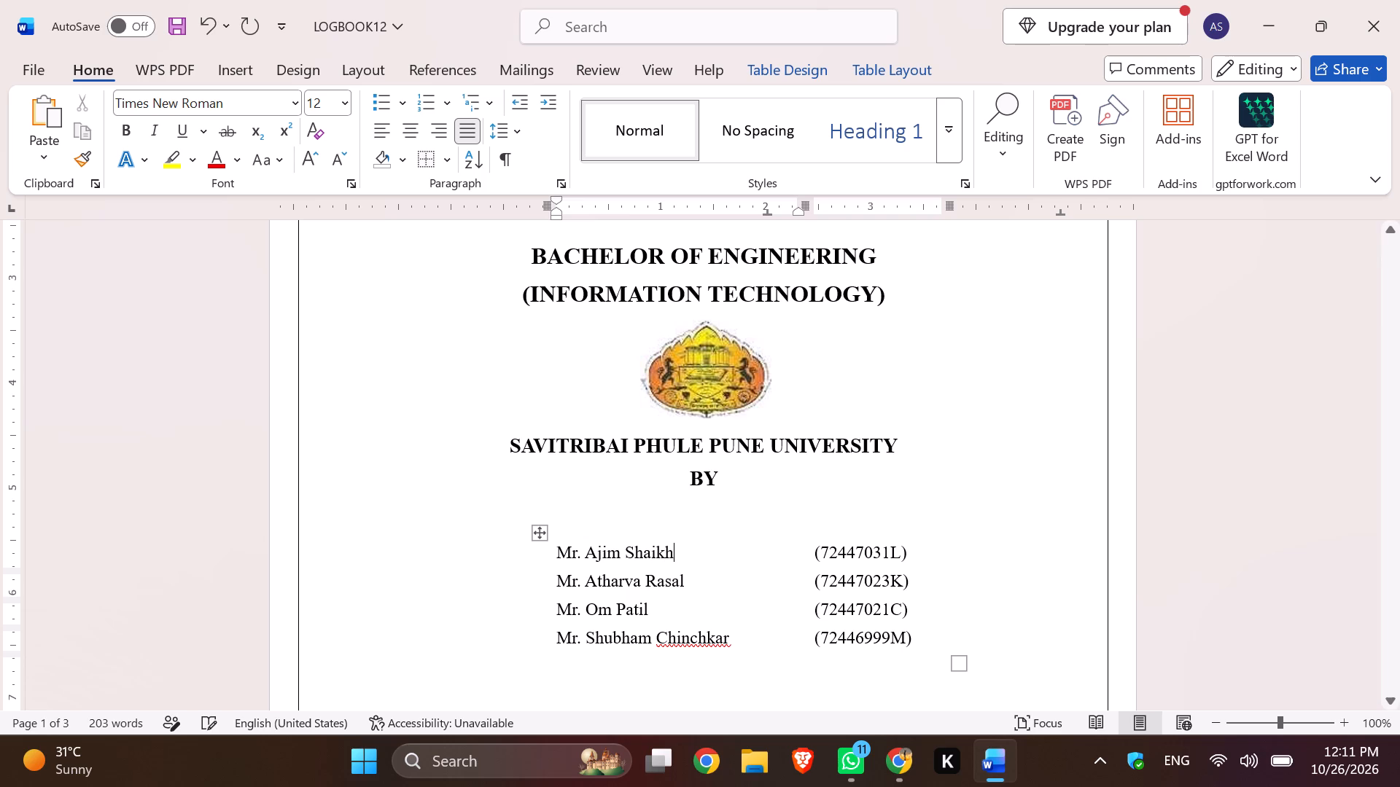
# Replace the second student's name in the title-page student list with the new group's second member, with capitalised initials.
pyautogui.click(688, 585)
pyautogui.press('BackSpace')
pyautogui.press('BackSpace')
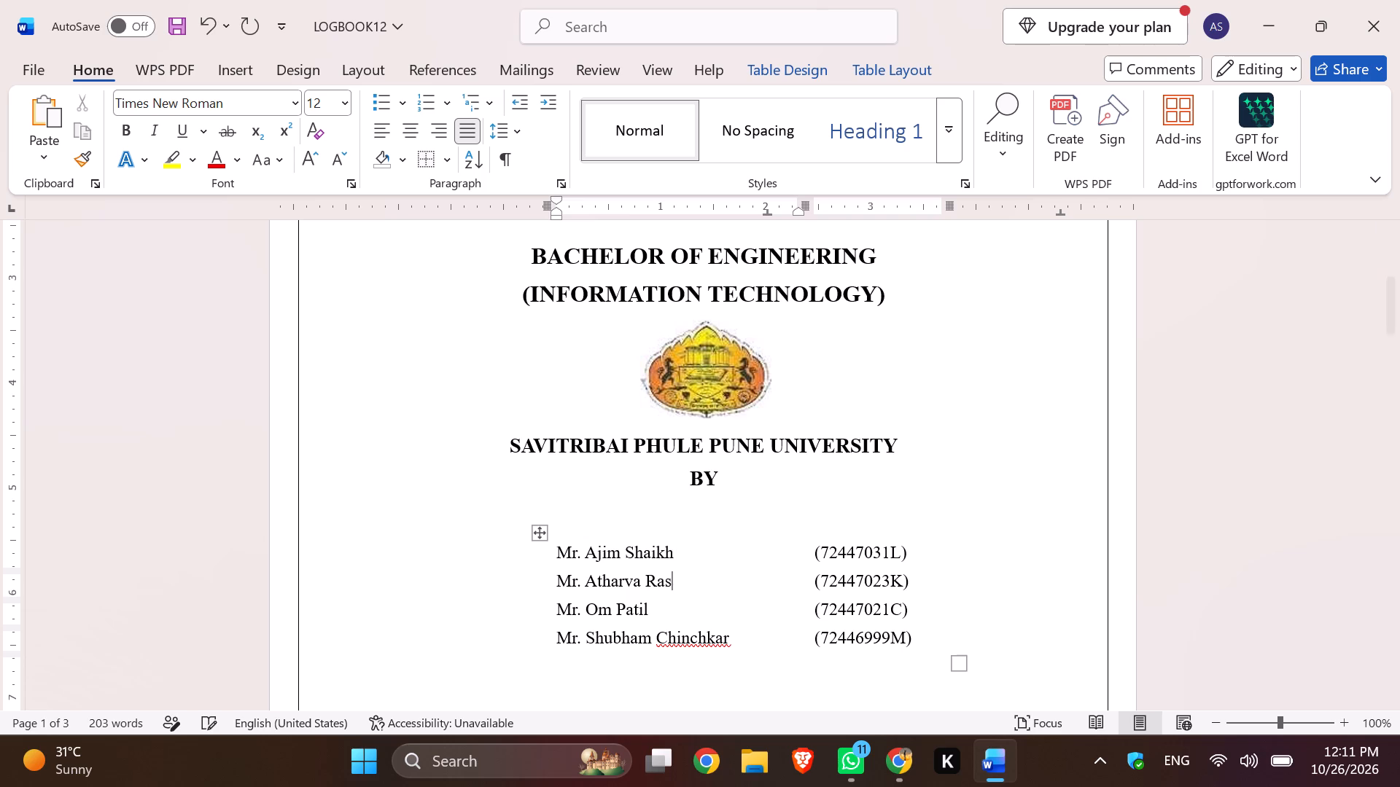
pyautogui.press('BackSpace')
pyautogui.press('BackSpace')
pyautogui.press('BackSpace')
pyautogui.press('BackSpace')
pyautogui.press('BackSpace')
pyautogui.press('BackSpace')
pyautogui.press('BackSpace')
pyautogui.press('BackSpace')
pyautogui.press('BackSpace')
pyautogui.press('BackSpace')
pyautogui.press('BackSpace')
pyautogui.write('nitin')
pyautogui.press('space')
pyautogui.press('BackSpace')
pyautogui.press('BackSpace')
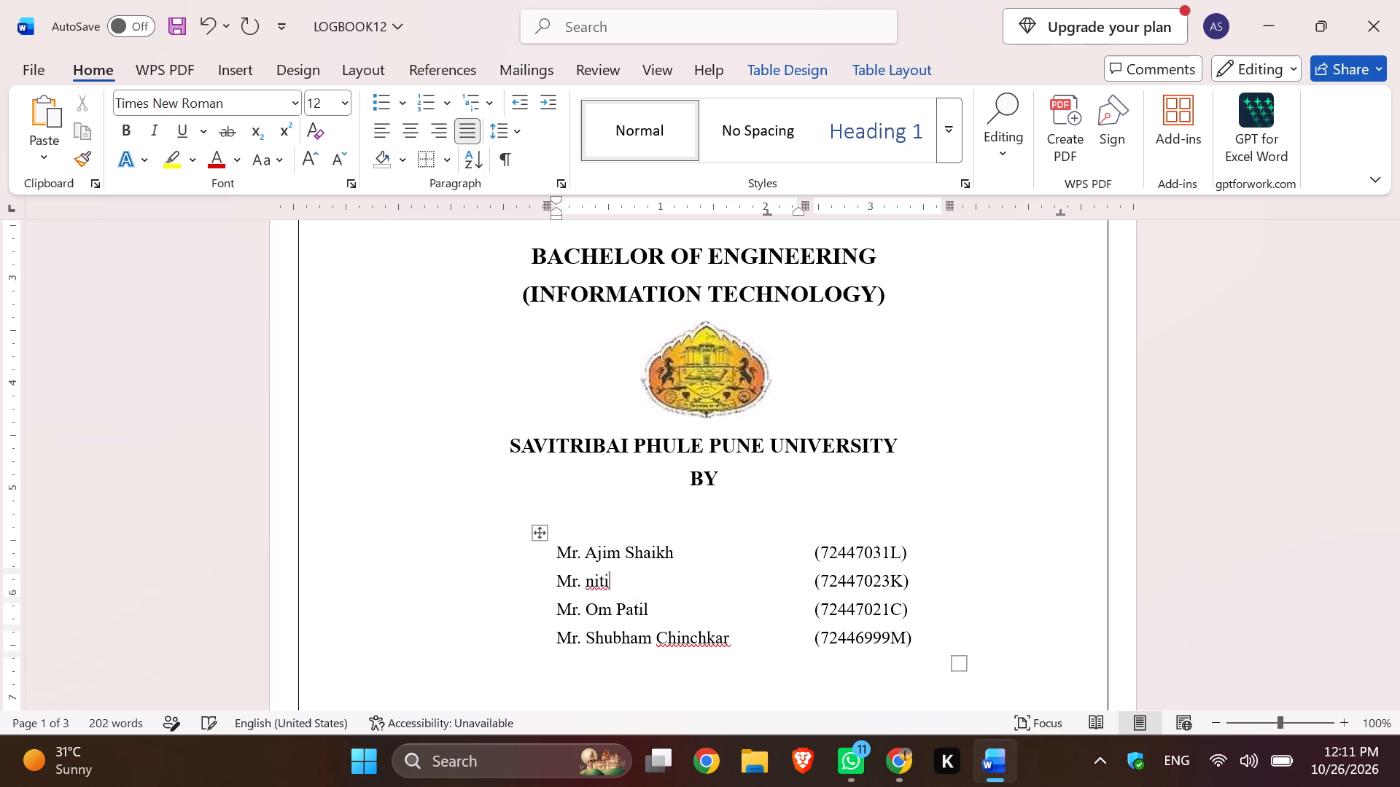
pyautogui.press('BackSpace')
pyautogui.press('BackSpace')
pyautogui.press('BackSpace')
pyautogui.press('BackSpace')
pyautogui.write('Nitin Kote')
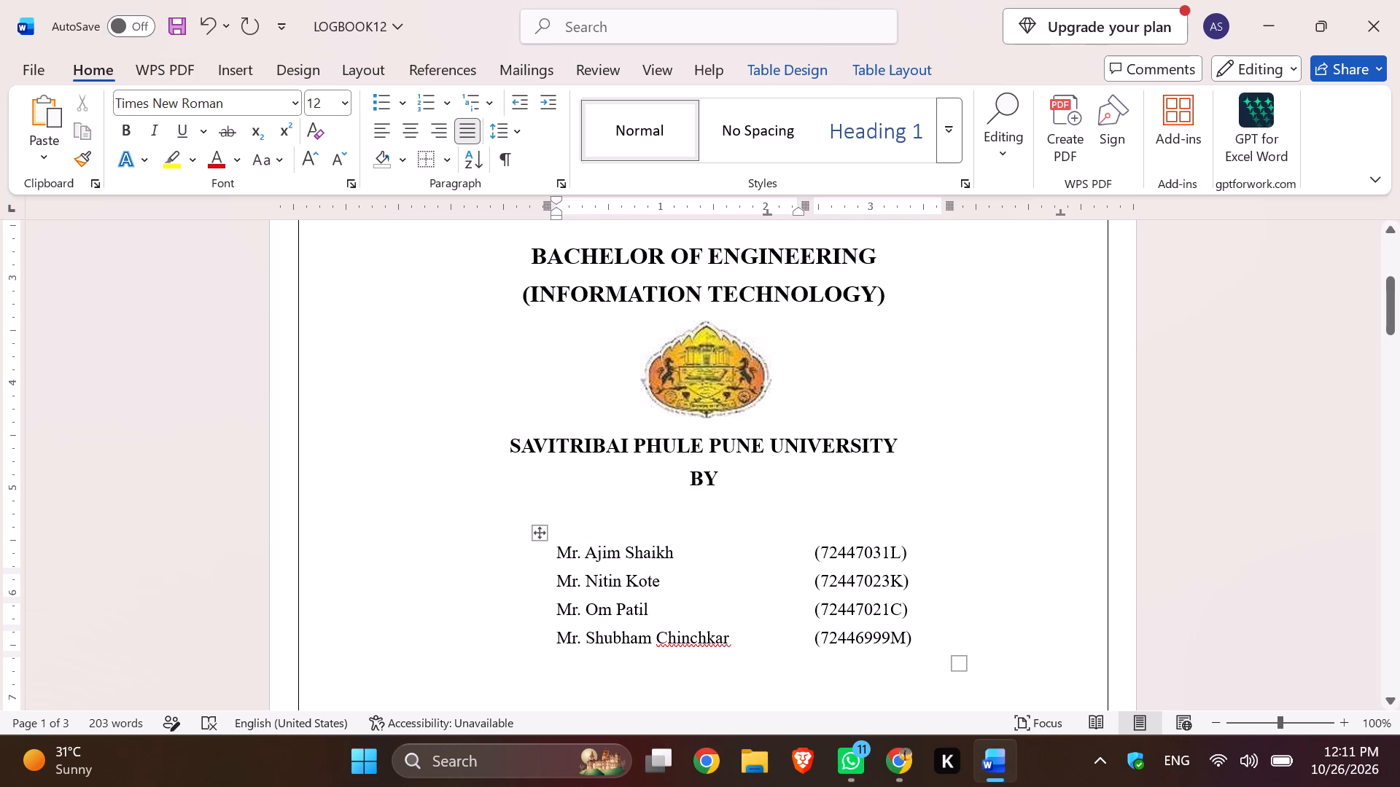
# Change the third title-page student's prefix to "Mrs." and replace the name with the new group's third member.
pyautogui.click(573, 611)
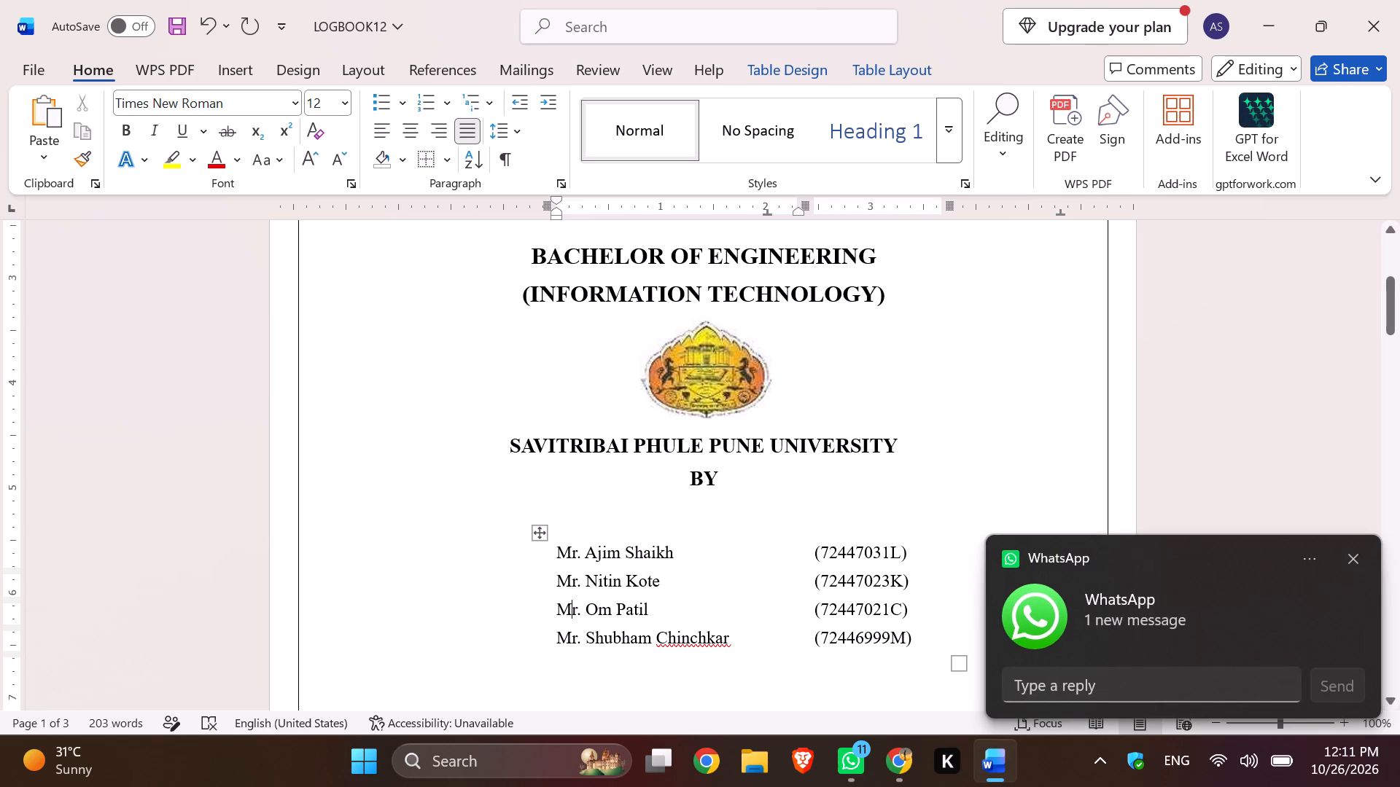
pyautogui.press('Right')
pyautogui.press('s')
pyautogui.click(658, 611)
pyautogui.press('BackSpace')
pyautogui.press('BackSpace')
pyautogui.press('BackSpace')
pyautogui.press('BackSpace')
pyautogui.press('BackSpace')
pyautogui.press('BackSpace')
pyautogui.press('BackSpace')
pyautogui.press('BackSpace')
pyautogui.press('BackSpace')
pyautogui.press('BackSpace')
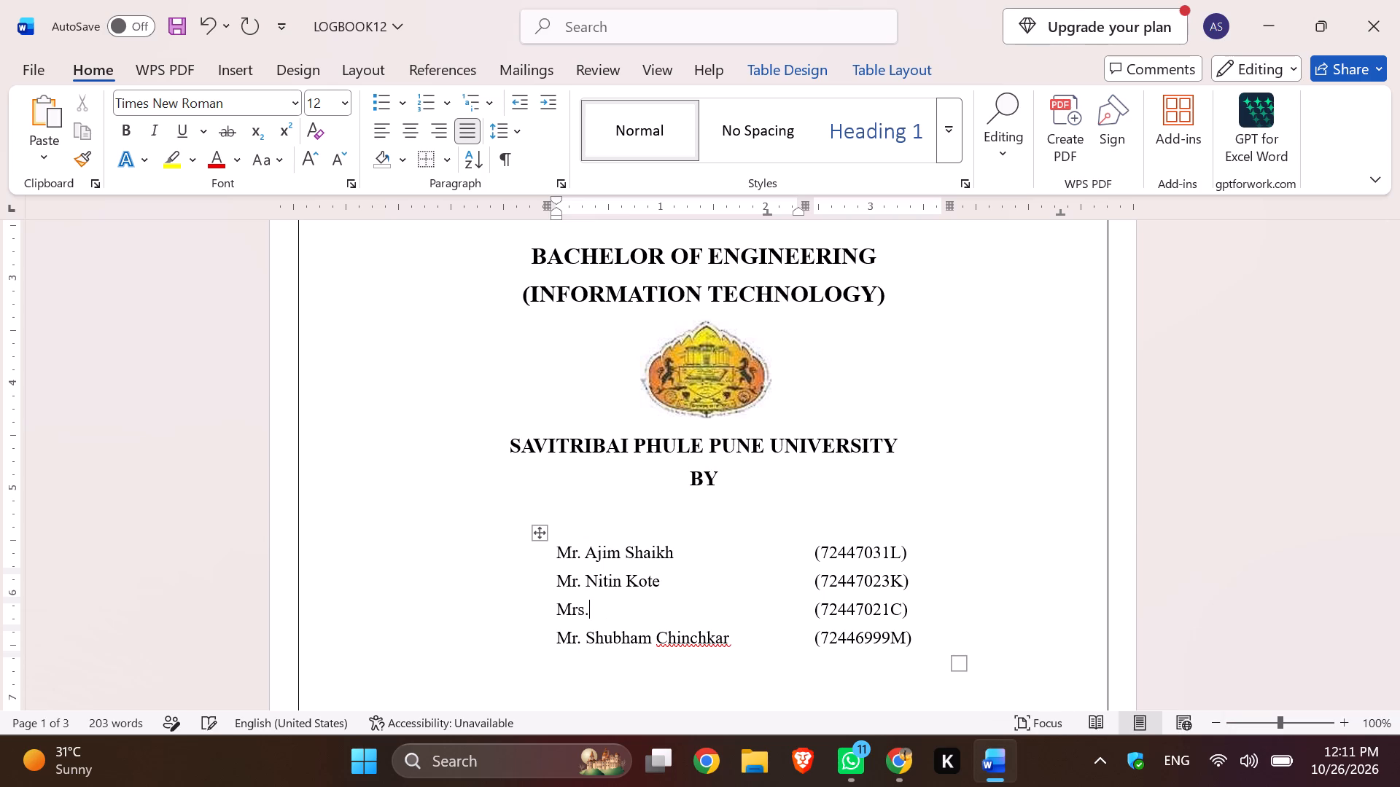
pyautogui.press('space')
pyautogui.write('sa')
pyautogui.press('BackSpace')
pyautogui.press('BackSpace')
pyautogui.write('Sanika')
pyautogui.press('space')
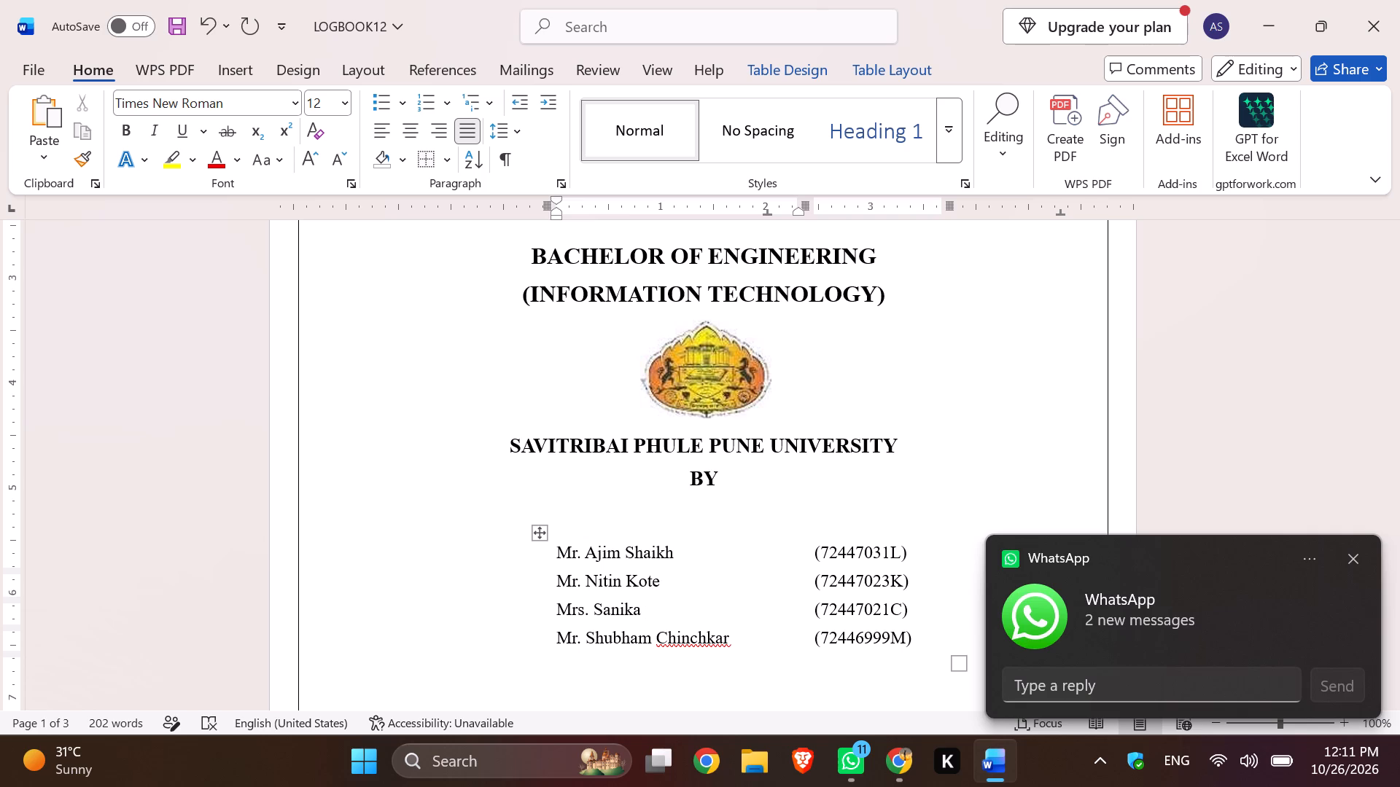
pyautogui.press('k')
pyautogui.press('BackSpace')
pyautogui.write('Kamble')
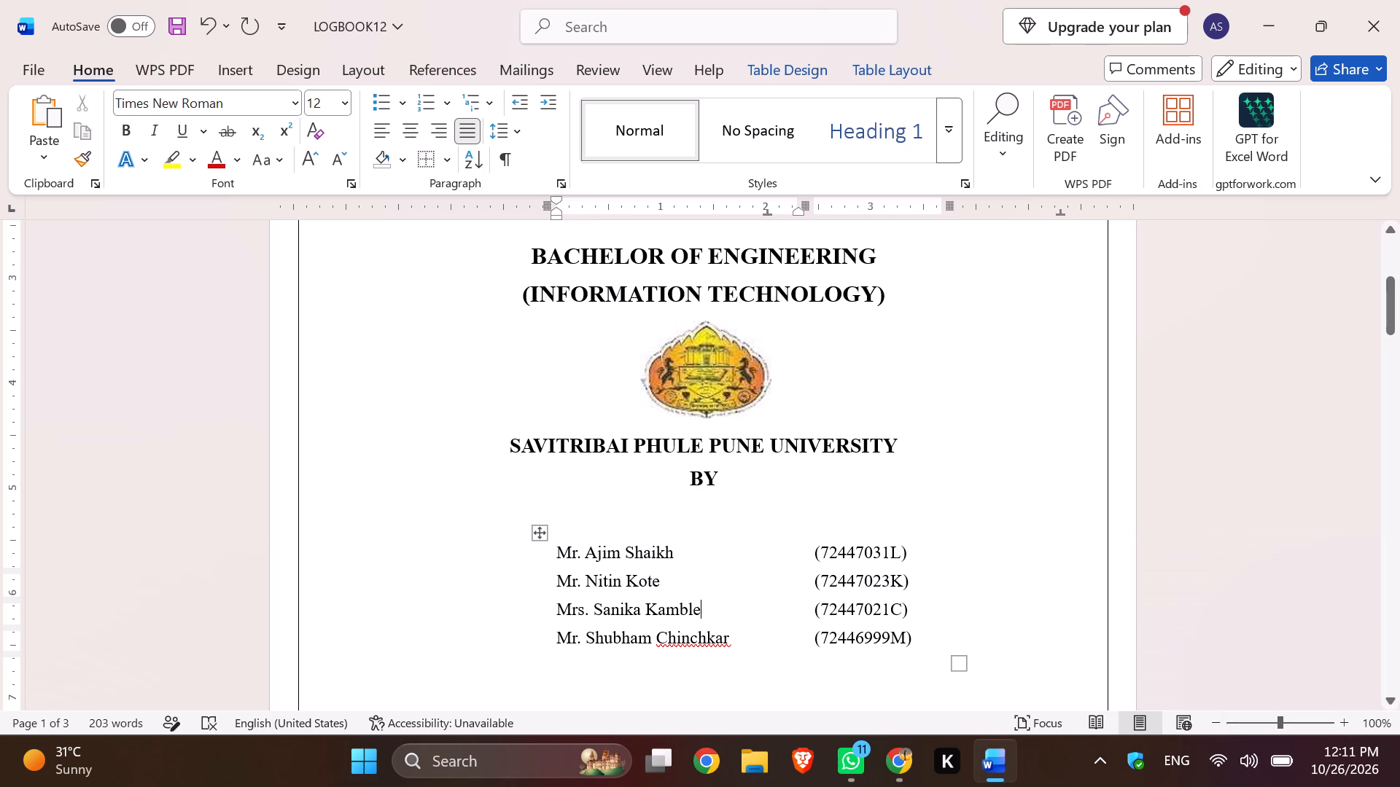
# Update the first student's ID number in the title-page list by replacing the two digits before its final letter.
pyautogui.click(895, 552)
pyautogui.press('Left')
pyautogui.press('Right')
pyautogui.press('BackSpace')
pyautogui.press('BackSpace')
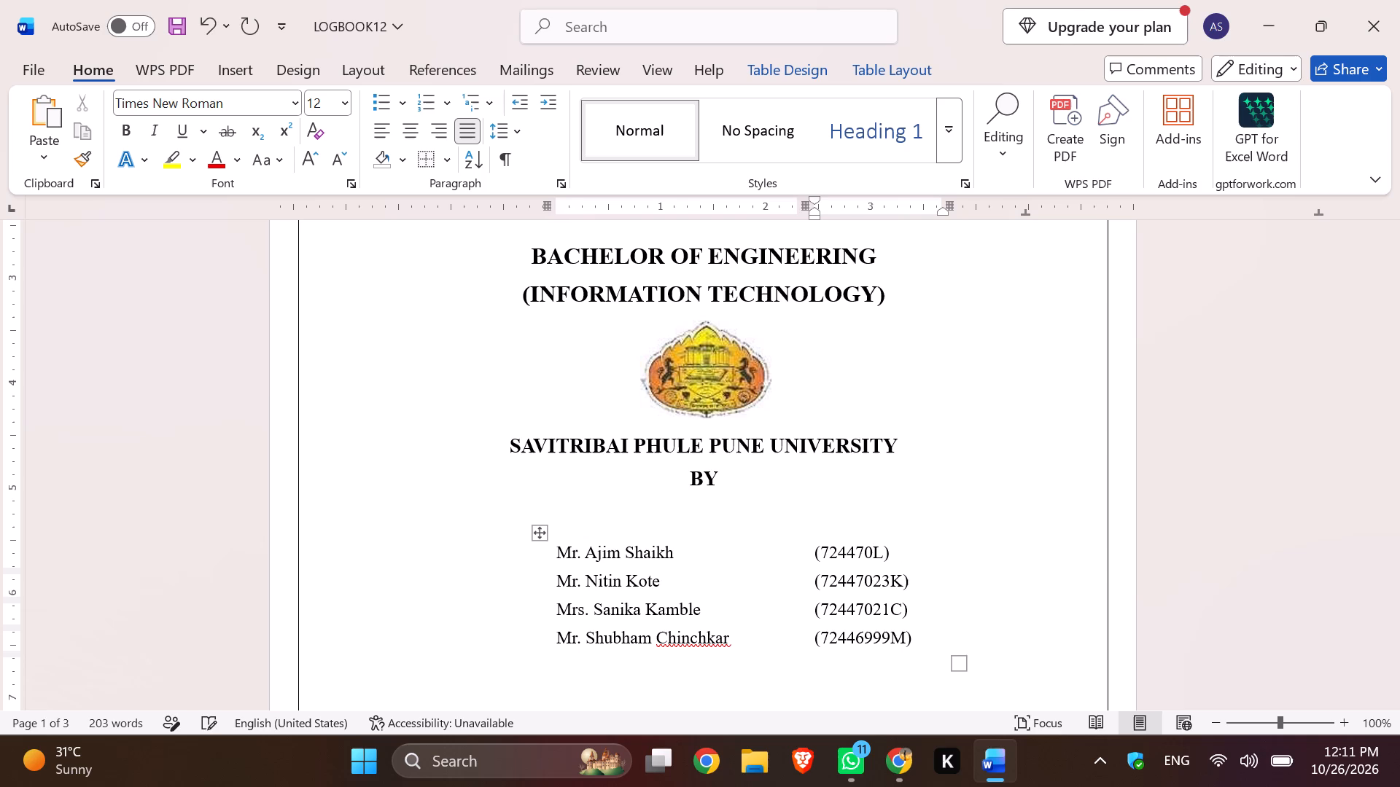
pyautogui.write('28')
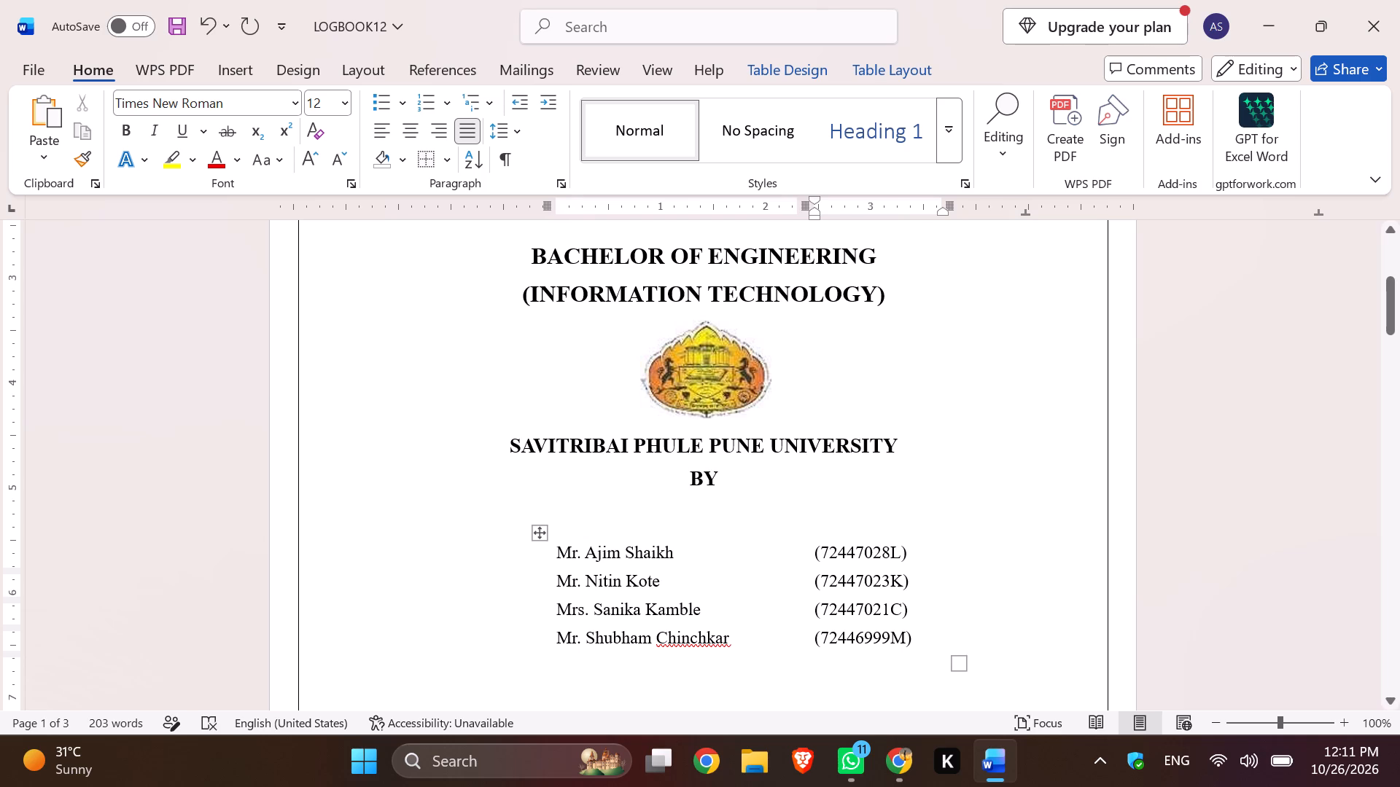
# Replace the ending of the second student's ID number in the title-page list with the new member's digits and letter.
pyautogui.click(904, 582)
pyautogui.press('BackSpace')
pyautogui.press('BackSpace')
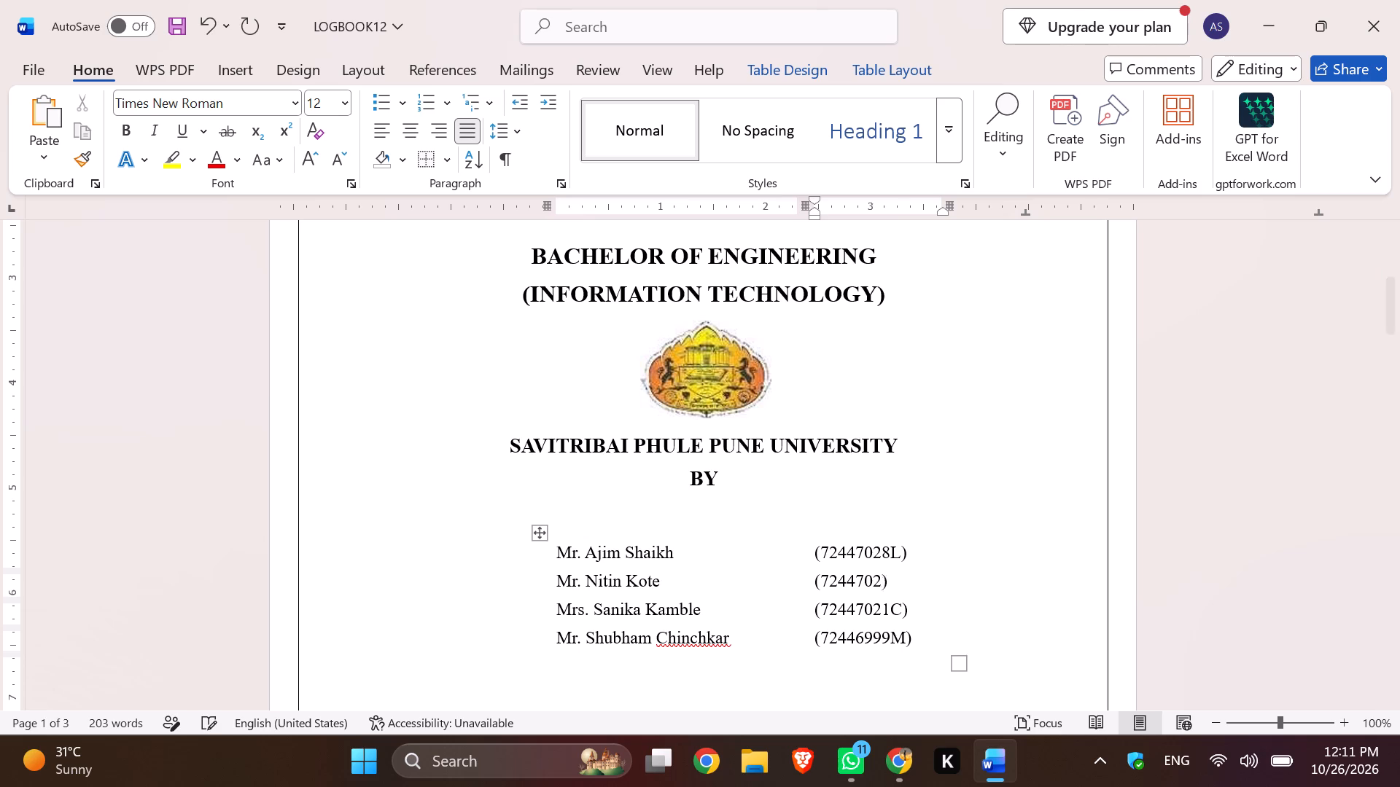
pyautogui.press('BackSpace')
pyautogui.press('BackSpace')
pyautogui.press('BackSpace')
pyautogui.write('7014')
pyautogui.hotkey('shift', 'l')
# Correct the third student's ID number in the title-page list, changing one digit and the final letter.
pyautogui.click(885, 608)
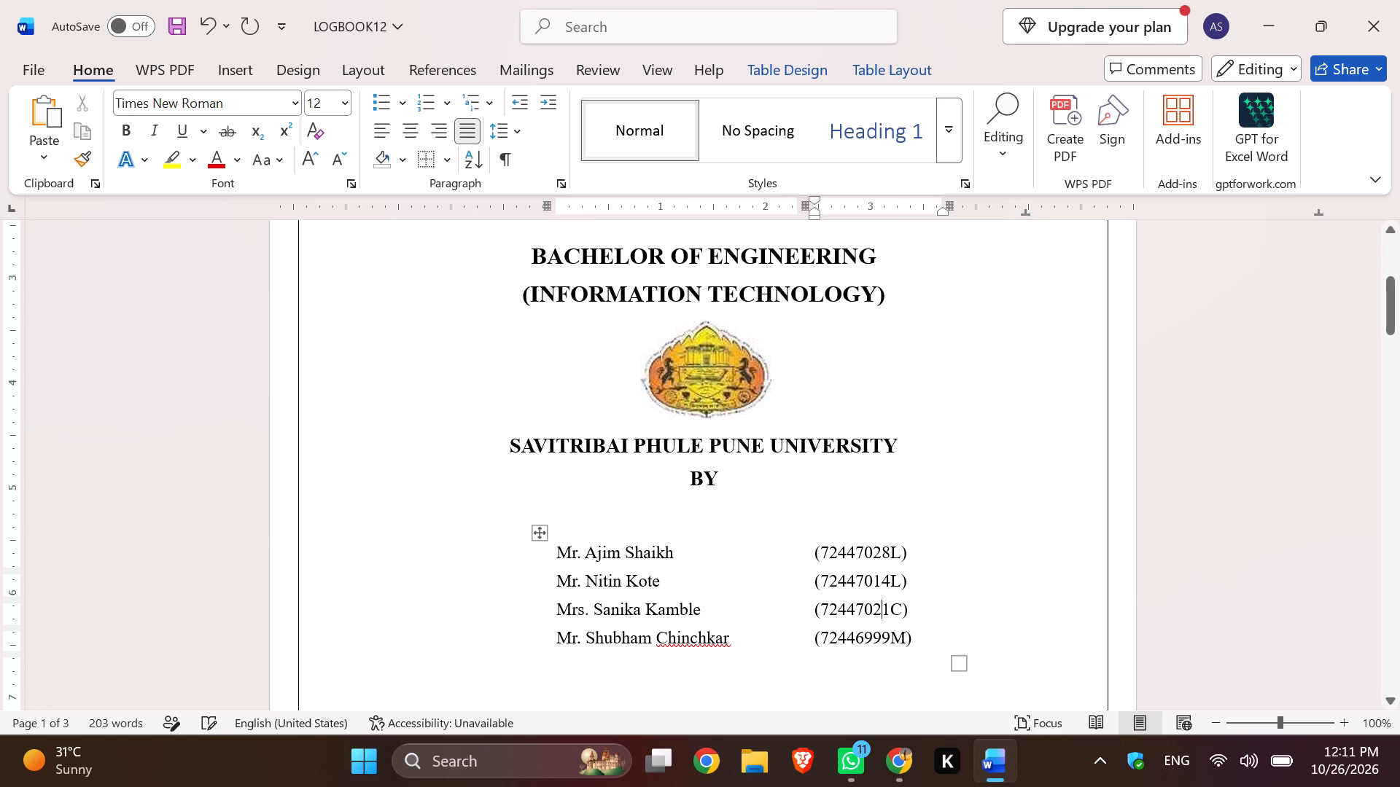
pyautogui.press('BackSpace')
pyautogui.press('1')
pyautogui.press('Right')
pyautogui.press('Right')
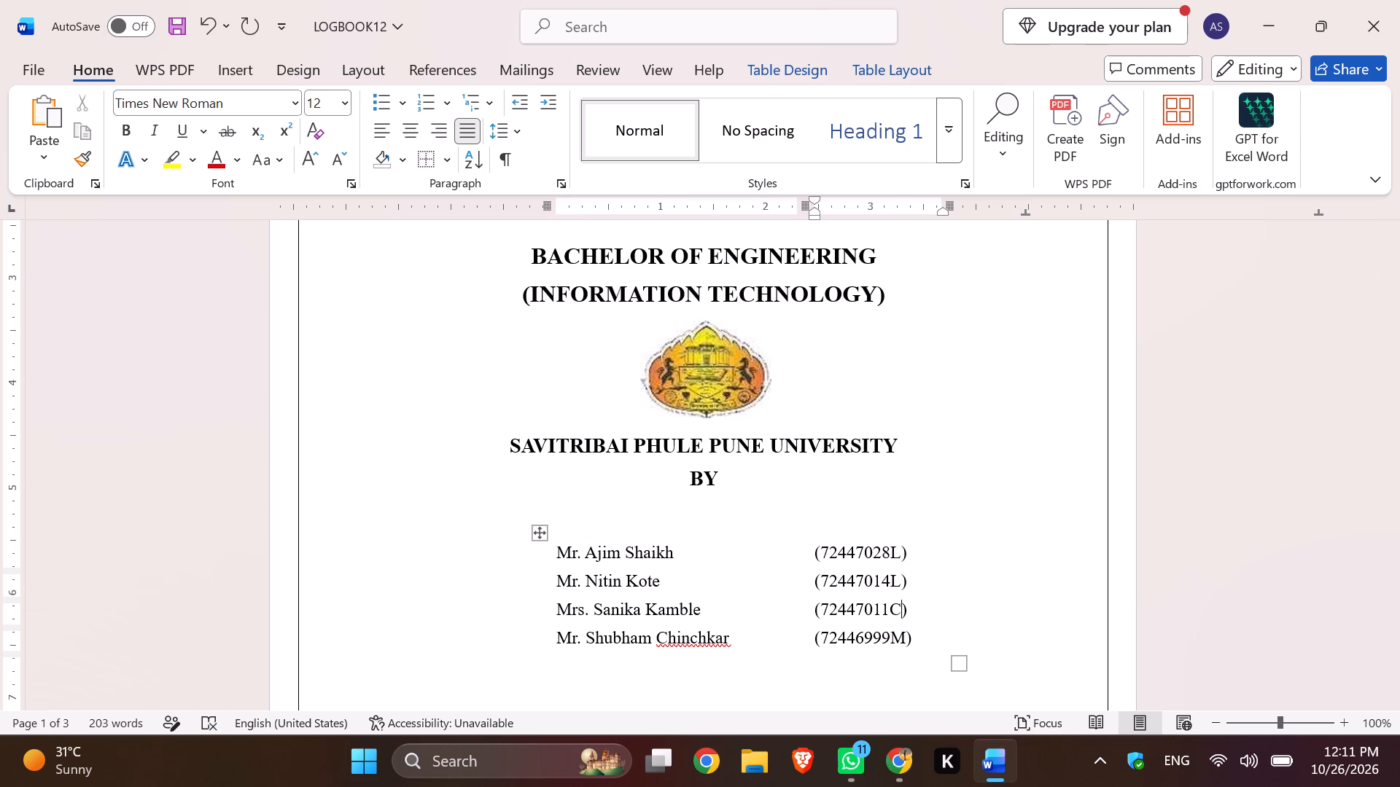
pyautogui.press('Right')
pyautogui.press('Left')
pyautogui.press('BackSpace')
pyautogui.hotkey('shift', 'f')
# Delete the entire fourth student row from the title-page student table.
pyautogui.moveTo(909, 638); pyautogui.dragTo(545, 639)
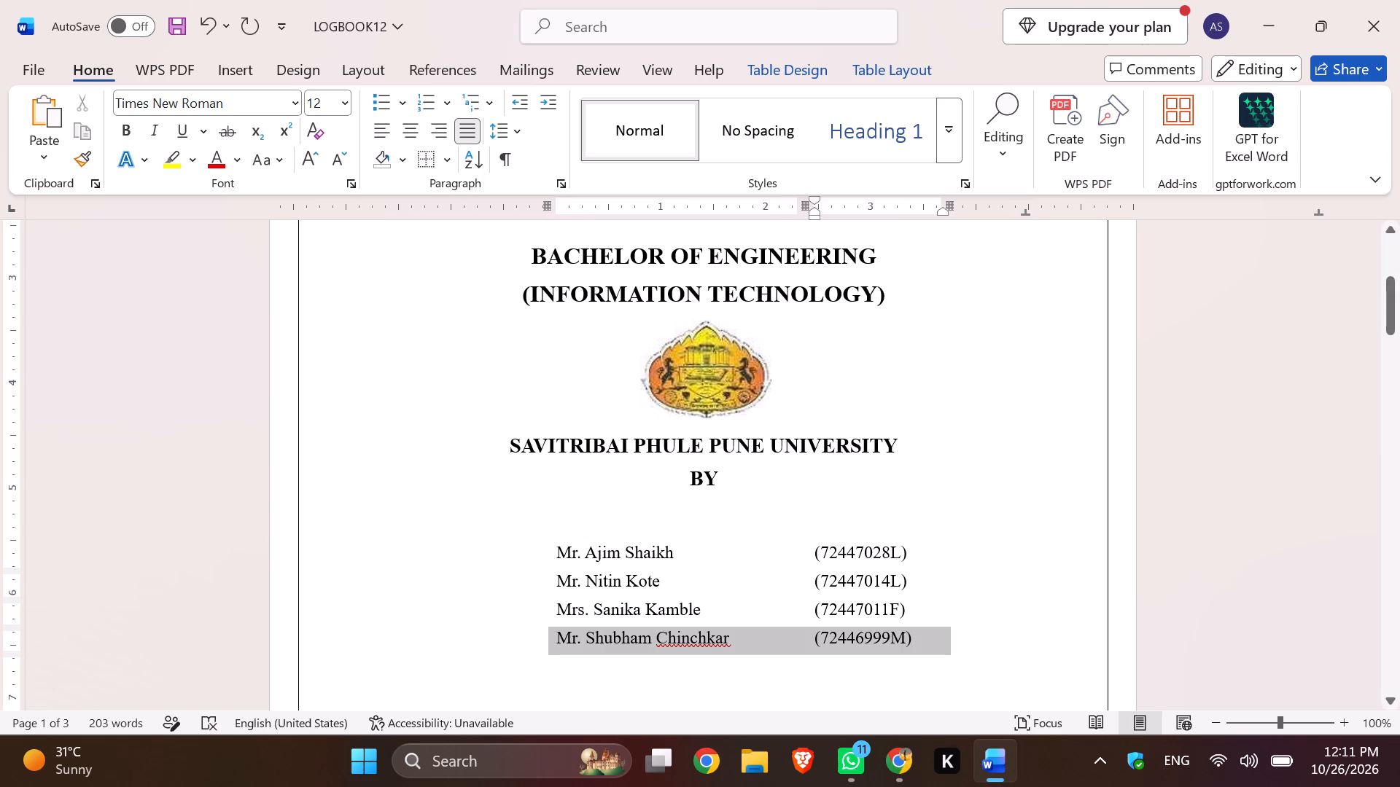
pyautogui.moveTo(545, 639); pyautogui.dragTo(540, 638)
pyautogui.press('BackSpace')
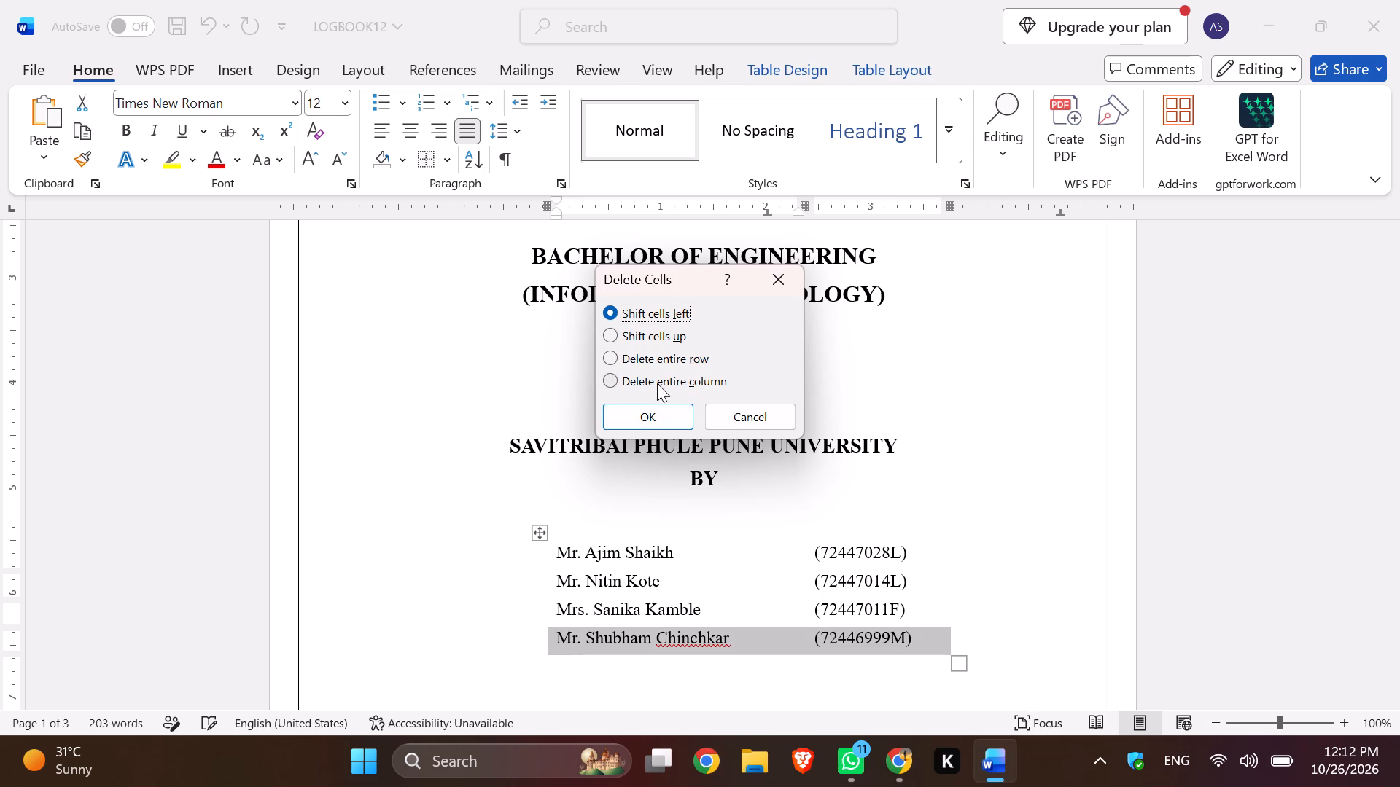
pyautogui.click(654, 365)
pyautogui.click(643, 415)
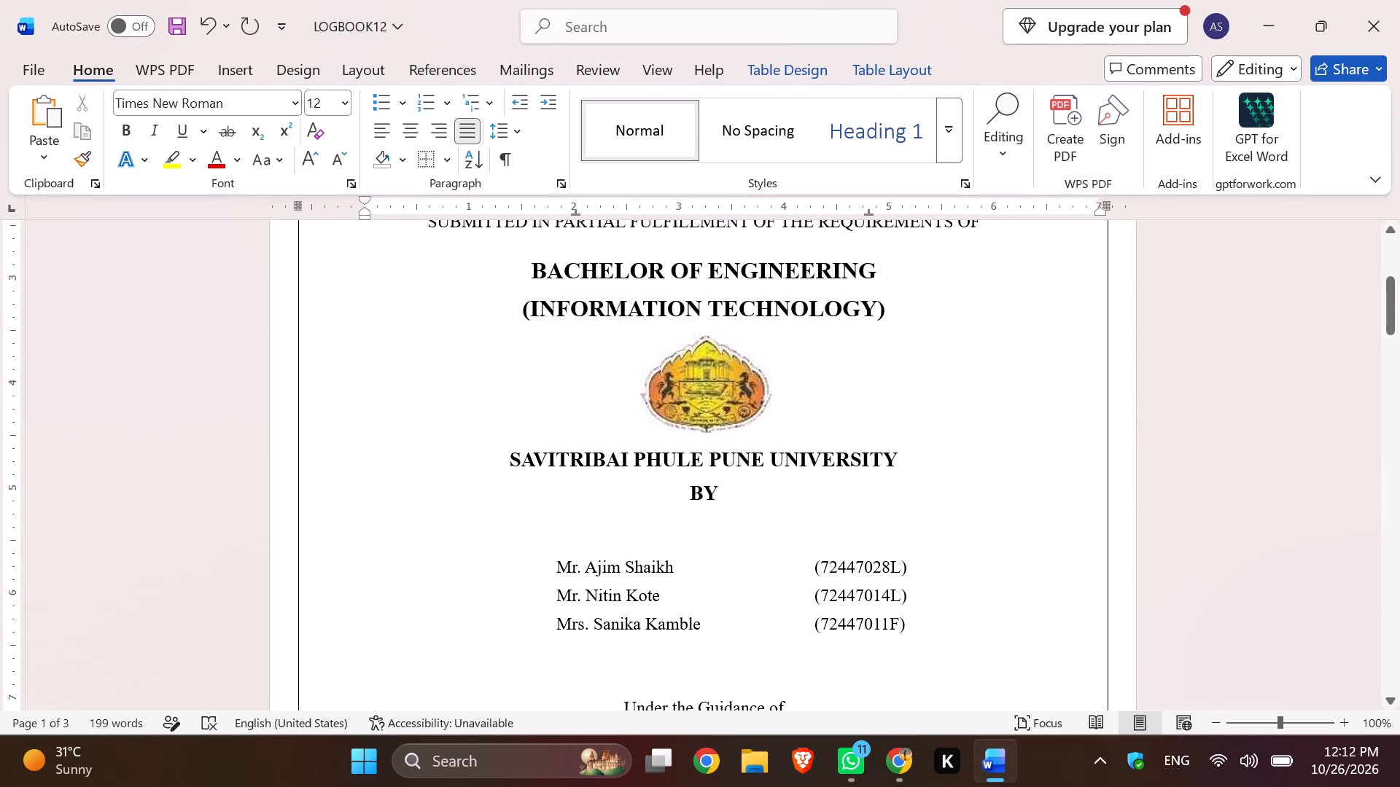
# Copy the three title-page student rows over the first three student rows in the certificate's "Submitted by" table.
pyautogui.moveTo(561, 571); pyautogui.dragTo(905, 639)
pyautogui.hotkey('ctrl', 'c')
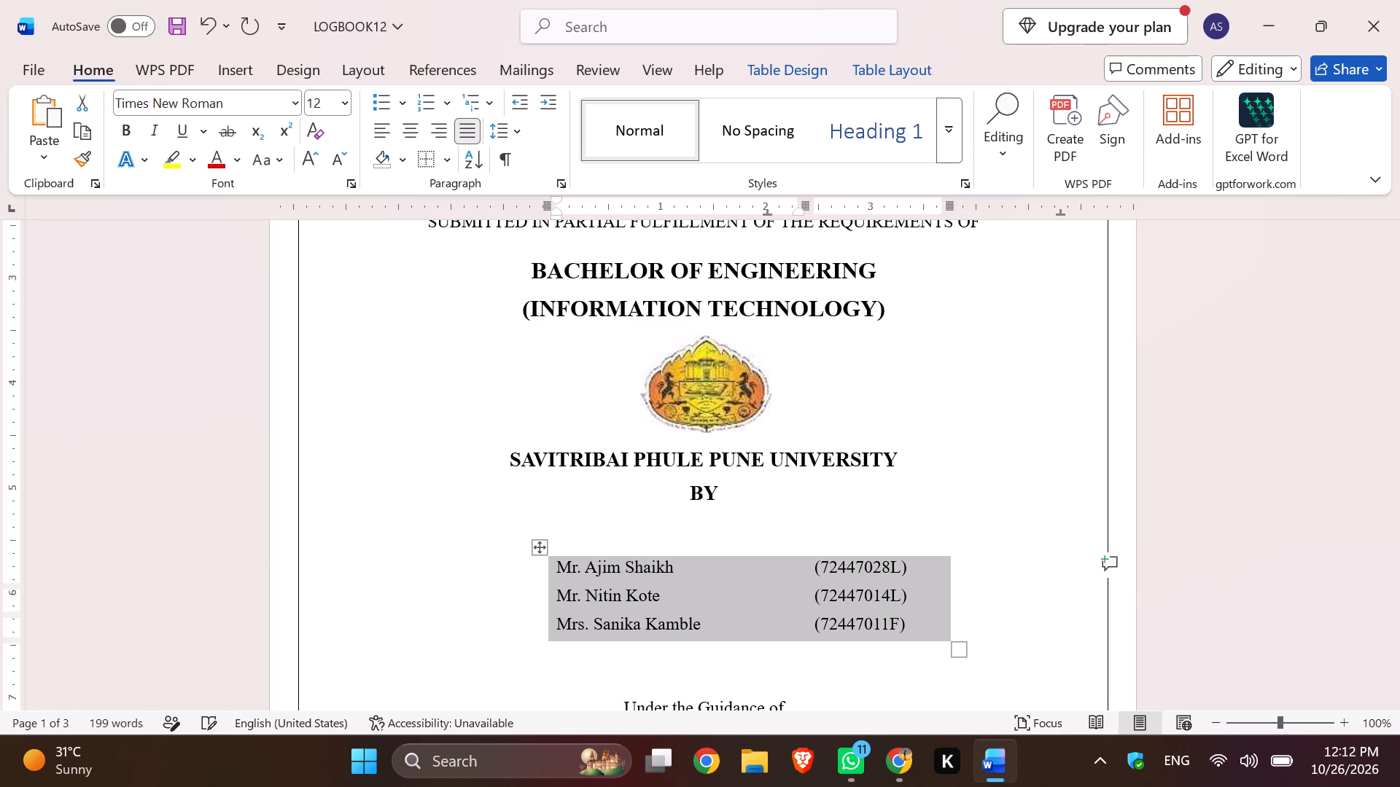
pyautogui.scroll(-5, 905, 639)
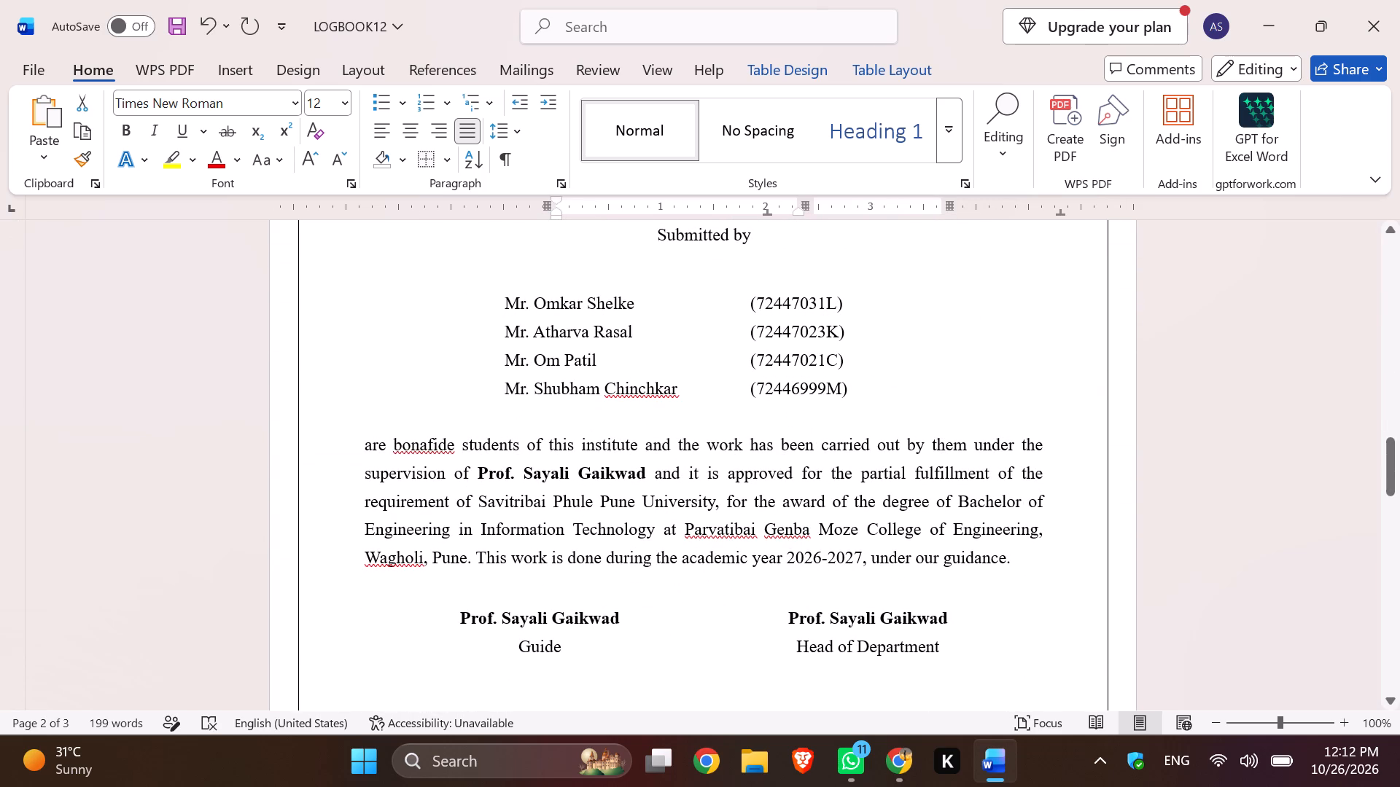
pyautogui.moveTo(507, 301); pyautogui.dragTo(822, 353)
pyautogui.hotkey('ctrl', 'v')
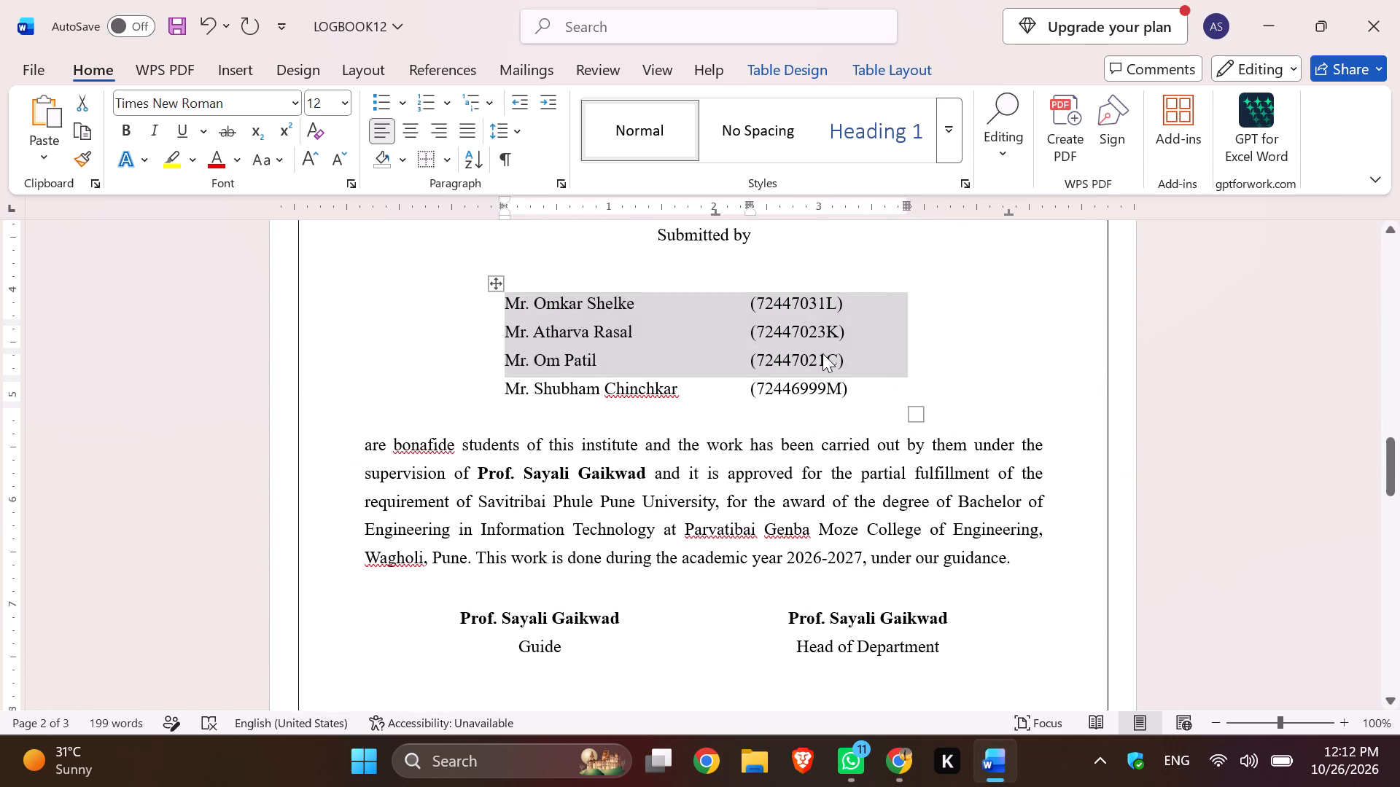
# Delete the leftover fourth student row from the certificate's "Submitted by" table.
pyautogui.click(861, 385)
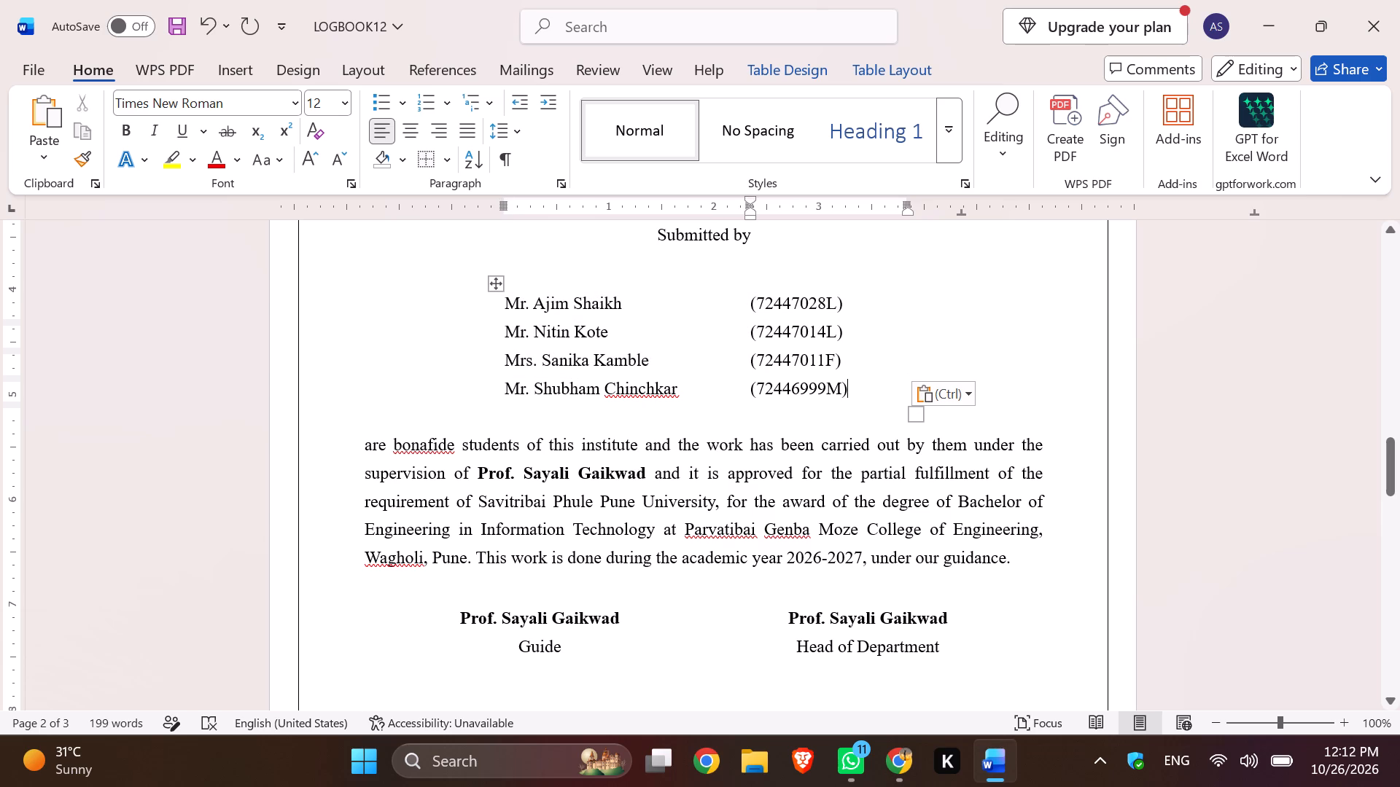
pyautogui.click(861, 385)
pyautogui.moveTo(852, 387); pyautogui.dragTo(493, 391)
pyautogui.press('BackSpace')
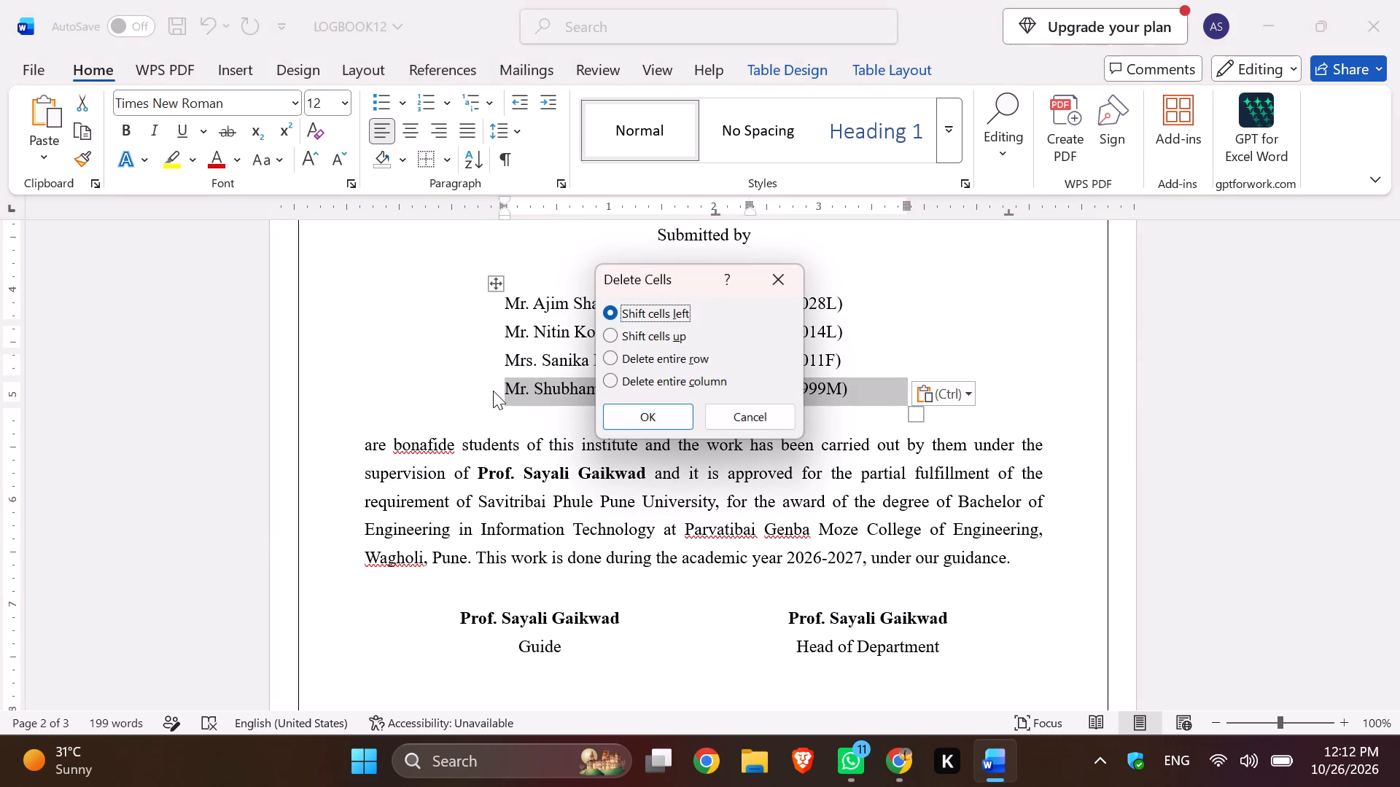
# Delete the entire fourth student row from the student table on the certificate page.
pyautogui.click(678, 352)
pyautogui.click(657, 418)
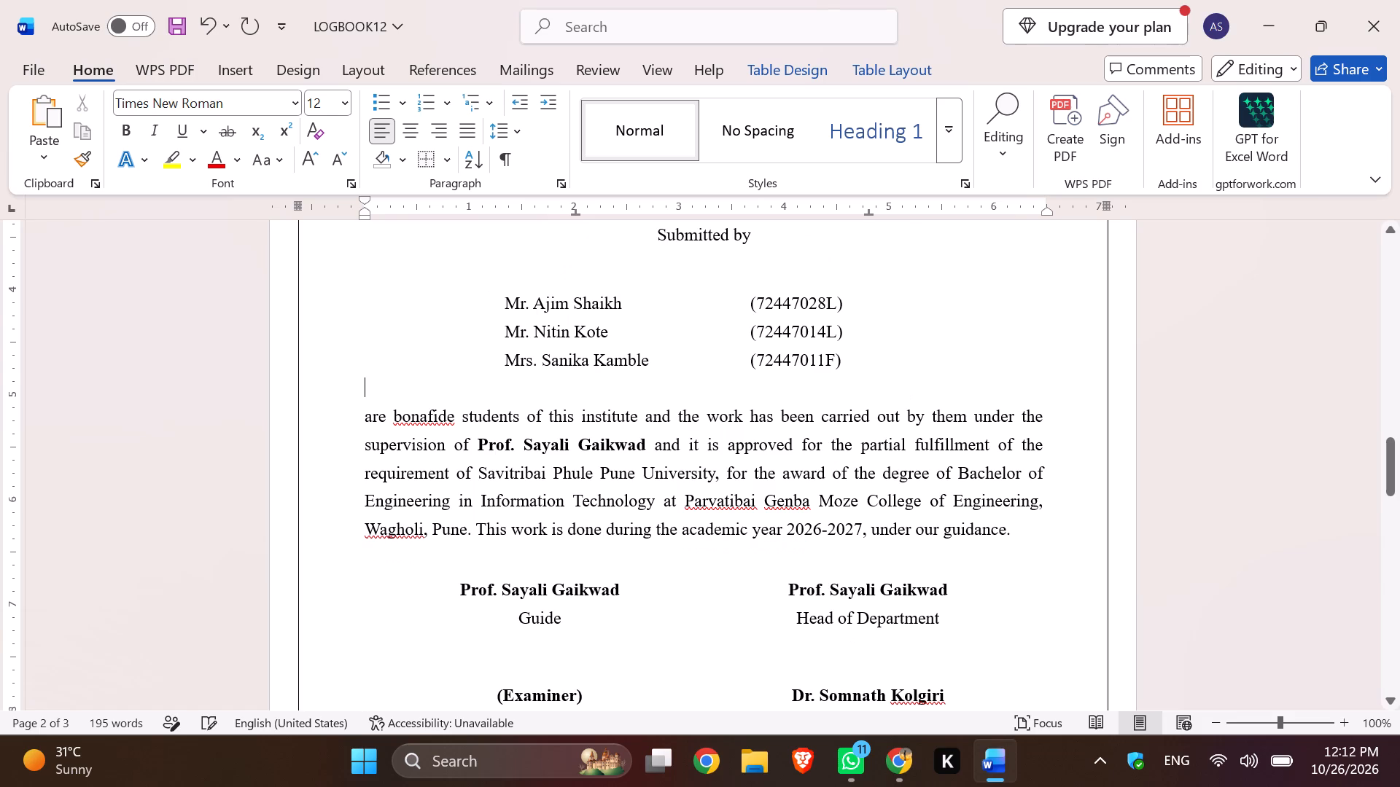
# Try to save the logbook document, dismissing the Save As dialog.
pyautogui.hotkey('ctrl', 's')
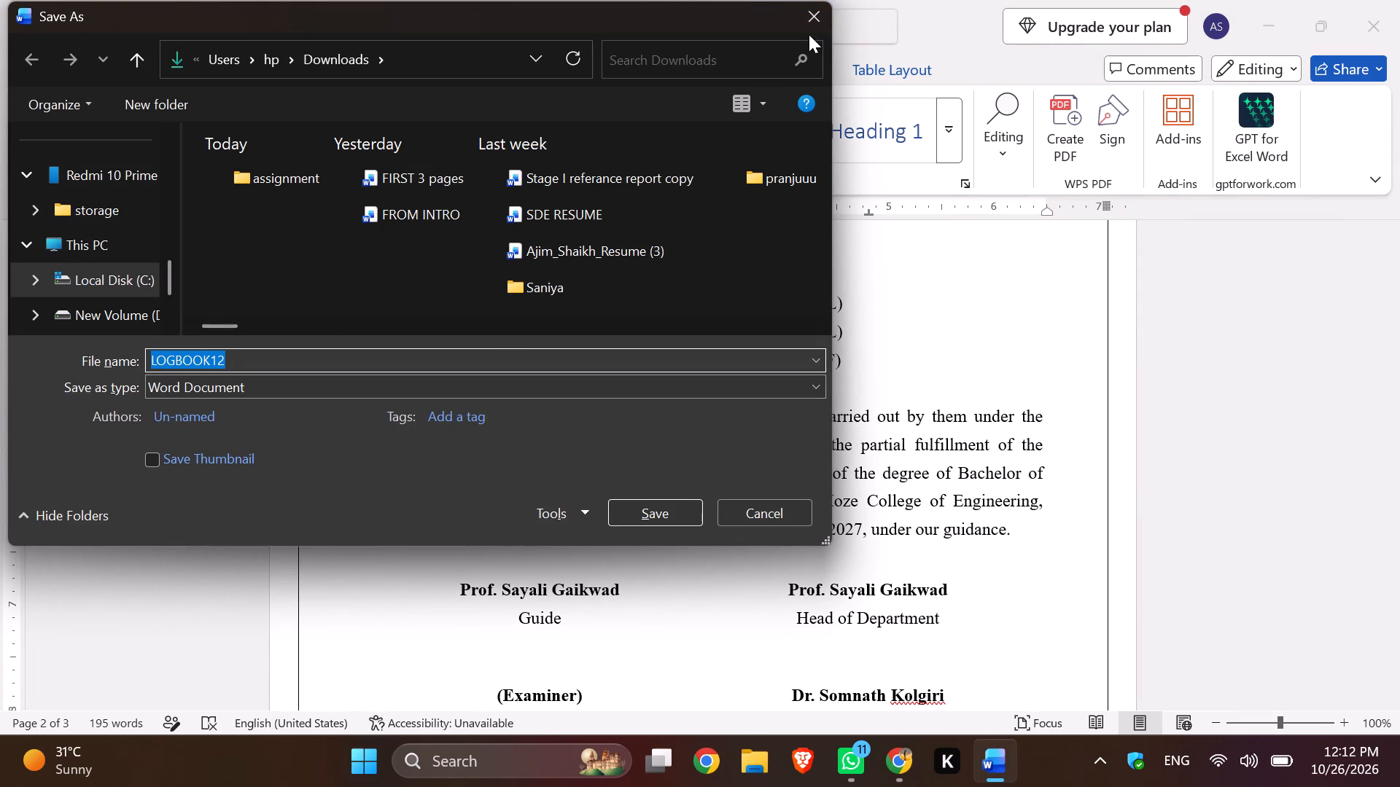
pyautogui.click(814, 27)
# Check the logbook from the title page through the certificate to the last page, examining the project title and student table.
pyautogui.scroll(2, 810, 356)
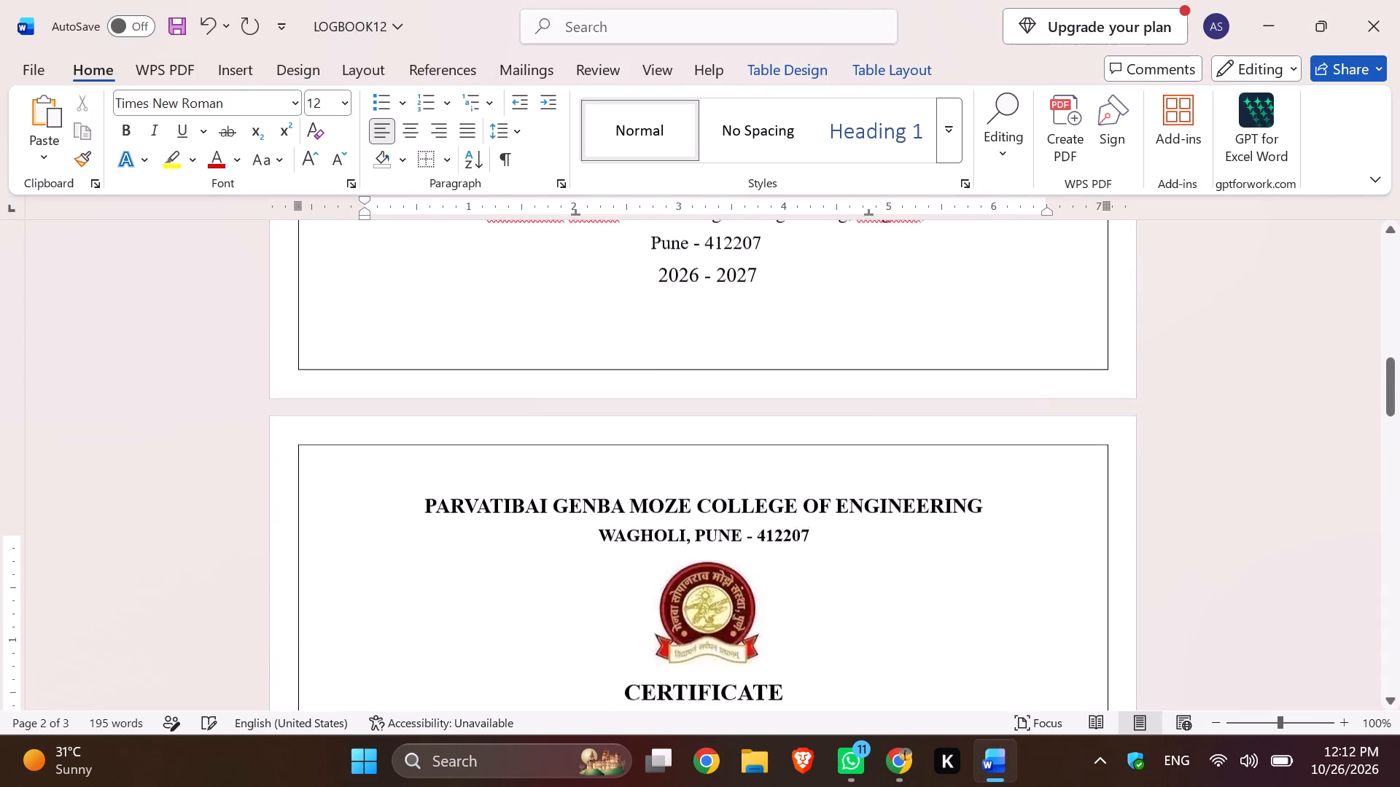
pyautogui.scroll(4, 810, 356)
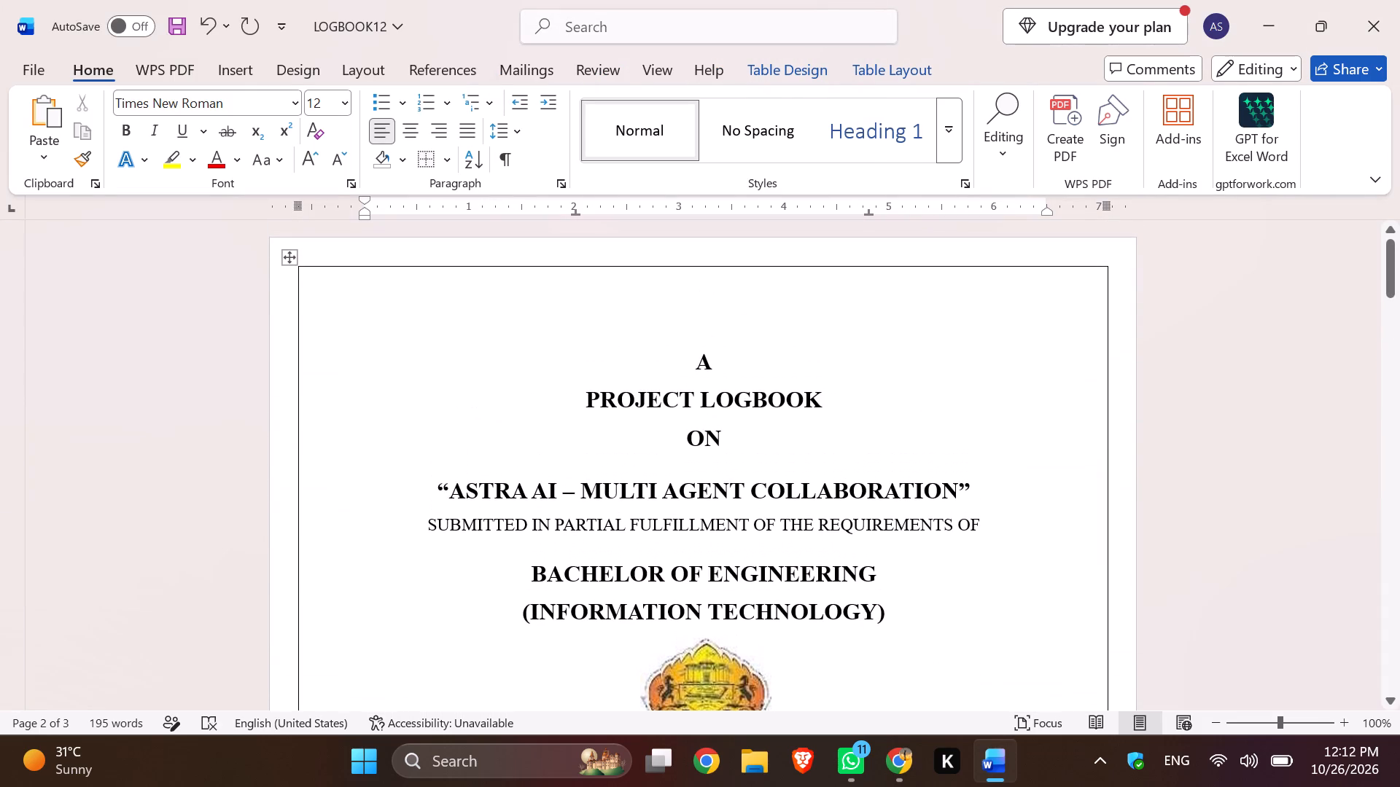
pyautogui.scroll(1, 810, 356)
pyautogui.scroll(-1, 810, 356)
pyautogui.scroll(1, 810, 356)
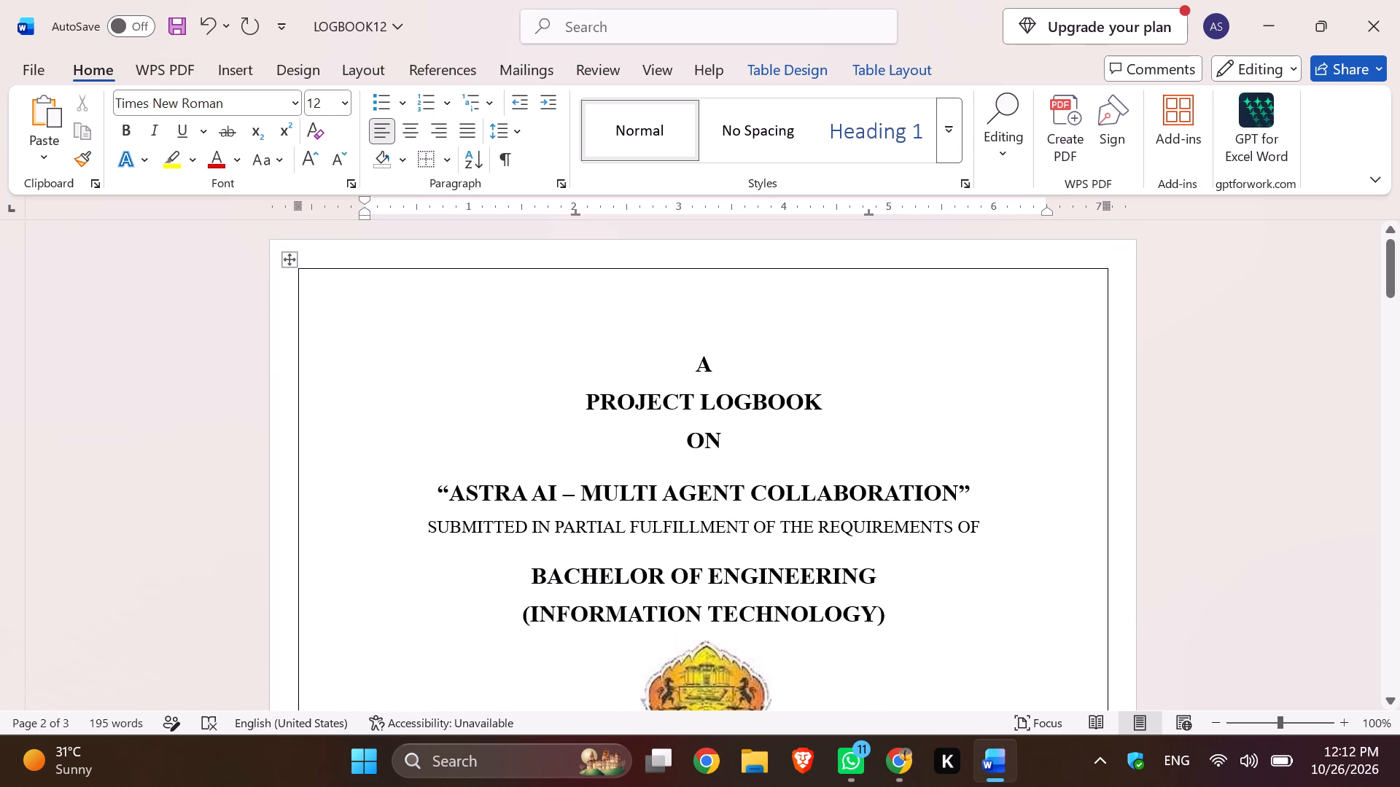
pyautogui.scroll(-4, 697, 375)
pyautogui.scroll(2, 697, 375)
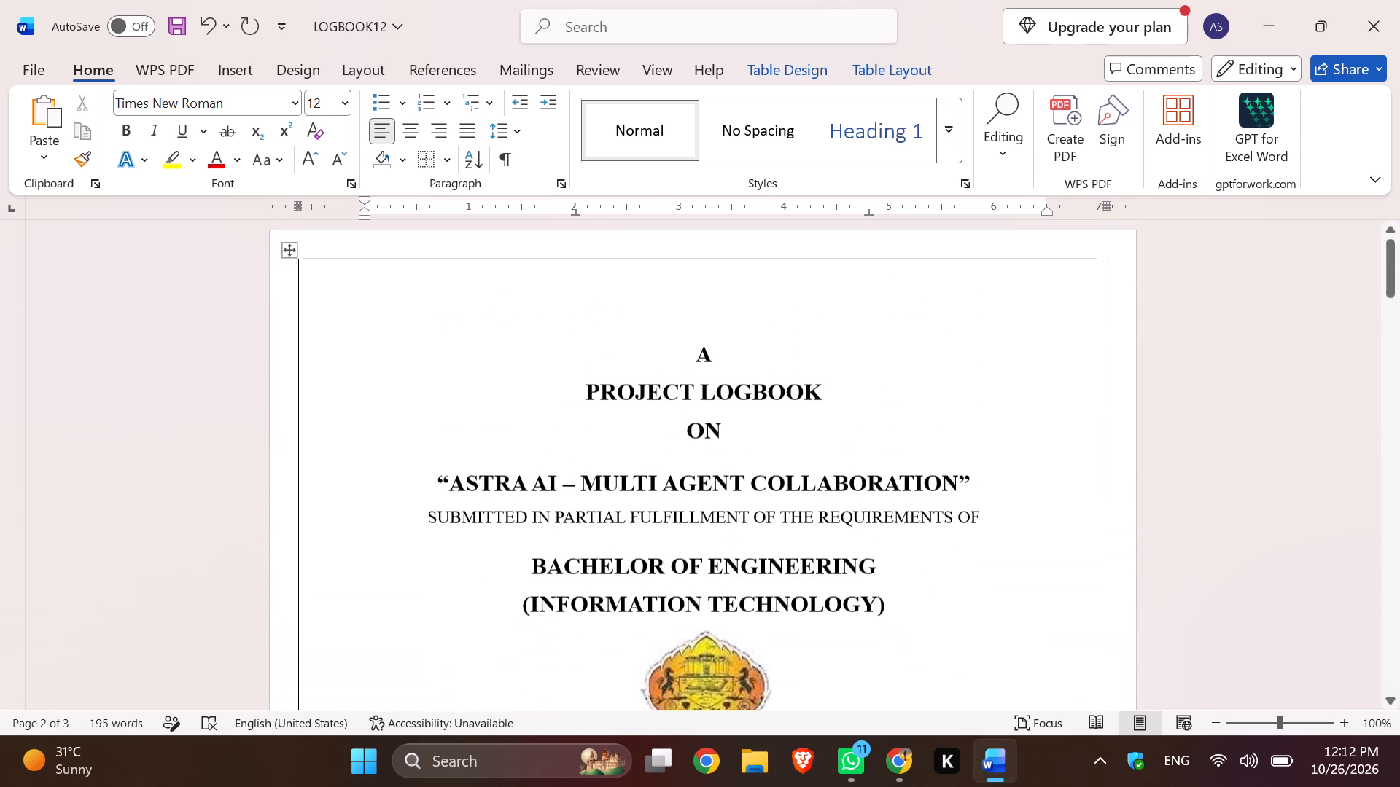
pyautogui.scroll(1, 697, 375)
pyautogui.scroll(-4, 697, 375)
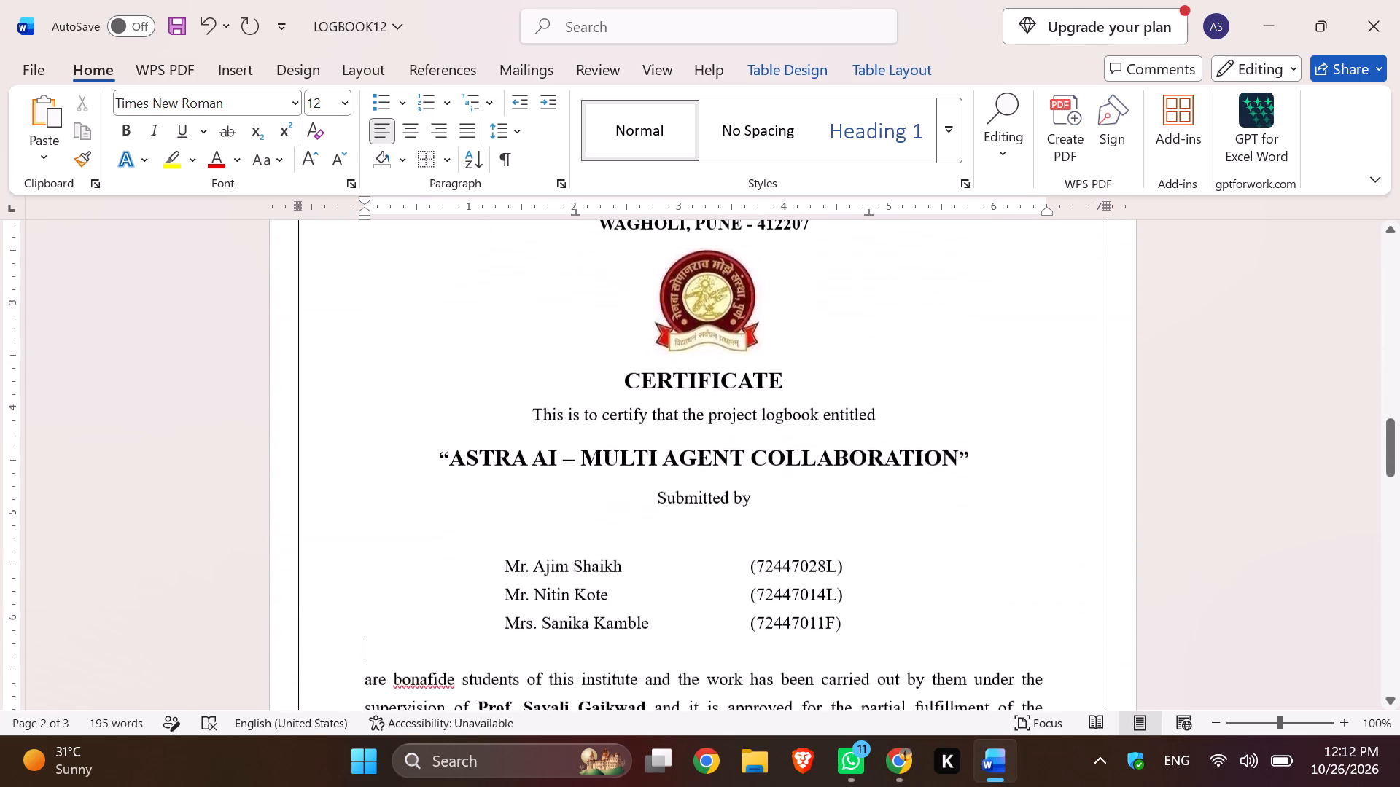
pyautogui.scroll(-2, 697, 375)
pyautogui.scroll(1, 697, 375)
pyautogui.scroll(-3, 697, 375)
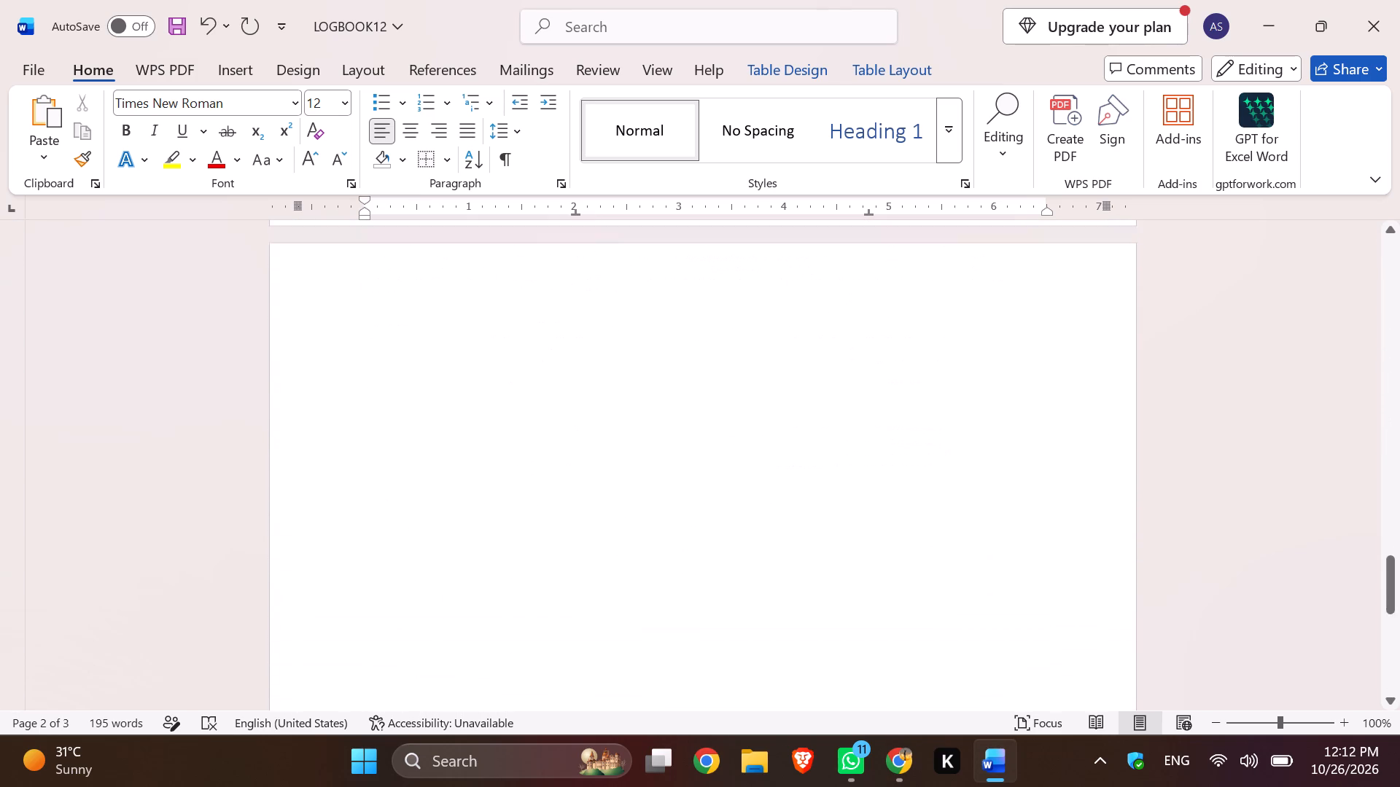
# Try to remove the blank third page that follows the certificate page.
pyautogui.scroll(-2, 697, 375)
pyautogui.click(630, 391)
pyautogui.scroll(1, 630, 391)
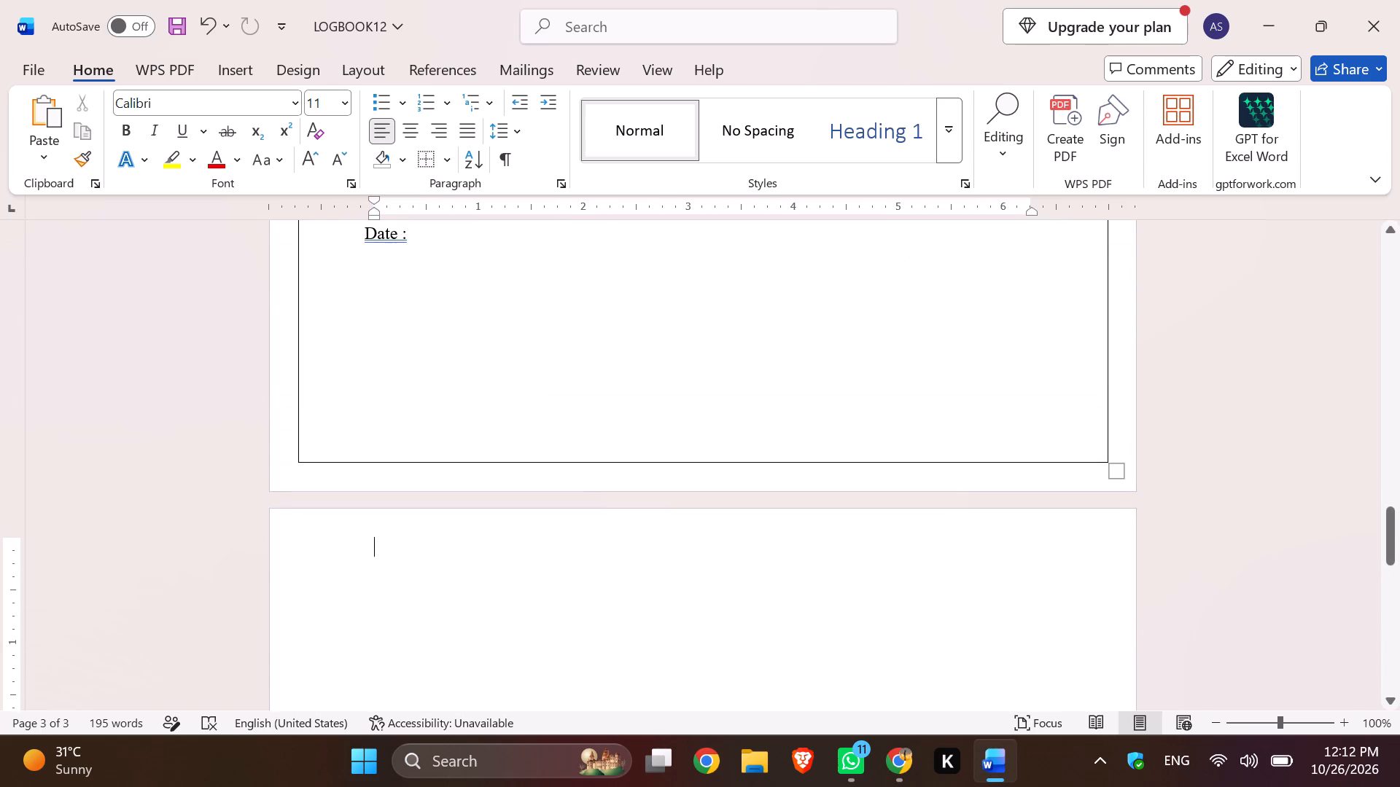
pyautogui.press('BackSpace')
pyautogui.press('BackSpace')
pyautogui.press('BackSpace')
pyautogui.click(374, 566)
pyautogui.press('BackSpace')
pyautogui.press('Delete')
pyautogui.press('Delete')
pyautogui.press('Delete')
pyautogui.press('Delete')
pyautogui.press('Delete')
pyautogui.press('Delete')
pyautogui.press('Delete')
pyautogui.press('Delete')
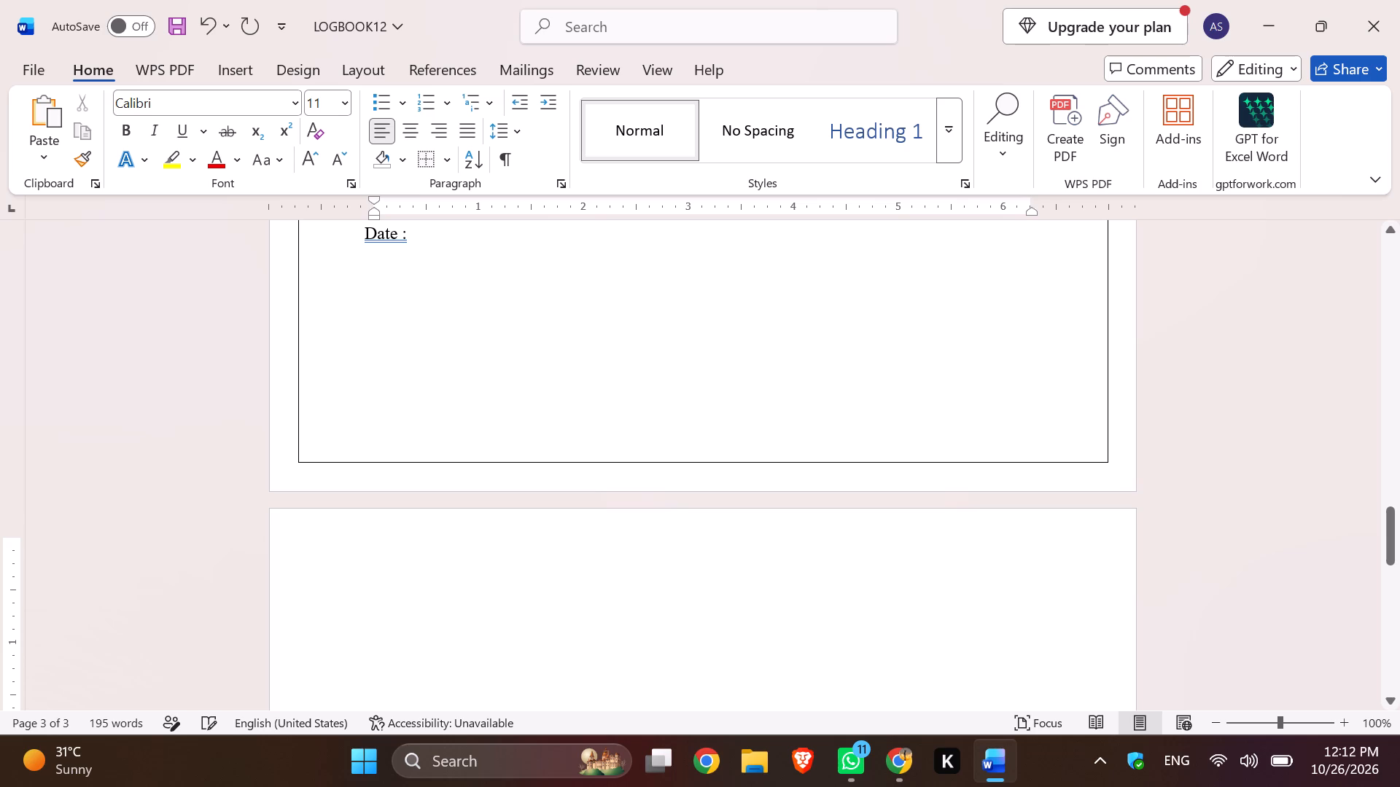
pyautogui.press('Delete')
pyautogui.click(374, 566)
# Save the logbook as a Word document named "LOGBOOK first pages" in the Downloads folder.
pyautogui.scroll(2, 672, 394)
pyautogui.scroll(2, 631, 497)
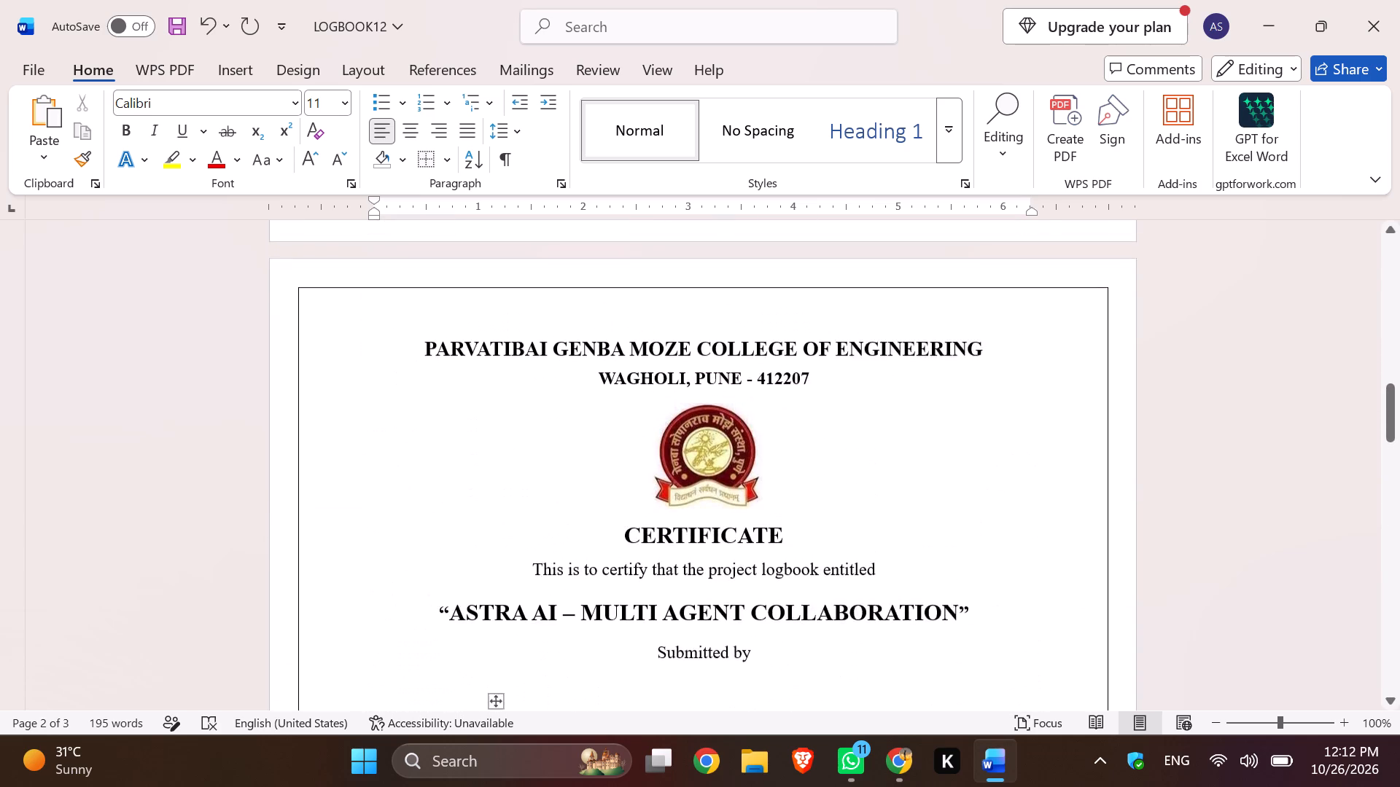
pyautogui.click(548, 496)
pyautogui.hotkey('ctrl', 's')
pyautogui.scroll(-1, 548, 496)
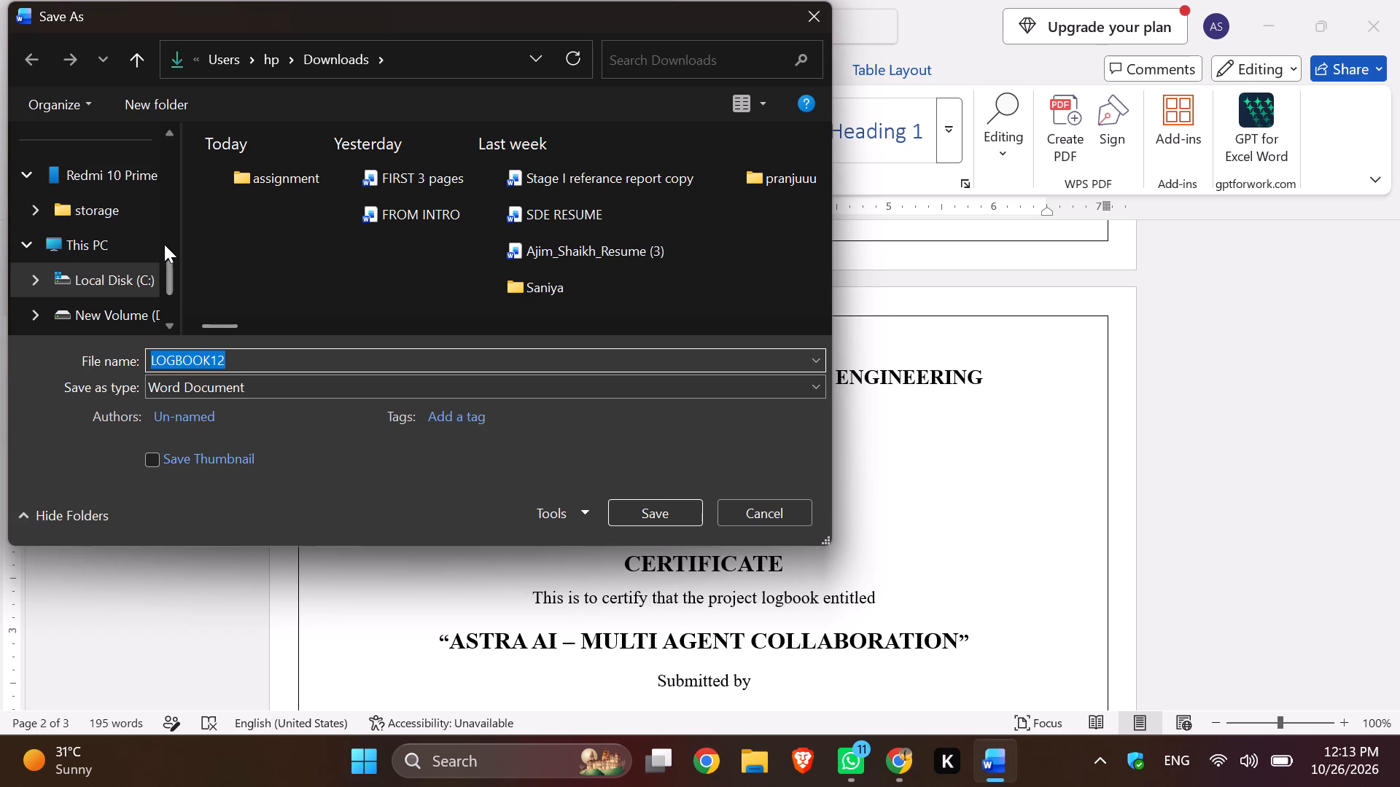
pyautogui.scroll(-1, 96, 286)
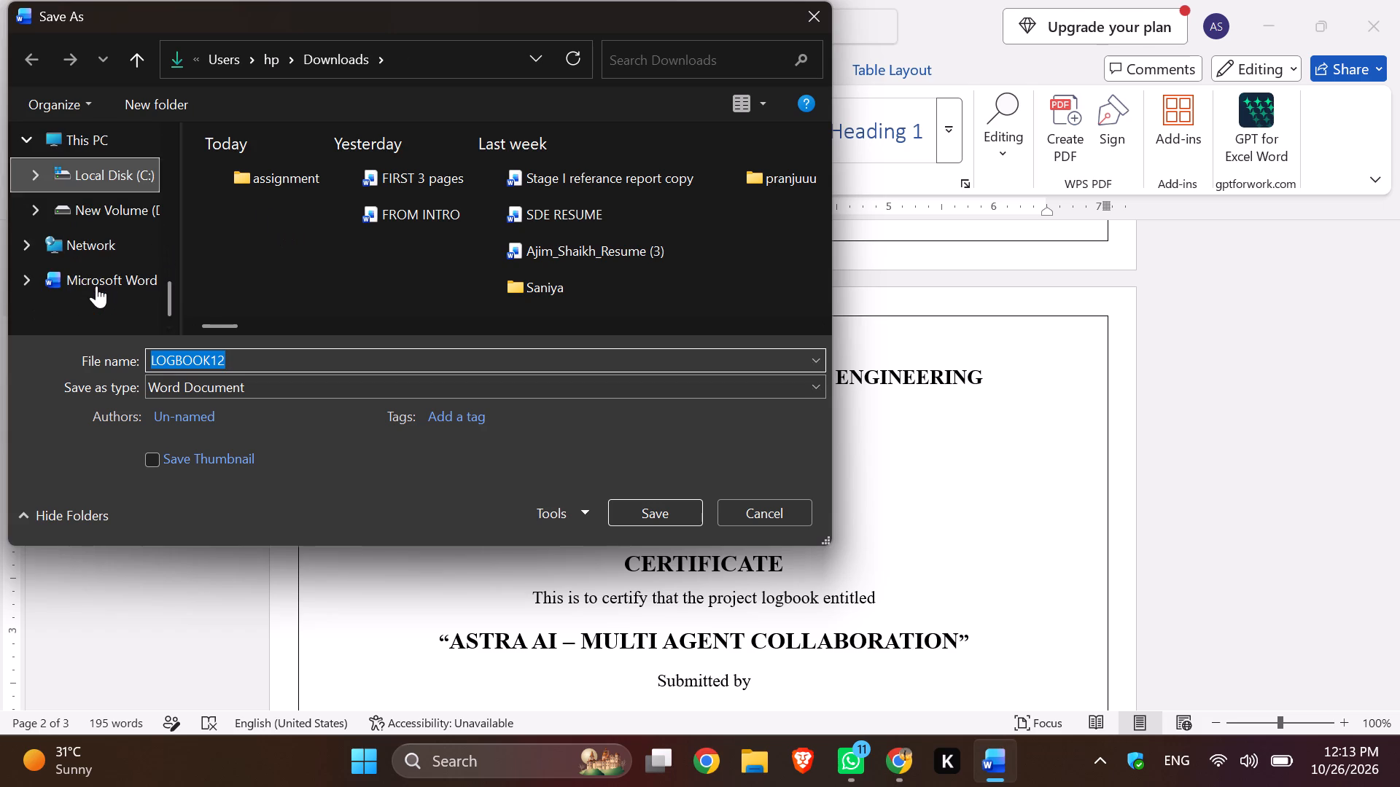
pyautogui.scroll(3, 128, 236)
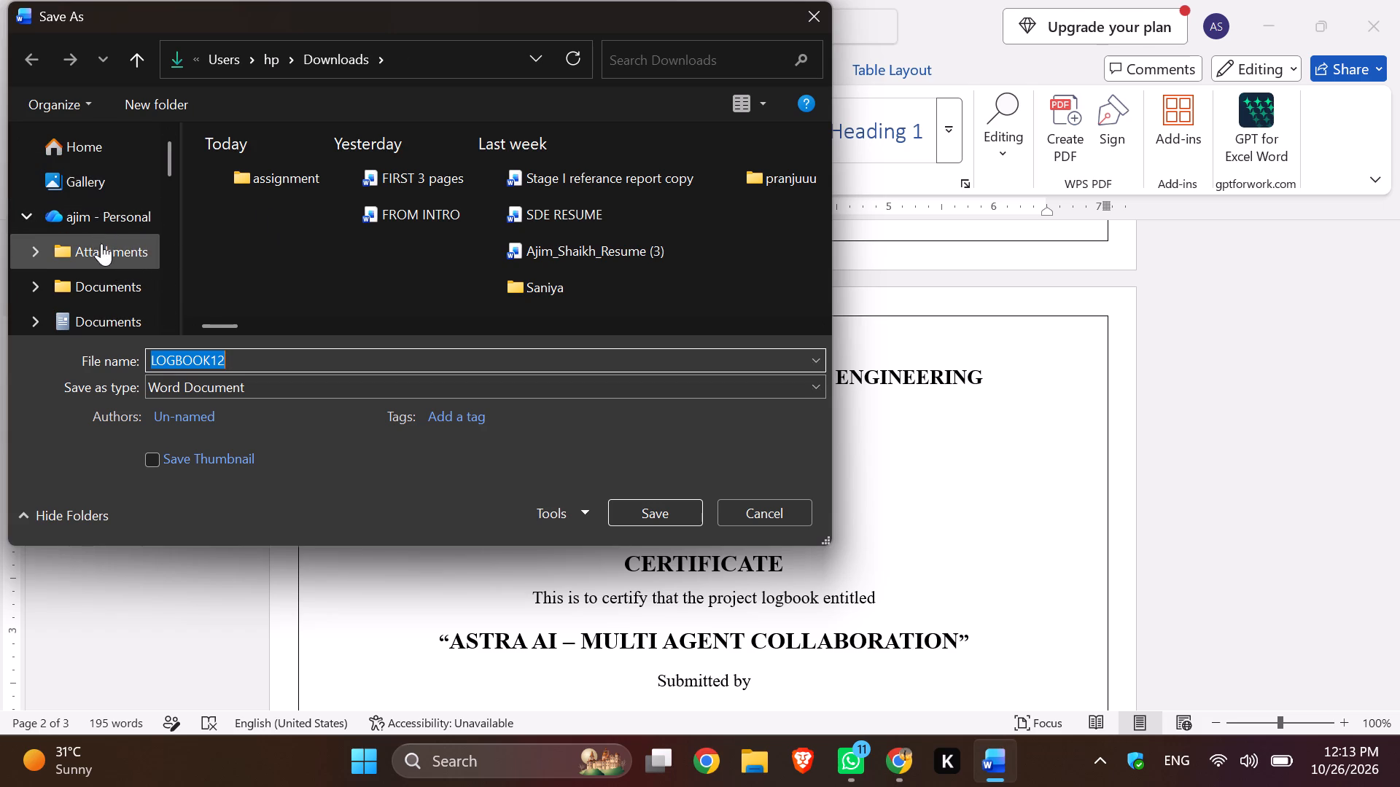
pyautogui.scroll(1, 111, 238)
pyautogui.scroll(-1, 111, 238)
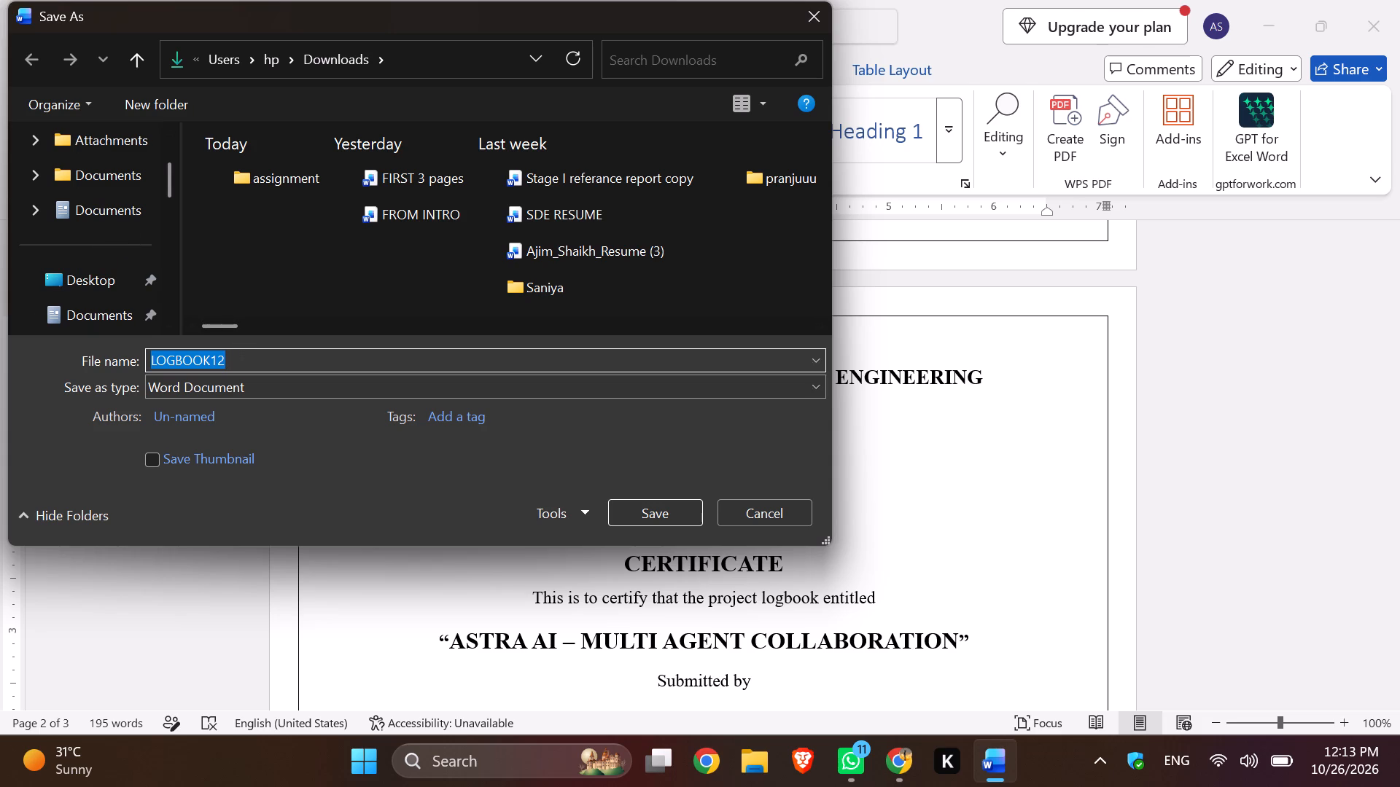
pyautogui.scroll(4, 104, 279)
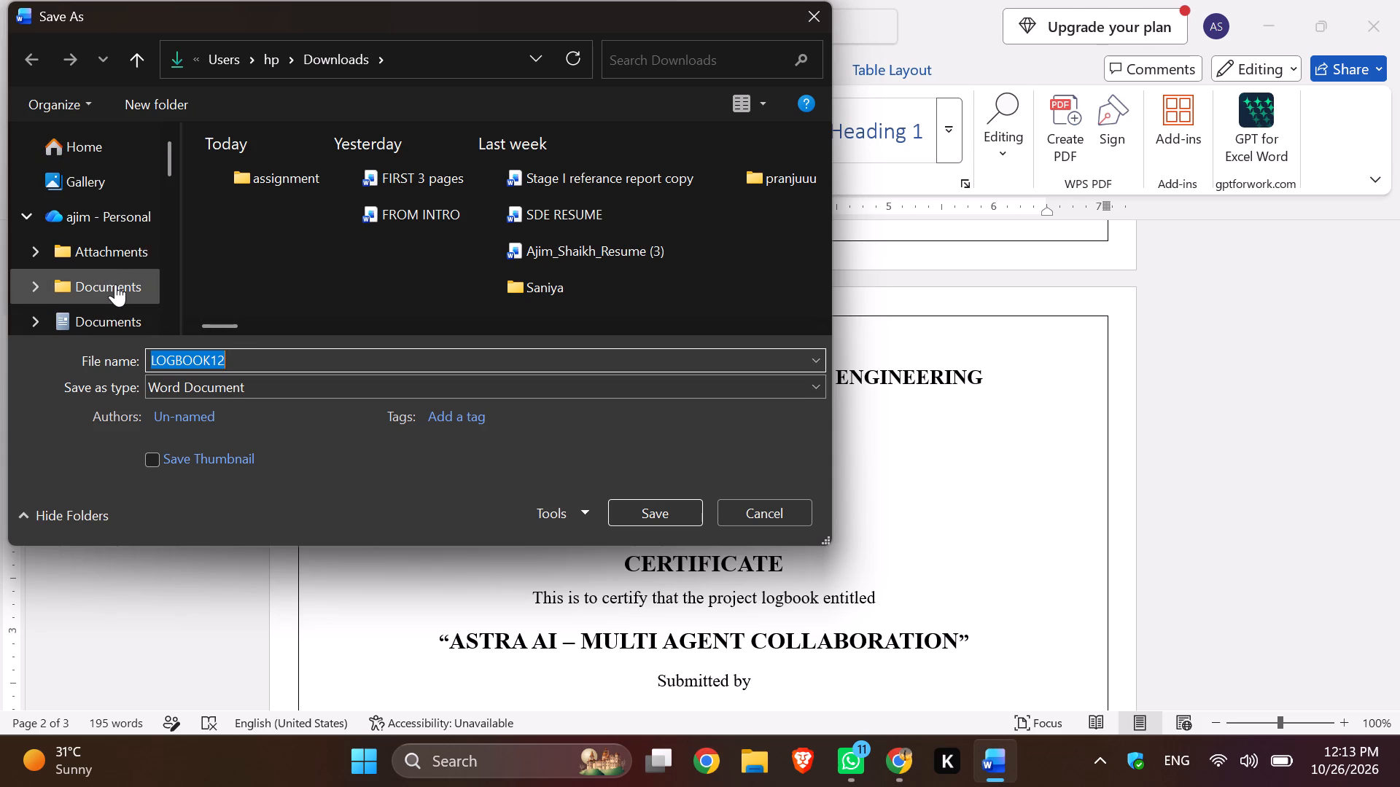
pyautogui.scroll(2, 113, 296)
pyautogui.scroll(-1, 113, 296)
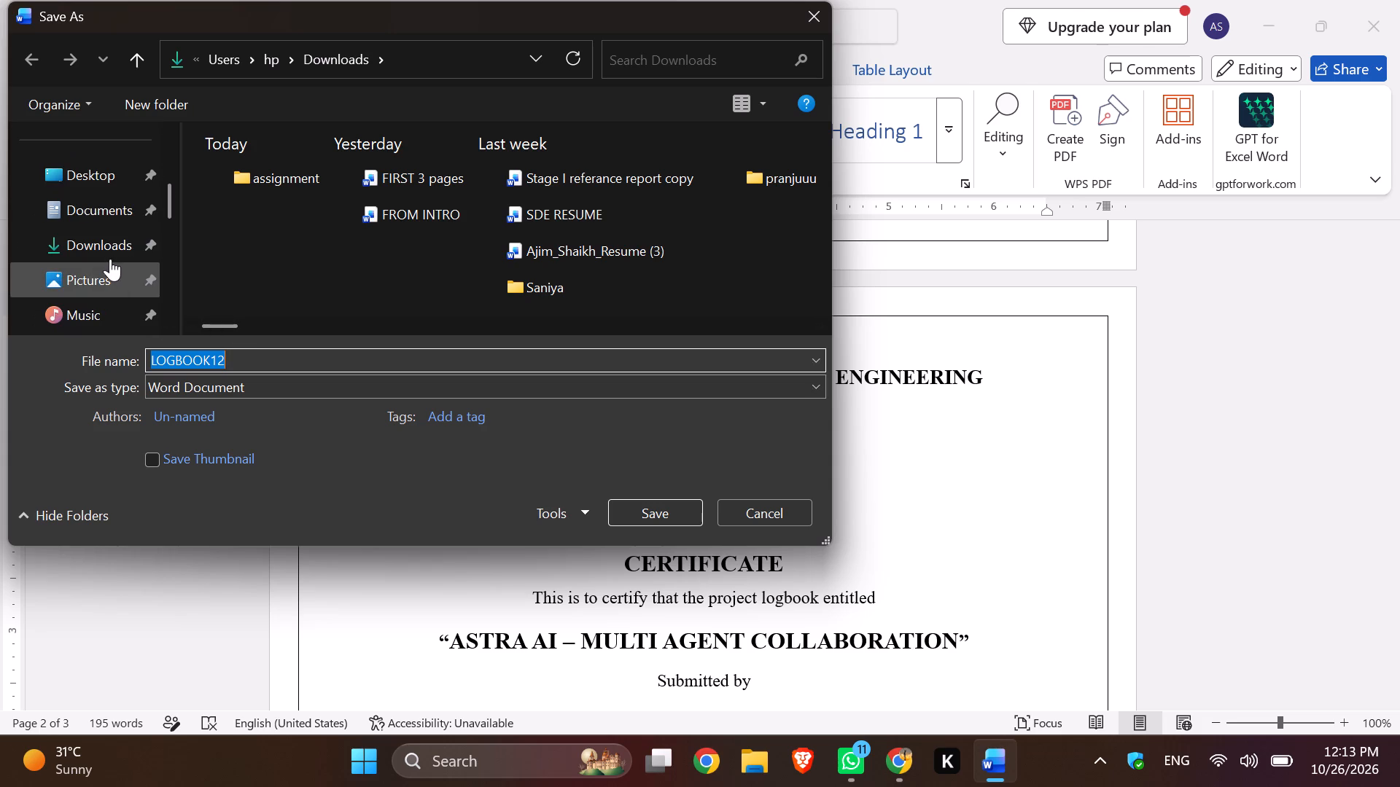
pyautogui.click(110, 254)
pyautogui.click(243, 359)
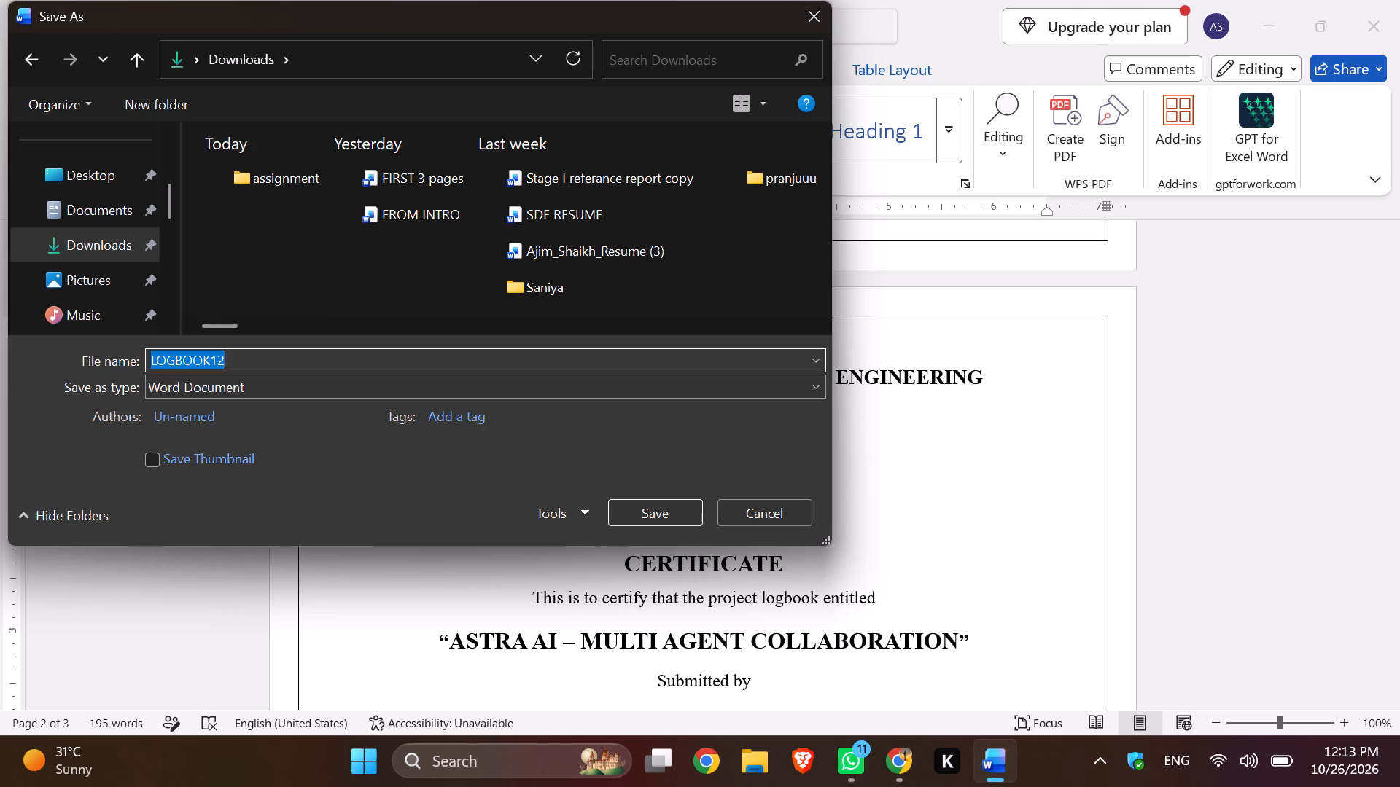
pyautogui.click(243, 359)
pyautogui.press('space')
pyautogui.press('space')
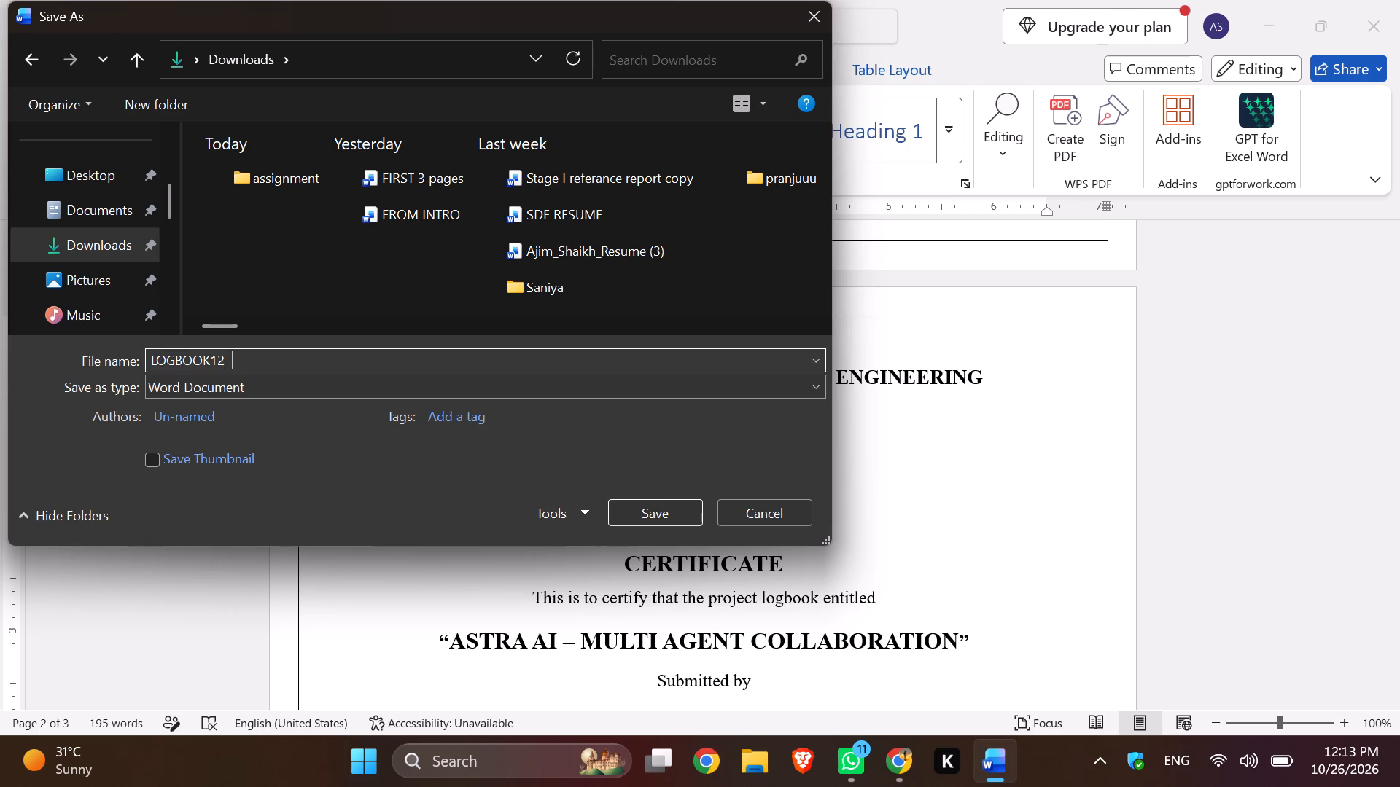
pyautogui.press('BackSpace')
pyautogui.press('BackSpace')
pyautogui.press('BackSpace')
pyautogui.press('BackSpace')
pyautogui.press('space')
pyautogui.write('first pages')
pyautogui.press('Return')
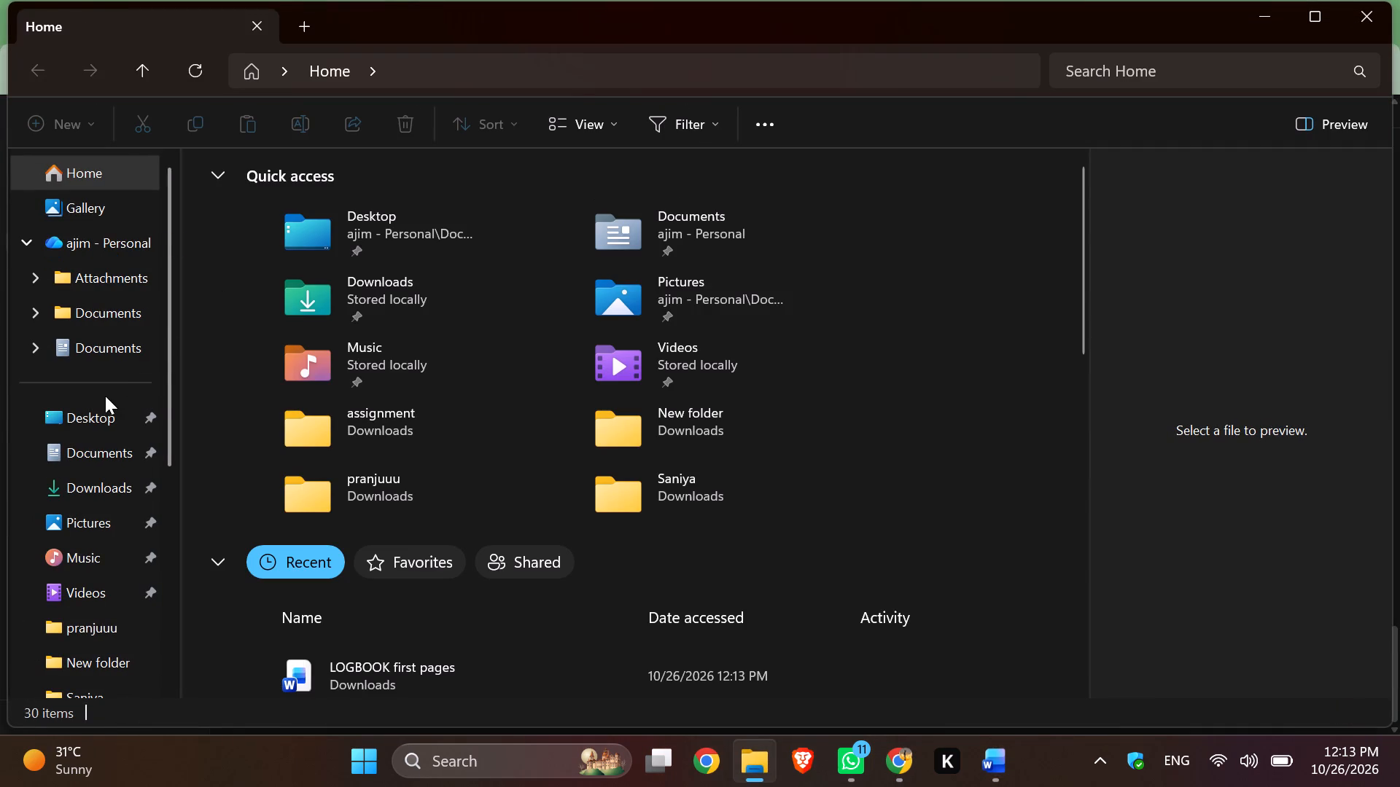
pyautogui.click(92, 407)
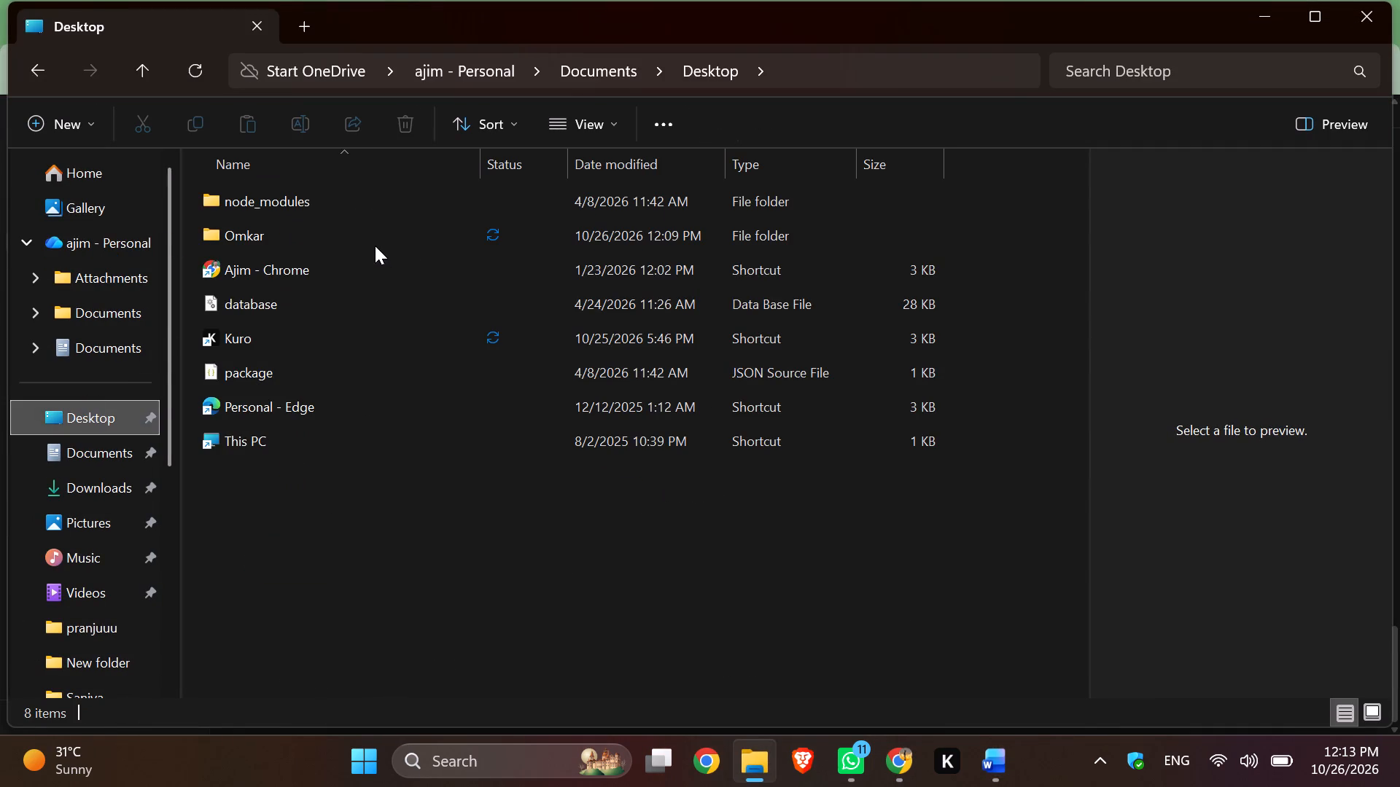
pyautogui.doubleClick(375, 246)
# Start renaming the LOGBOOK12 PDF in the Omkar folder, clearing its existing file name.
pyautogui.click(304, 198)
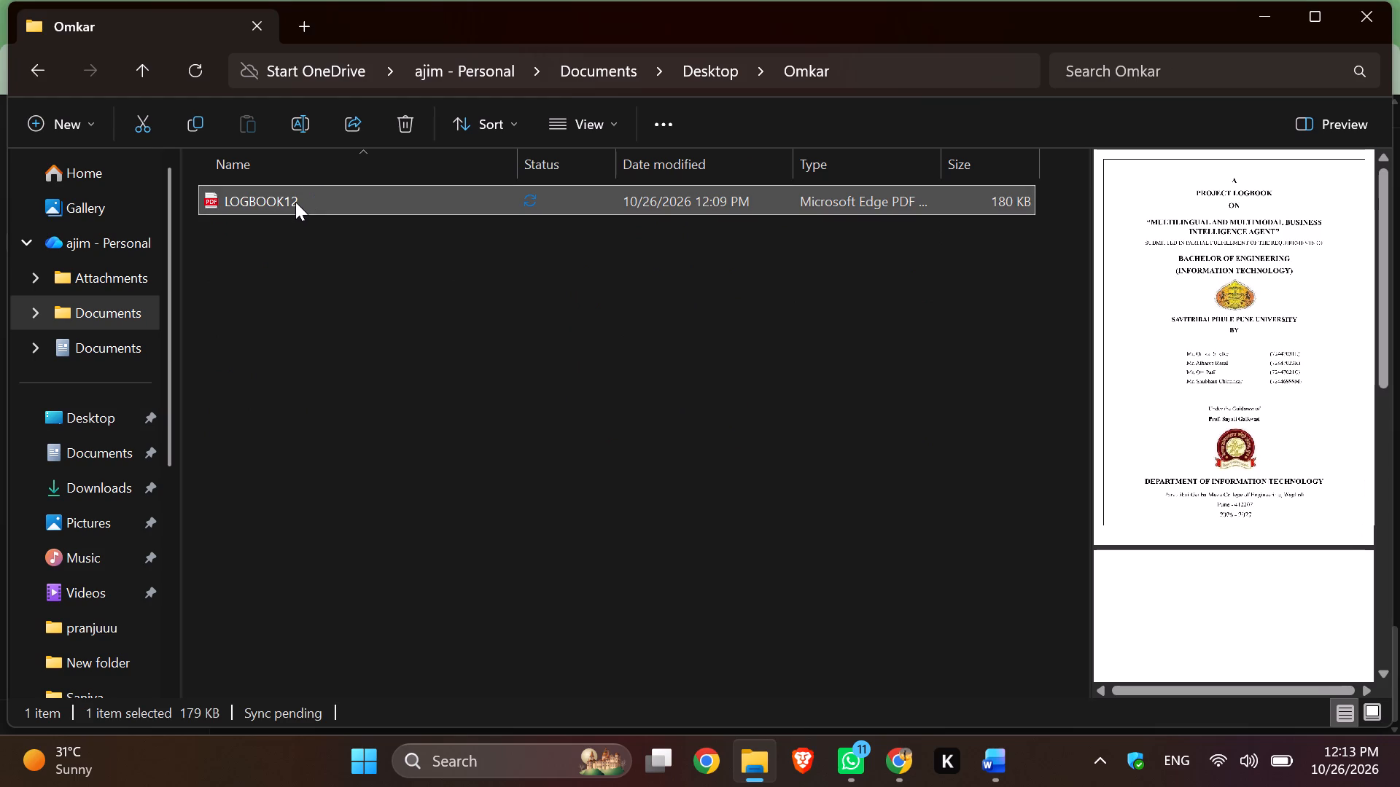
pyautogui.rightClick(295, 202)
pyautogui.click(300, 126)
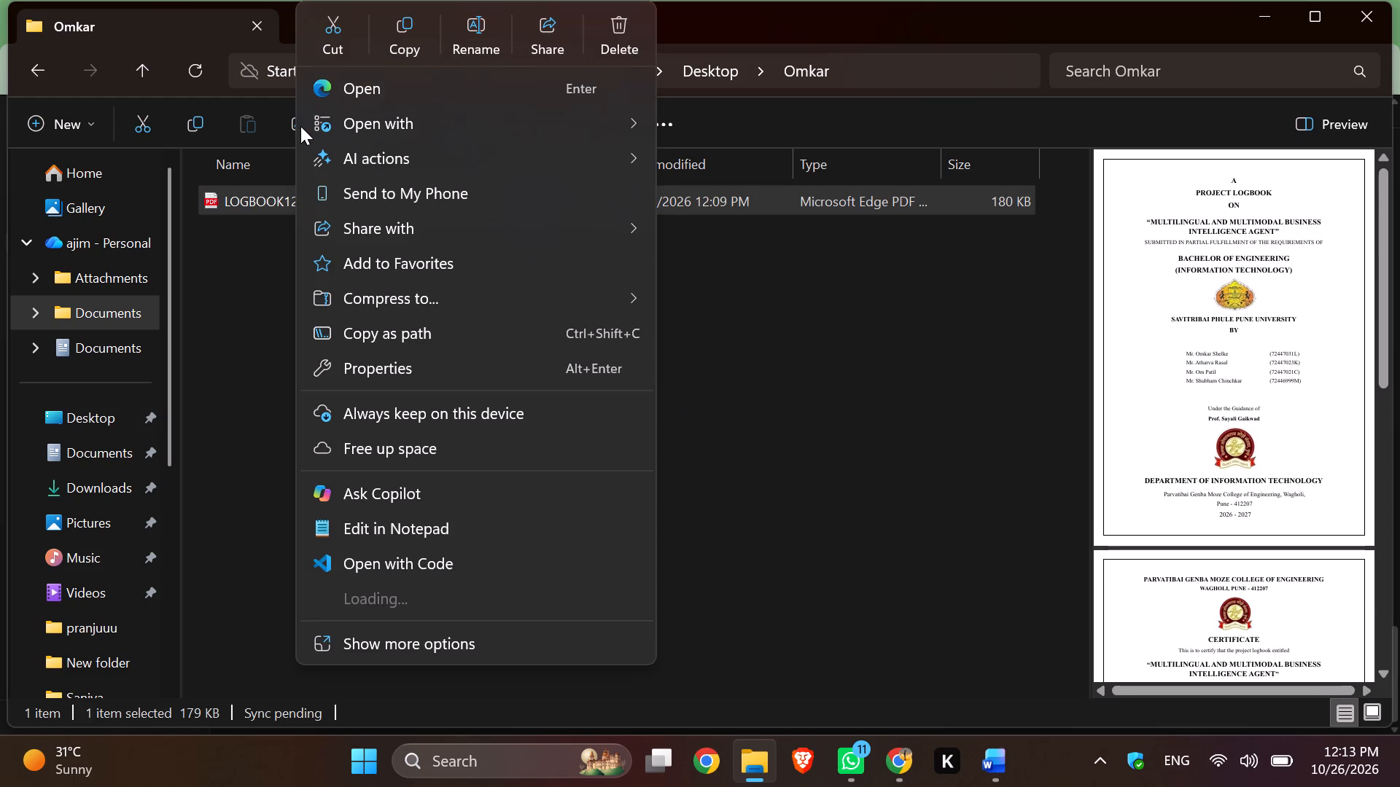
pyautogui.click(260, 321)
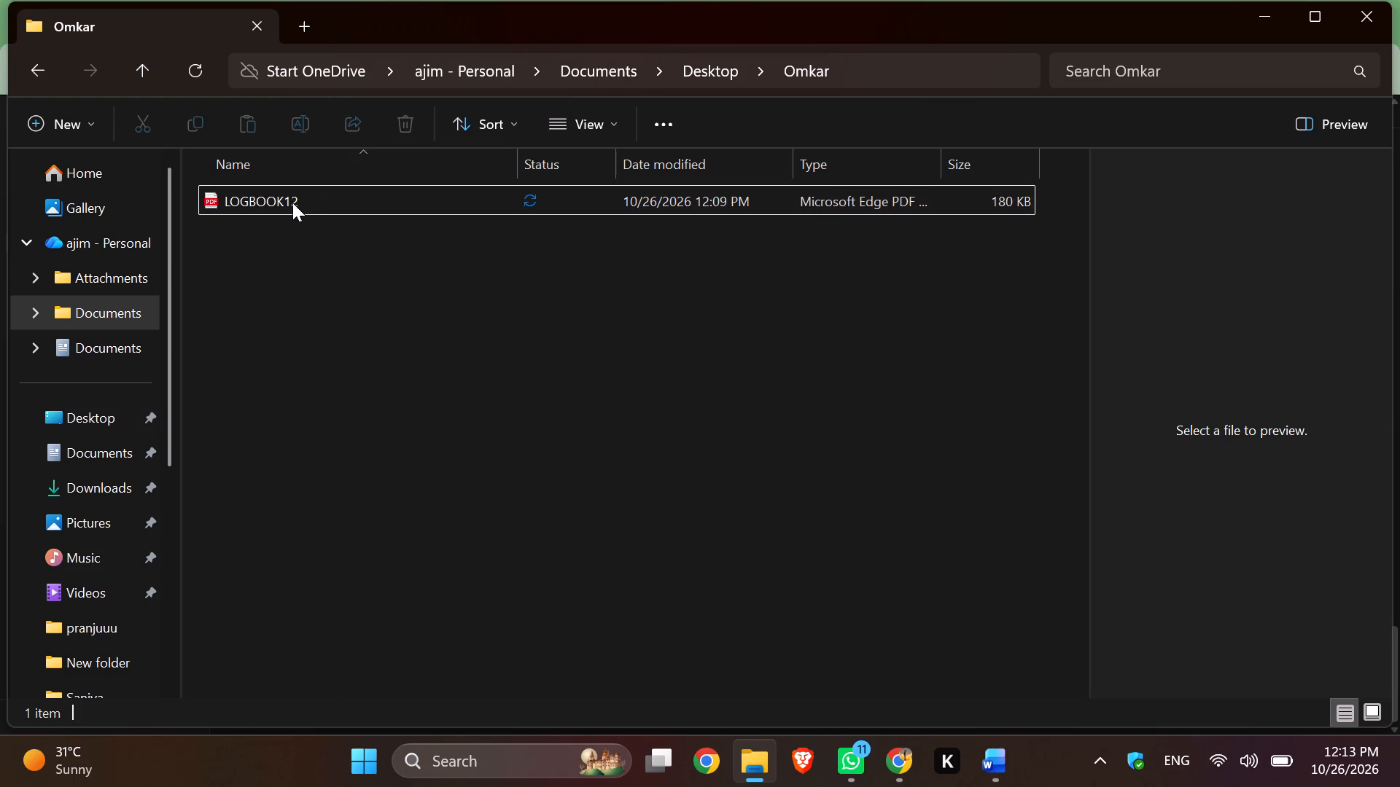
pyautogui.click(292, 203)
pyautogui.click(304, 134)
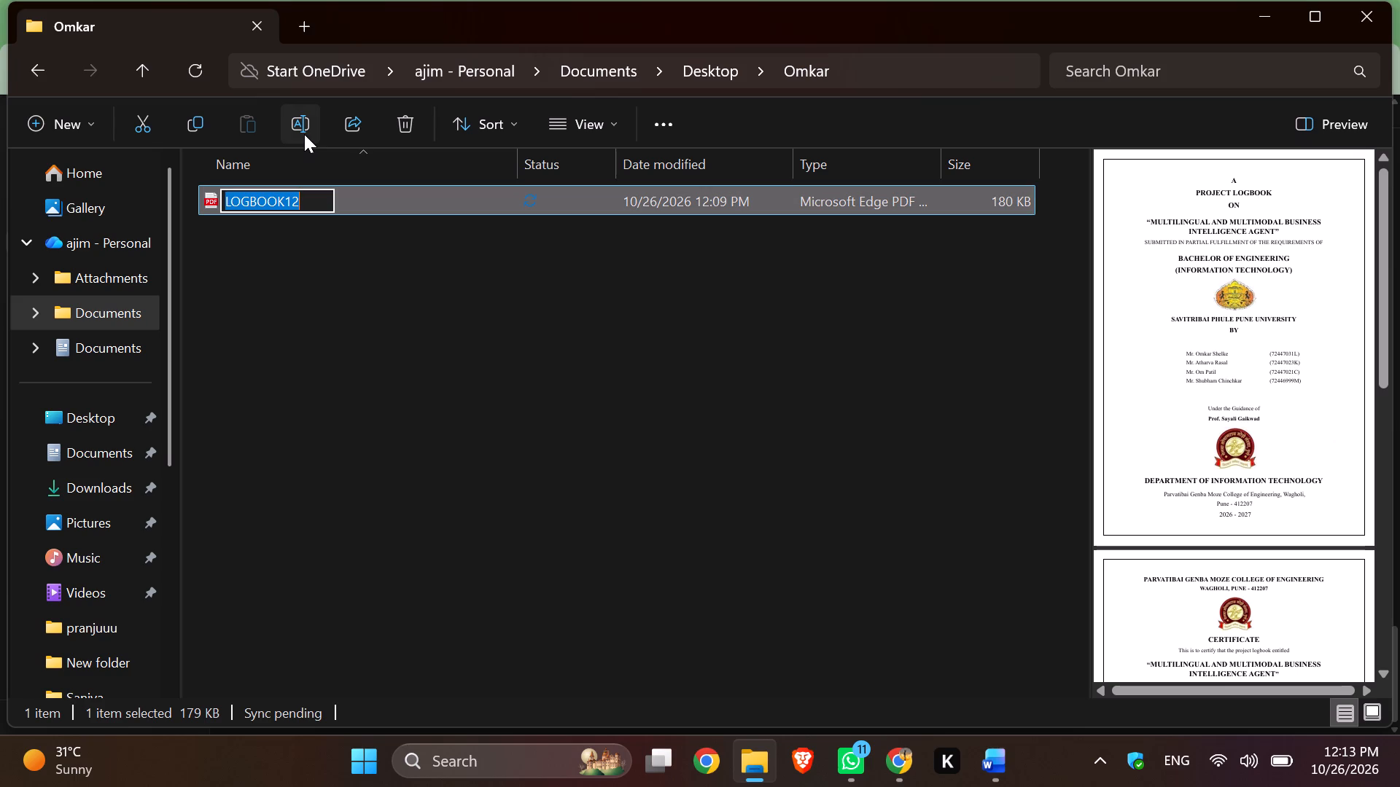
pyautogui.press('o')
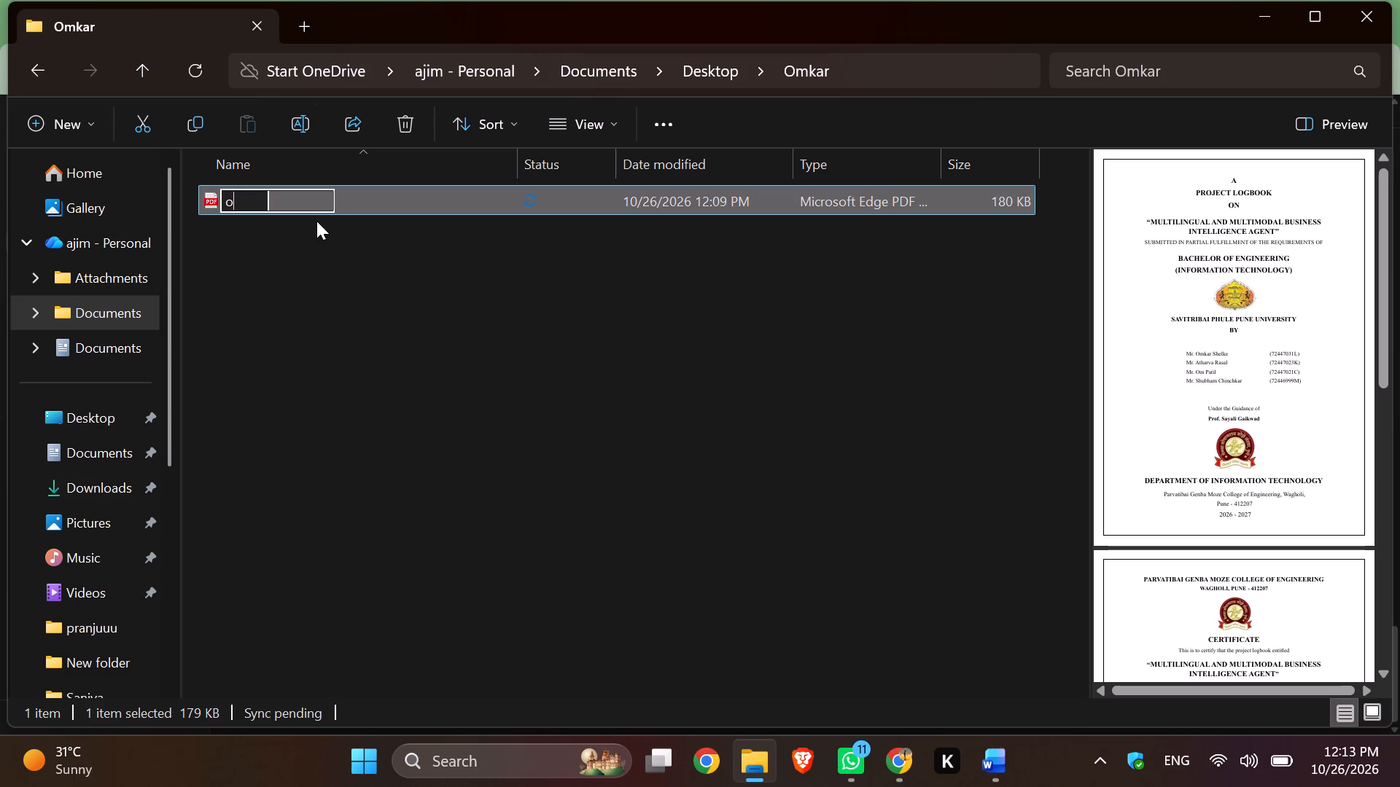
pyautogui.press('BackSpace')
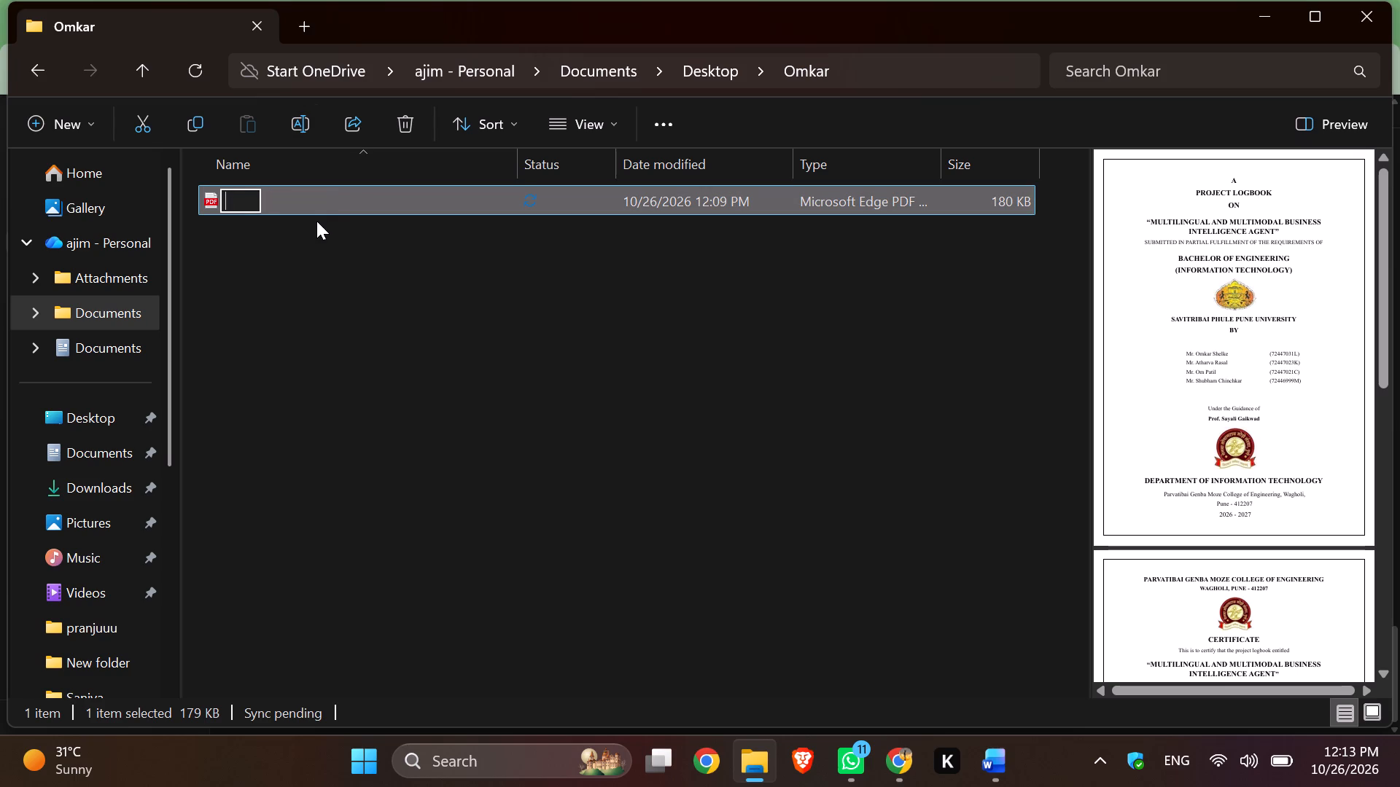
# Rename the PDF in the Omkar folder as "Logbook first pages MMBIA".
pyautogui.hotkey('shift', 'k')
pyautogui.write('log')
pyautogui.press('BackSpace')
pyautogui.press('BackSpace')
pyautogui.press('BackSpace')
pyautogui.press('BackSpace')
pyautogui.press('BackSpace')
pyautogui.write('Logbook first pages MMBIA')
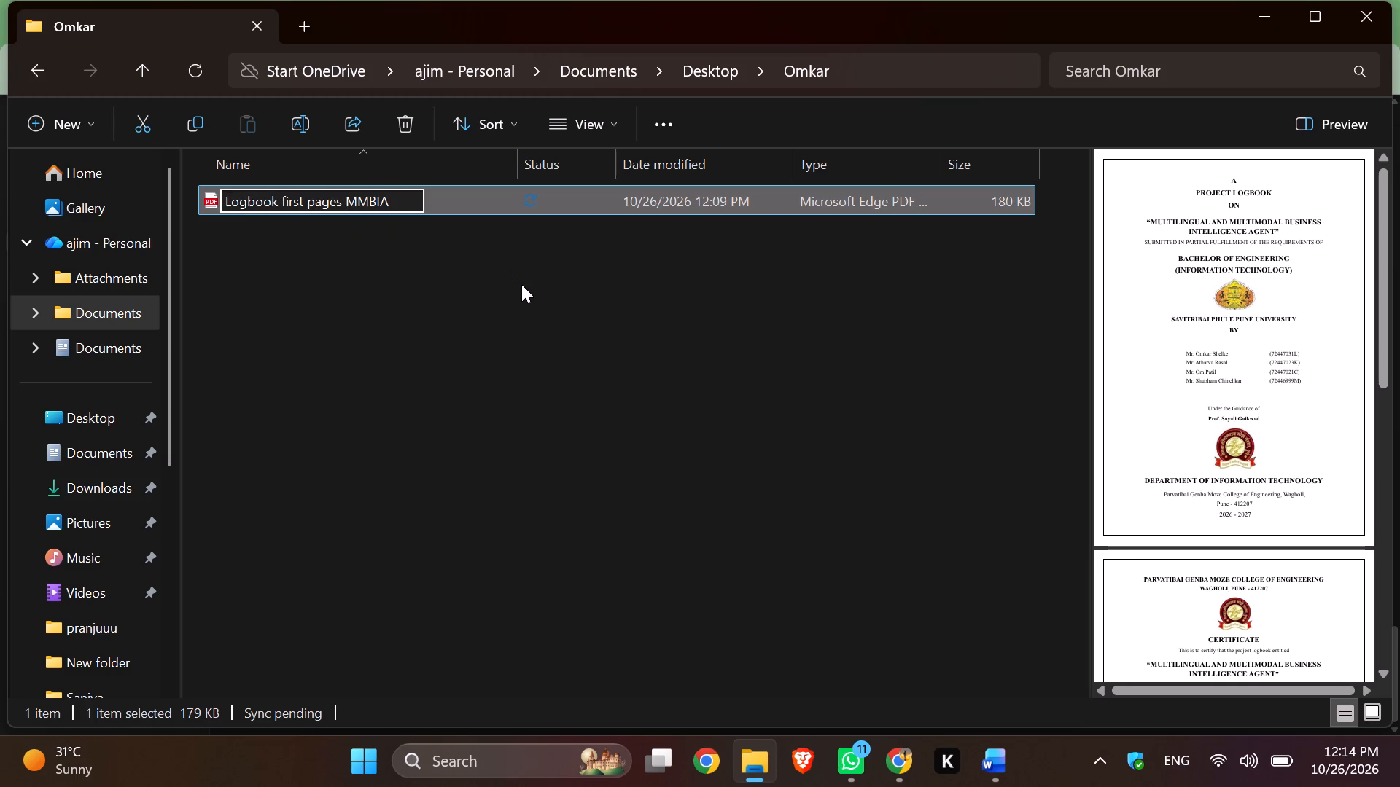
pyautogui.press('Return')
pyautogui.click(426, 294)
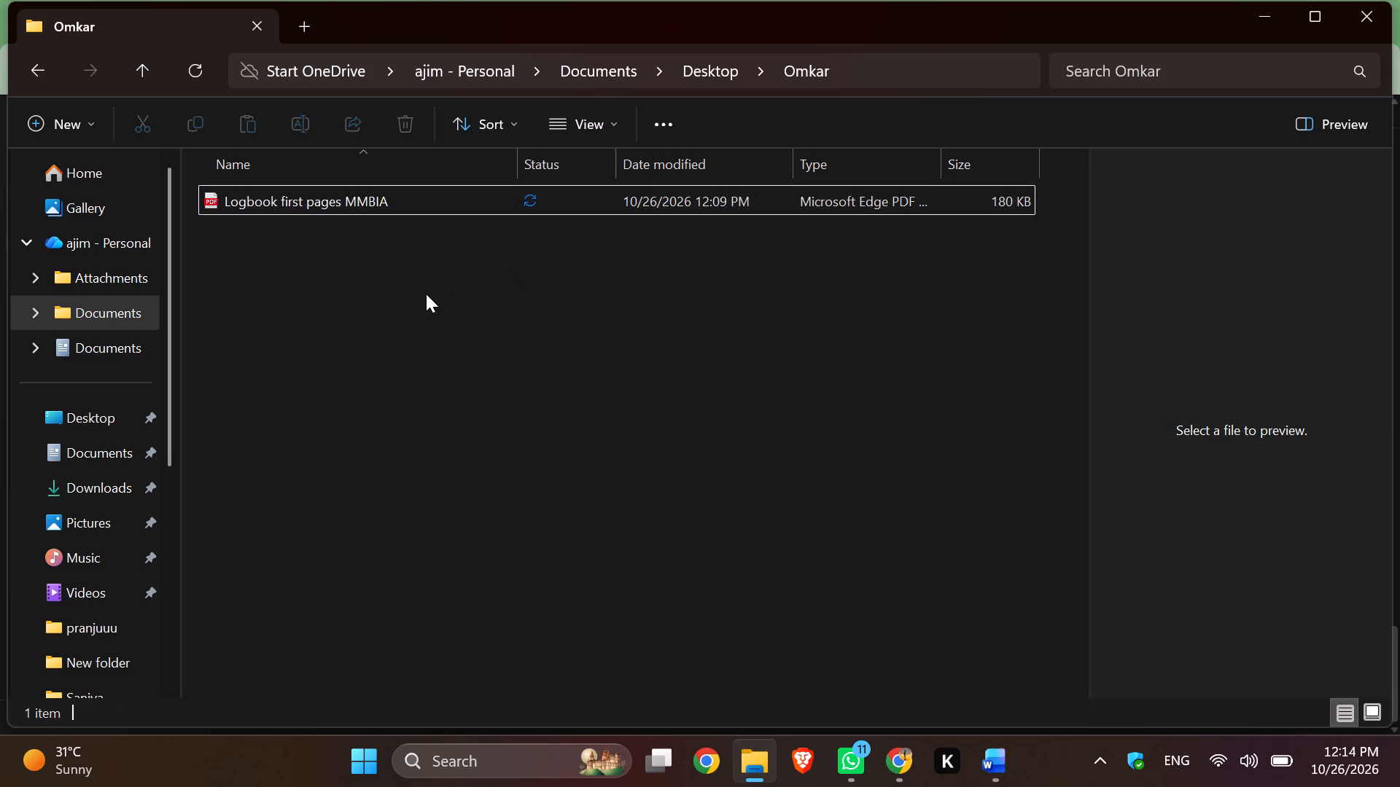
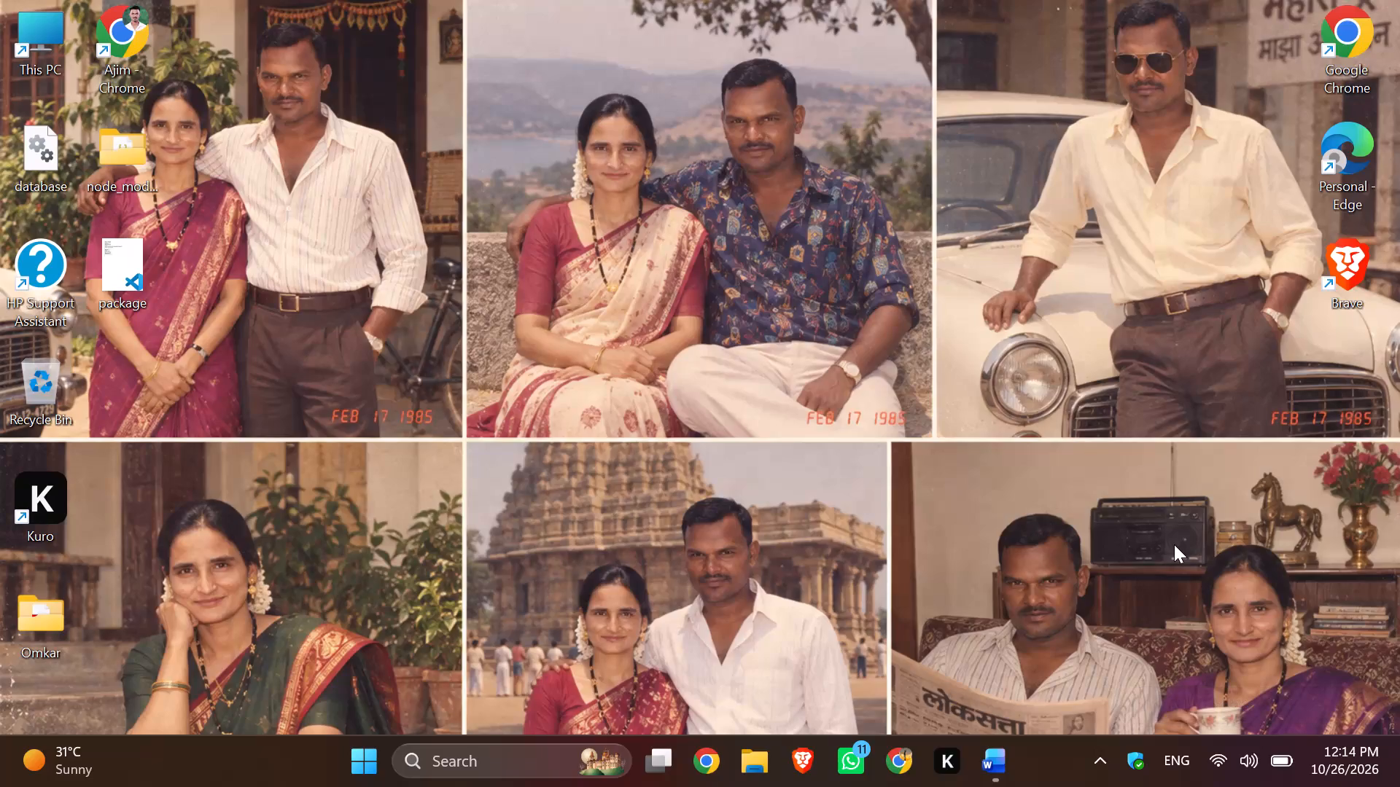
# Switch back to Word and open the recent document "FROM INTRO" from the Downloads folder.
pyautogui.click(995, 765)
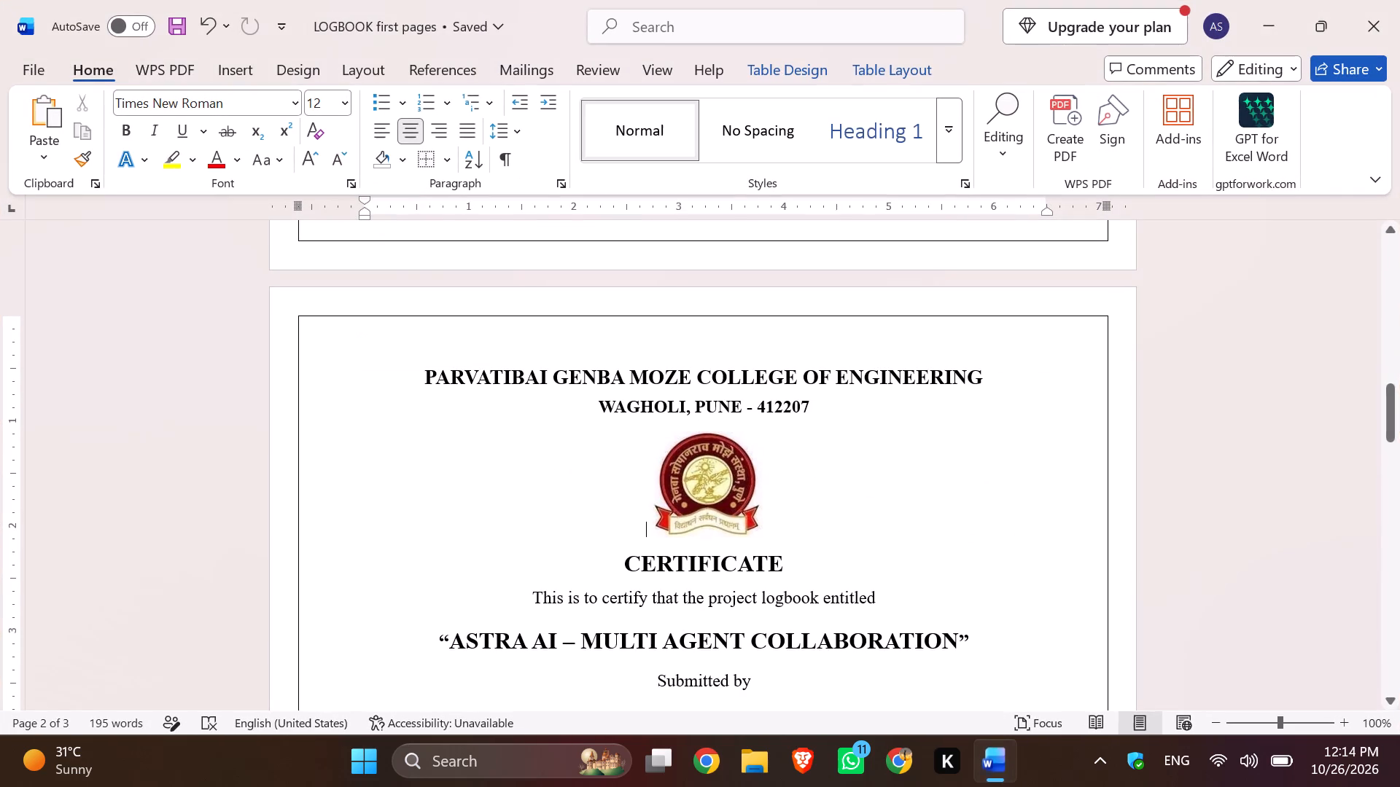
pyautogui.click(20, 58)
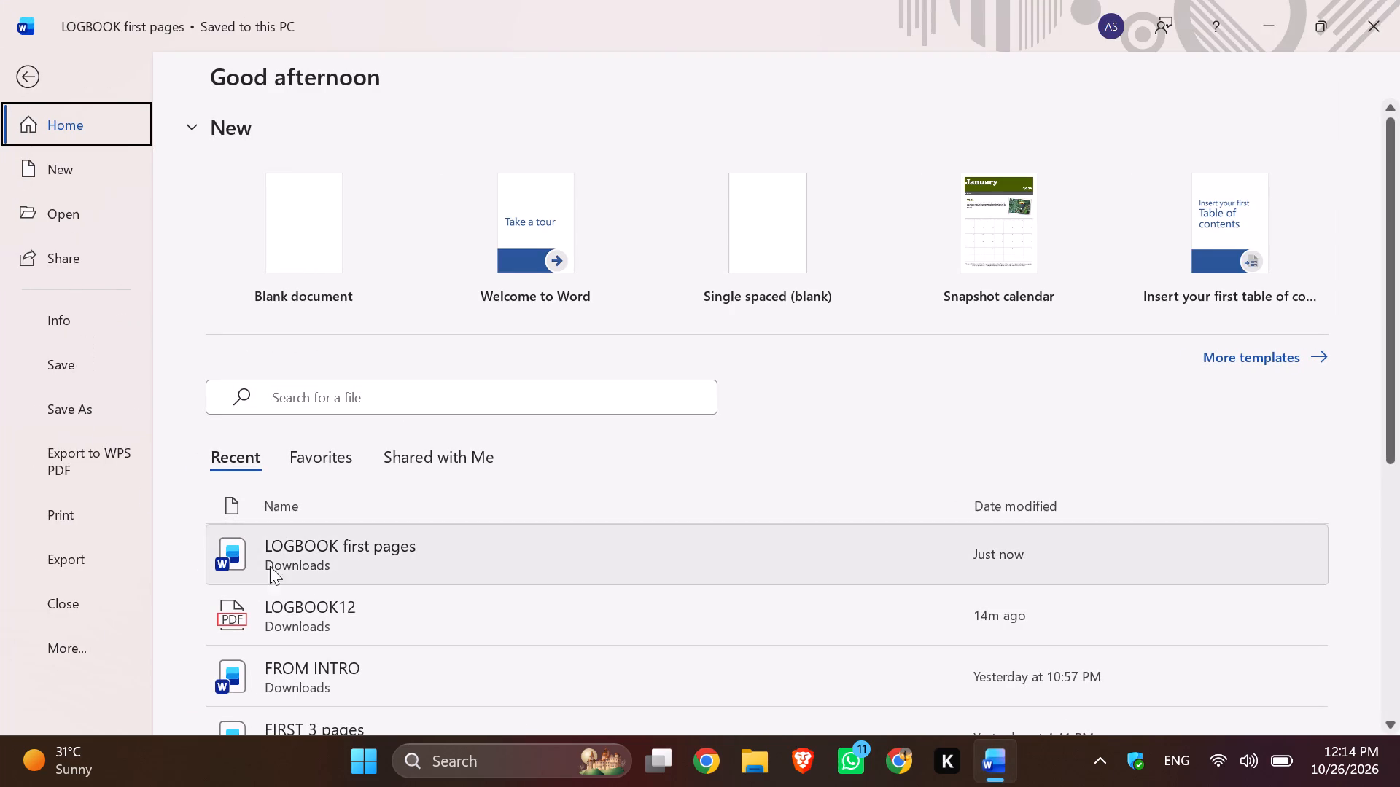
pyautogui.scroll(-1, 331, 589)
pyautogui.click(356, 539)
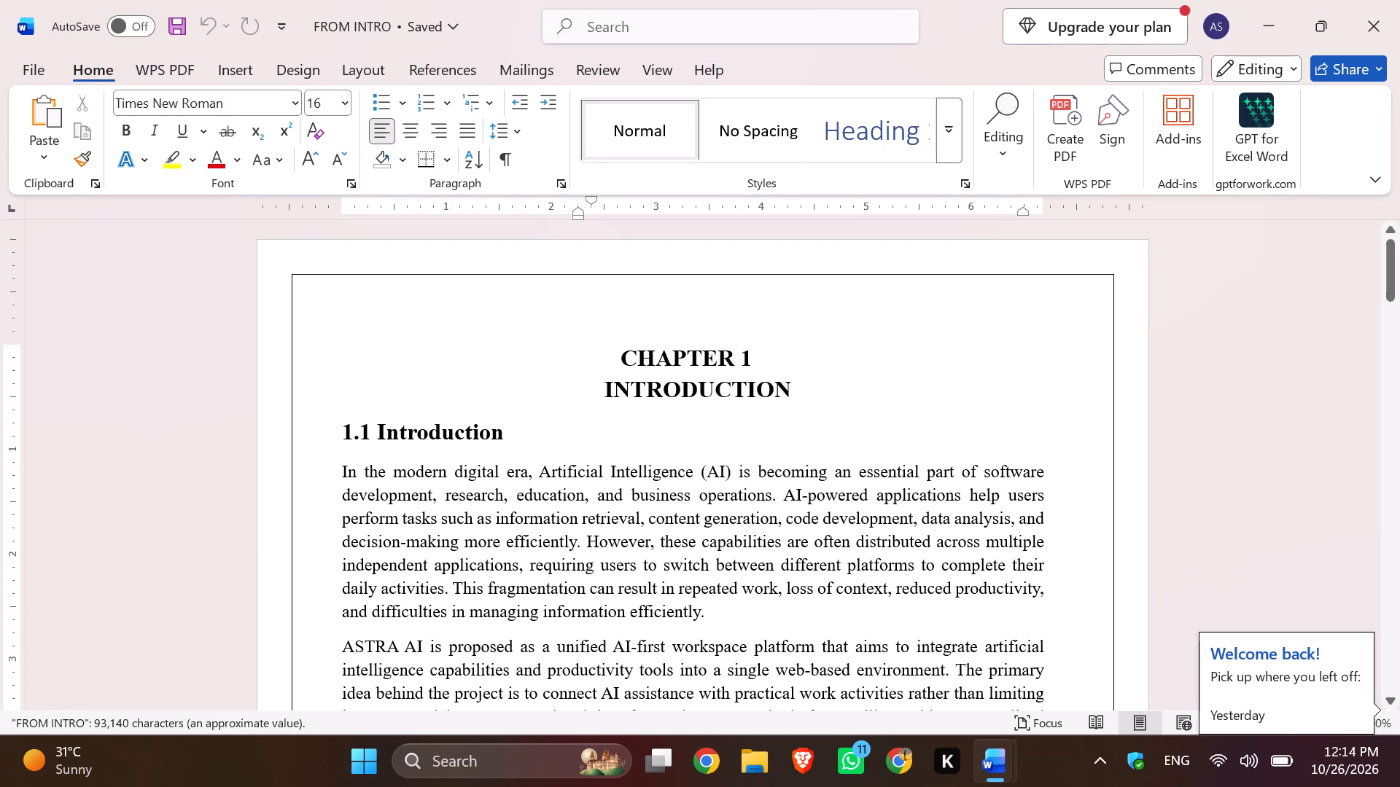
# Look through the end of the FROM INTRO document, from the references to the annexure headings on the final page.
pyautogui.scroll(-20, 614, 576)
pyautogui.scroll(-15, 614, 576)
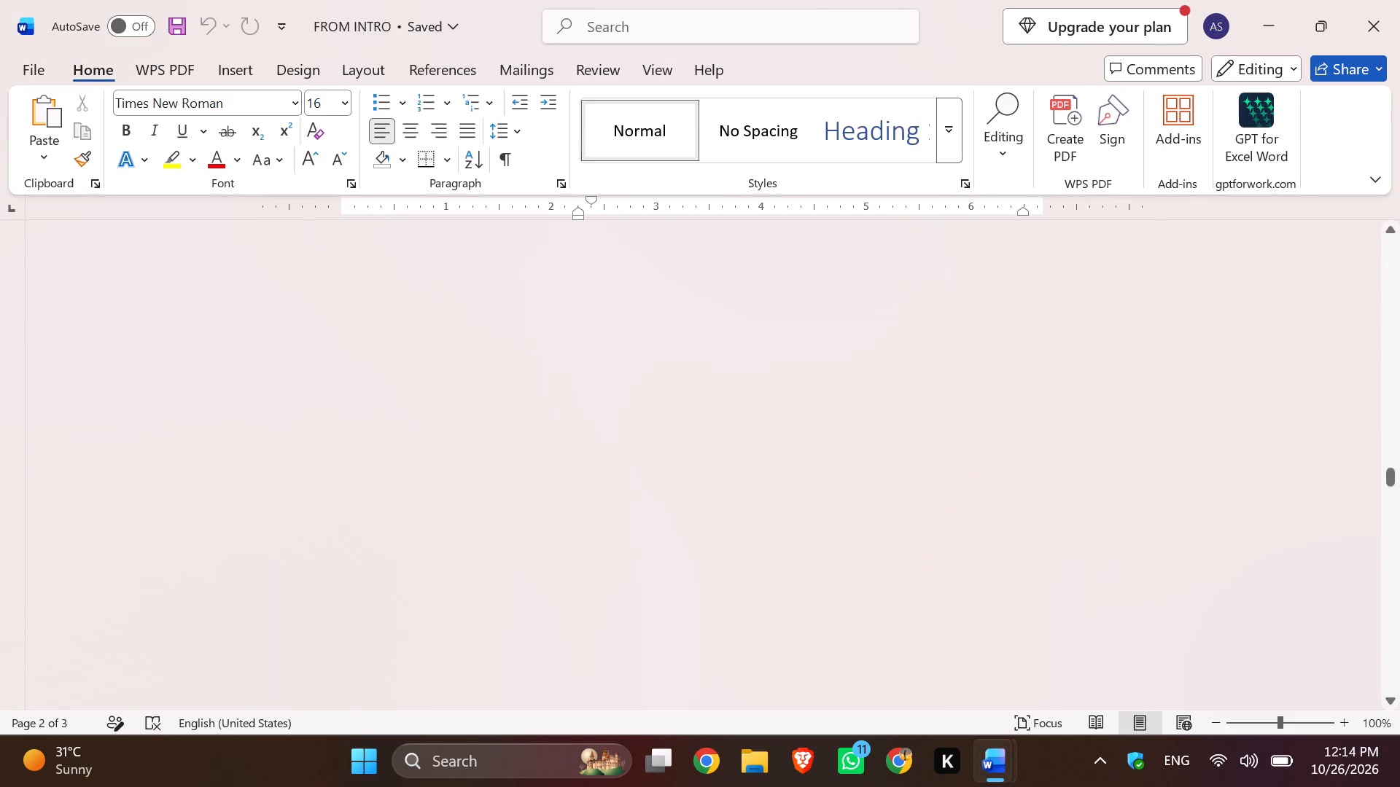
pyautogui.scroll(-16, 614, 576)
pyautogui.scroll(-1, 599, 662)
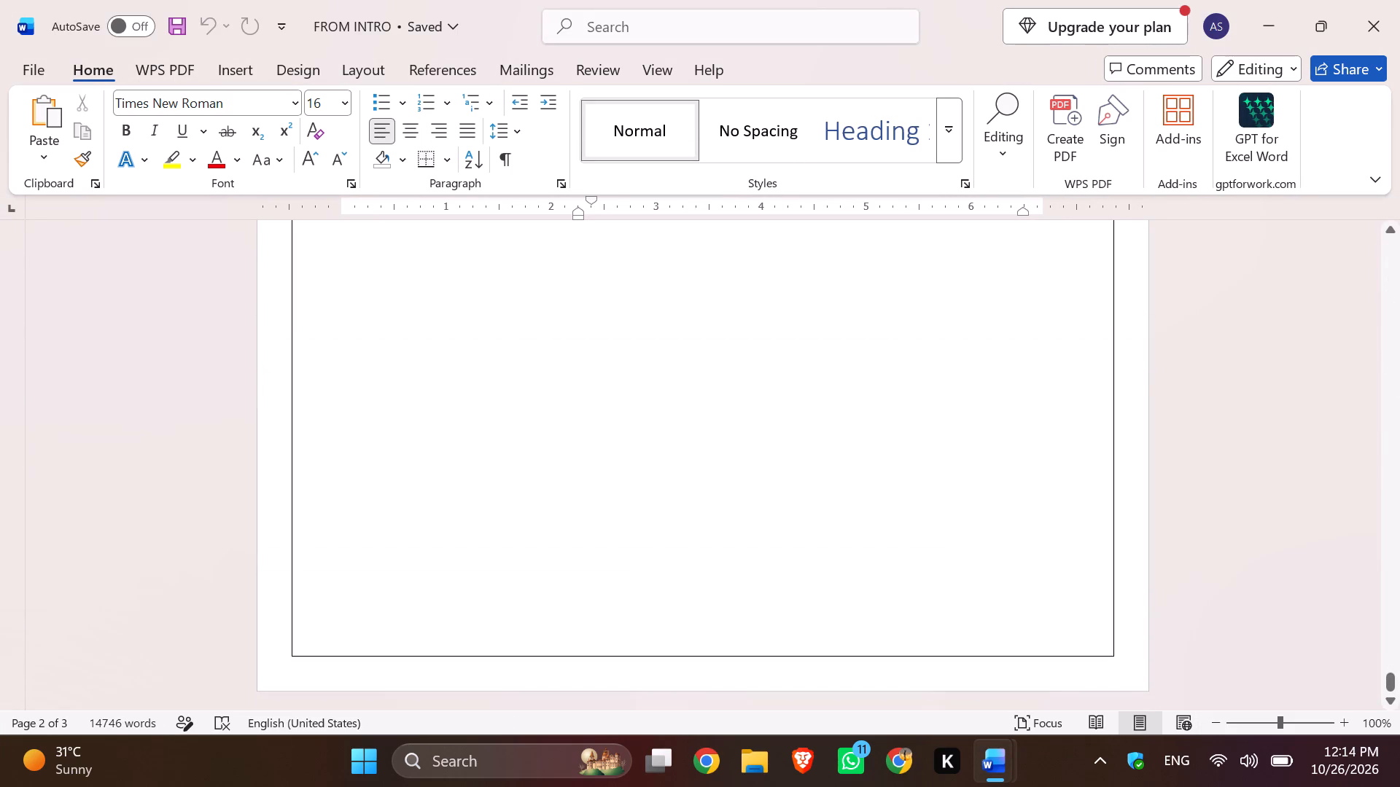
pyautogui.scroll(3, 599, 662)
pyautogui.scroll(-2, 599, 662)
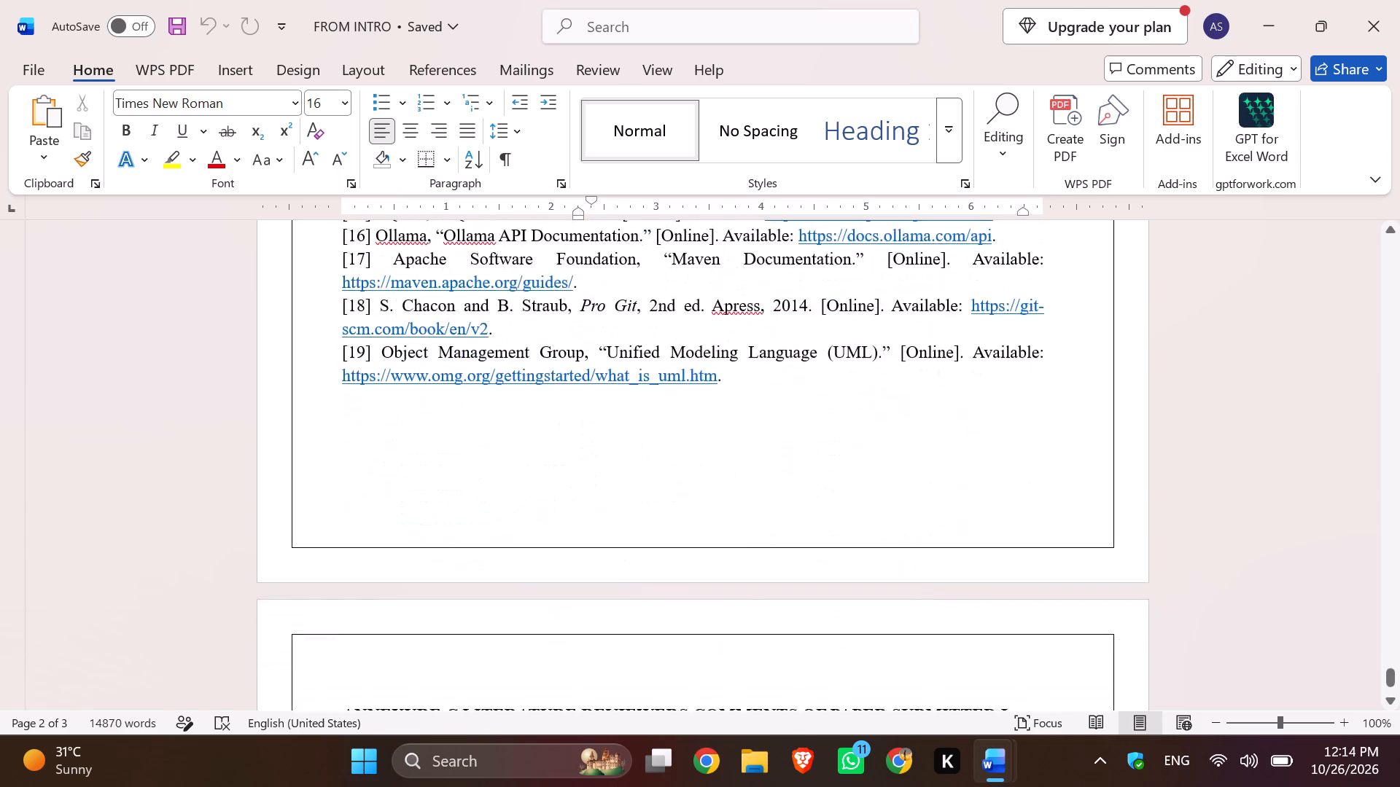
pyautogui.scroll(-1, 599, 662)
pyautogui.scroll(1, 599, 662)
pyautogui.rightClick(599, 662)
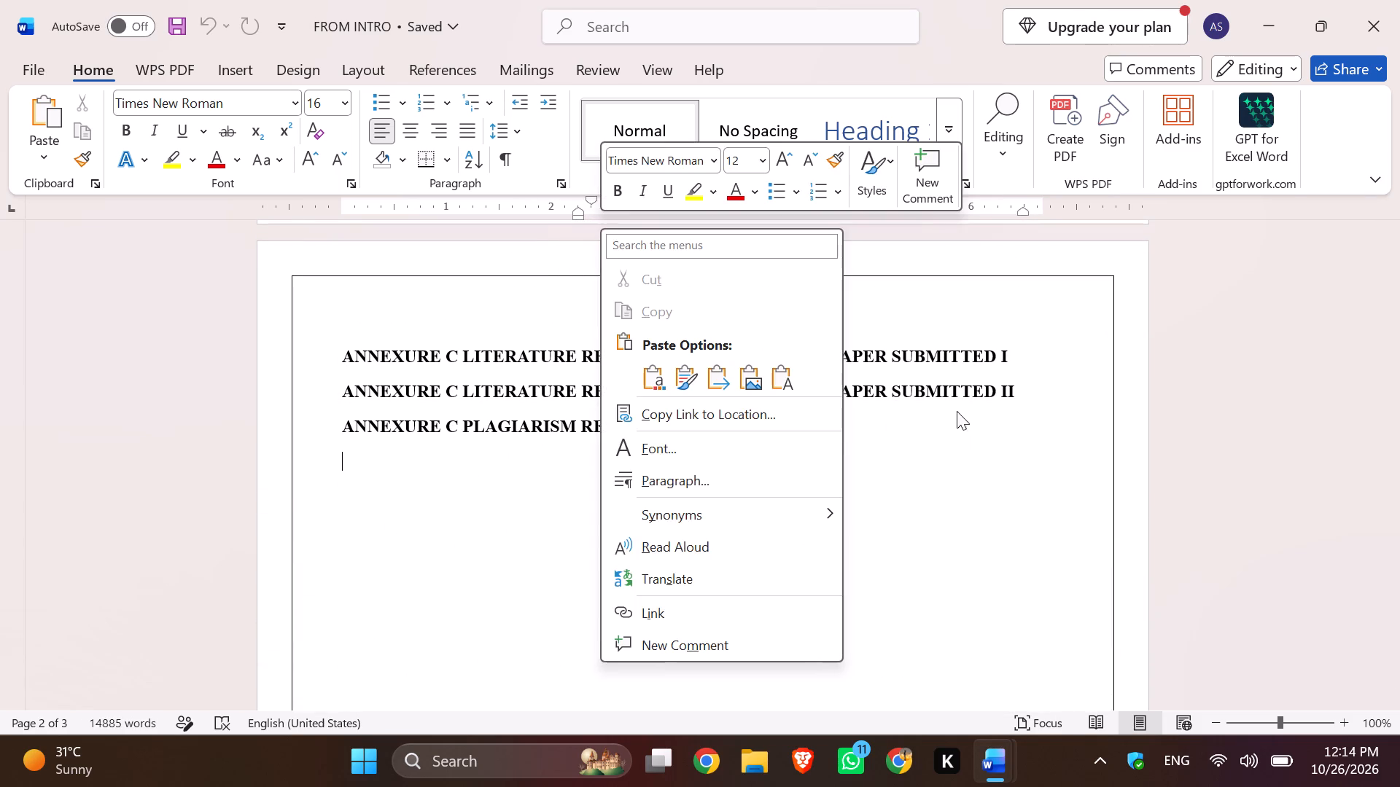
pyautogui.click(997, 410)
pyautogui.moveTo(1056, 377); pyautogui.dragTo(451, 380)
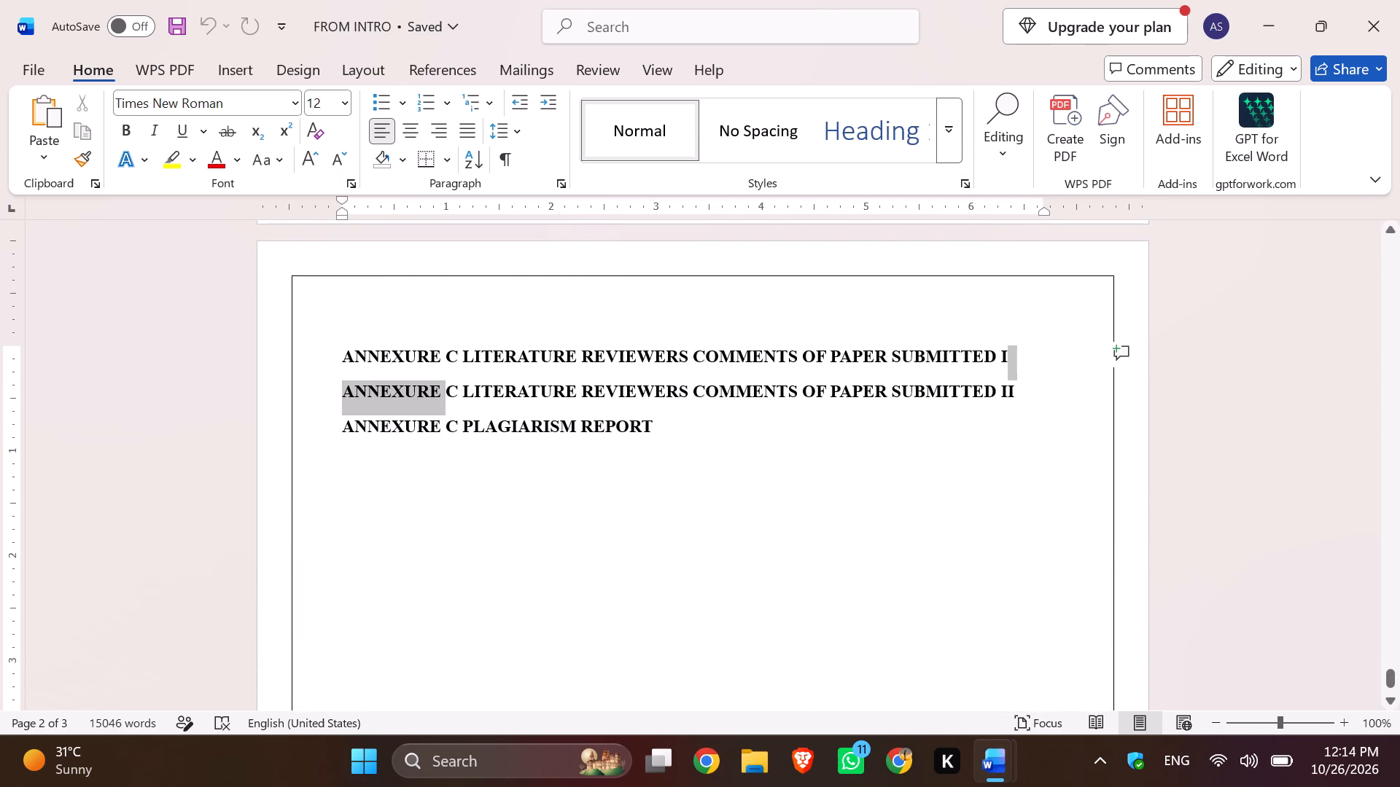
pyautogui.moveTo(451, 380); pyautogui.dragTo(566, 377)
pyautogui.click(697, 400)
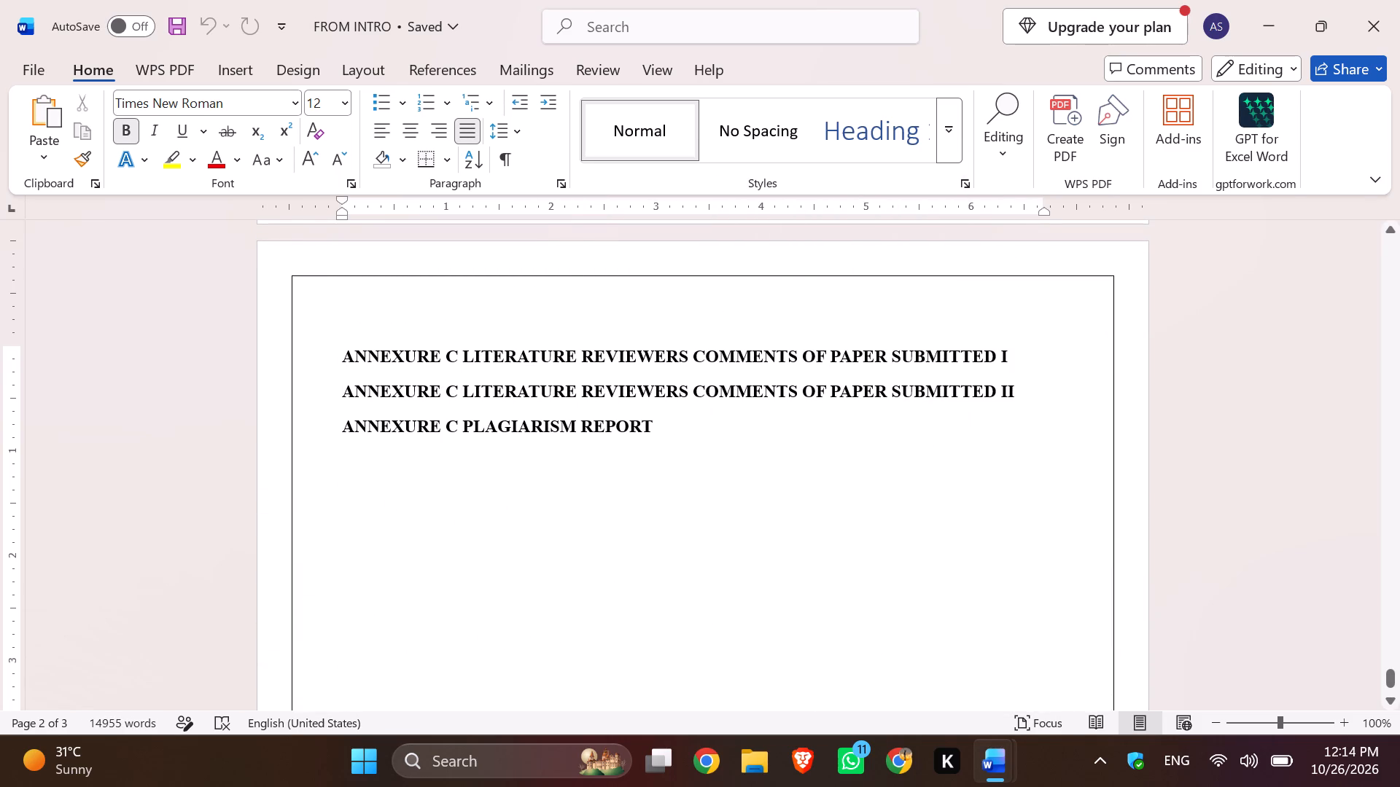
pyautogui.scroll(1, 834, 419)
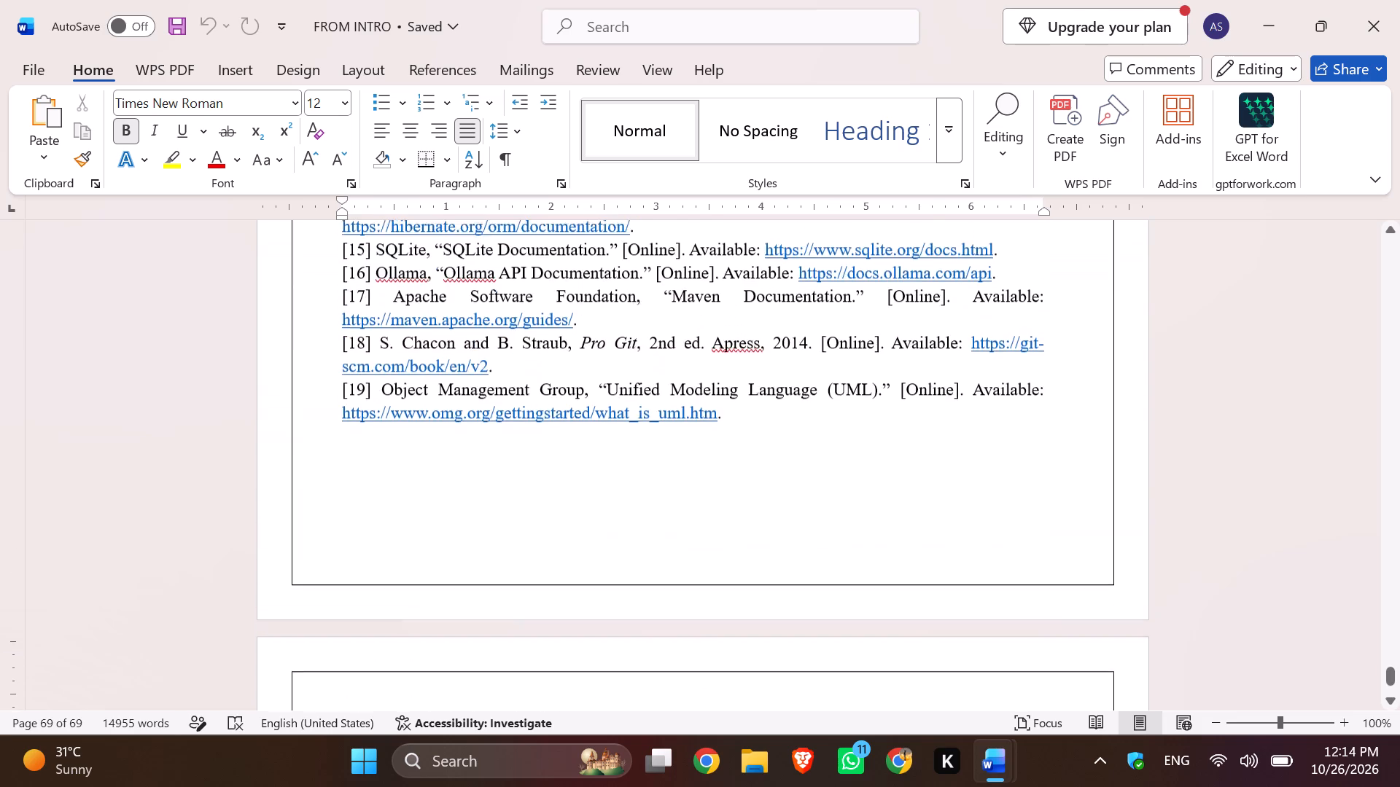
pyautogui.scroll(-1, 834, 419)
# Delete the whole "ANNEXURE C LITERATURE REVIEWERS COMMENTS OF PAPER SUBMITTED II" line from the final page.
pyautogui.click(459, 509)
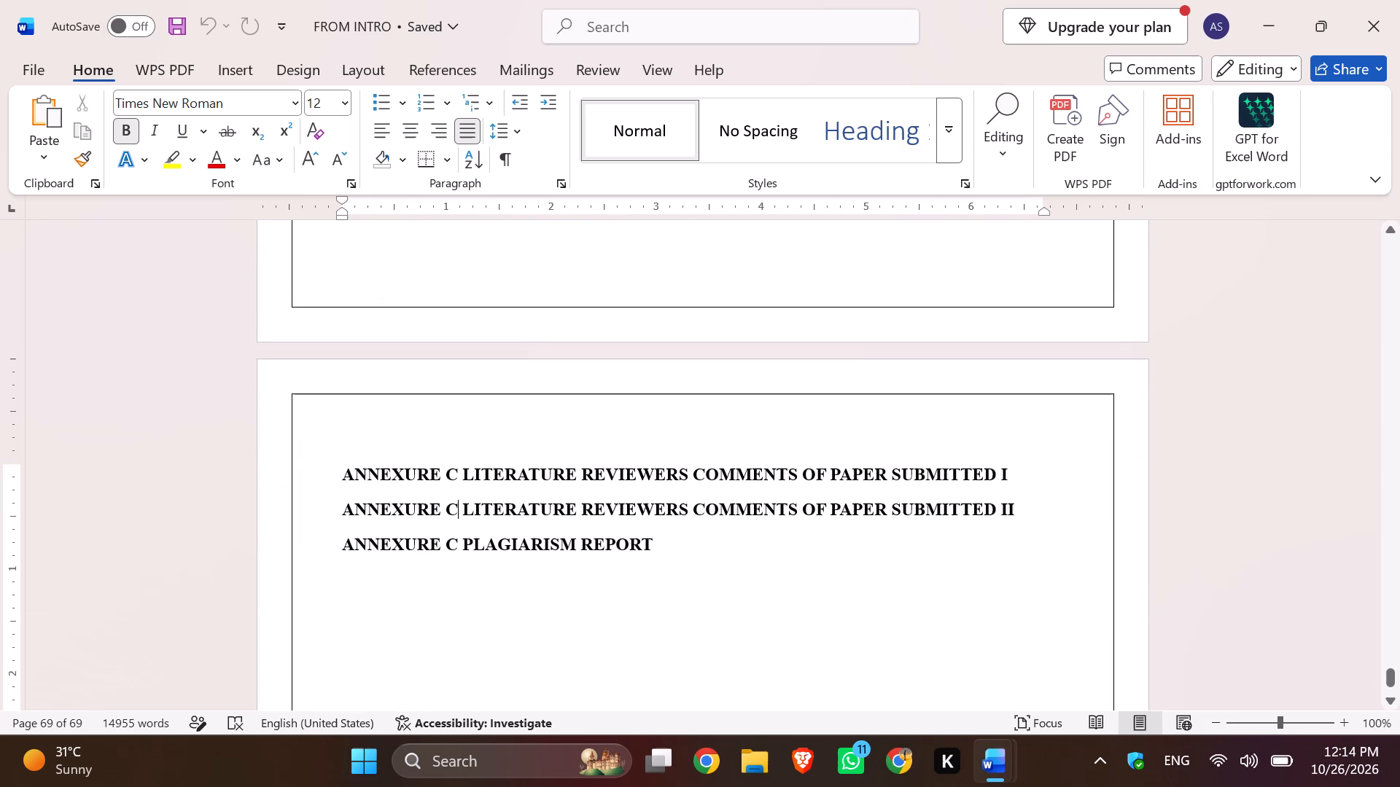
pyautogui.press('BackSpace')
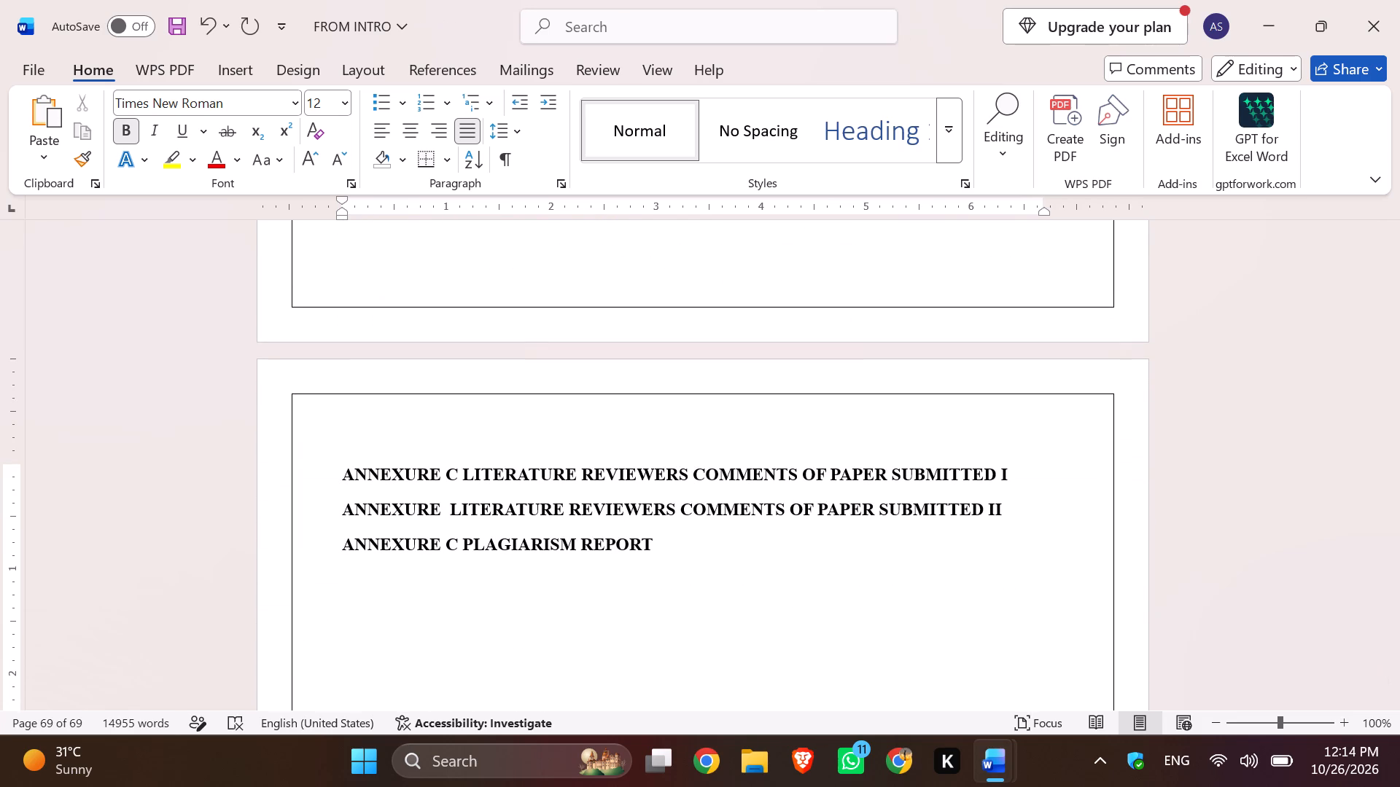
pyautogui.moveTo(658, 548); pyautogui.dragTo(376, 531)
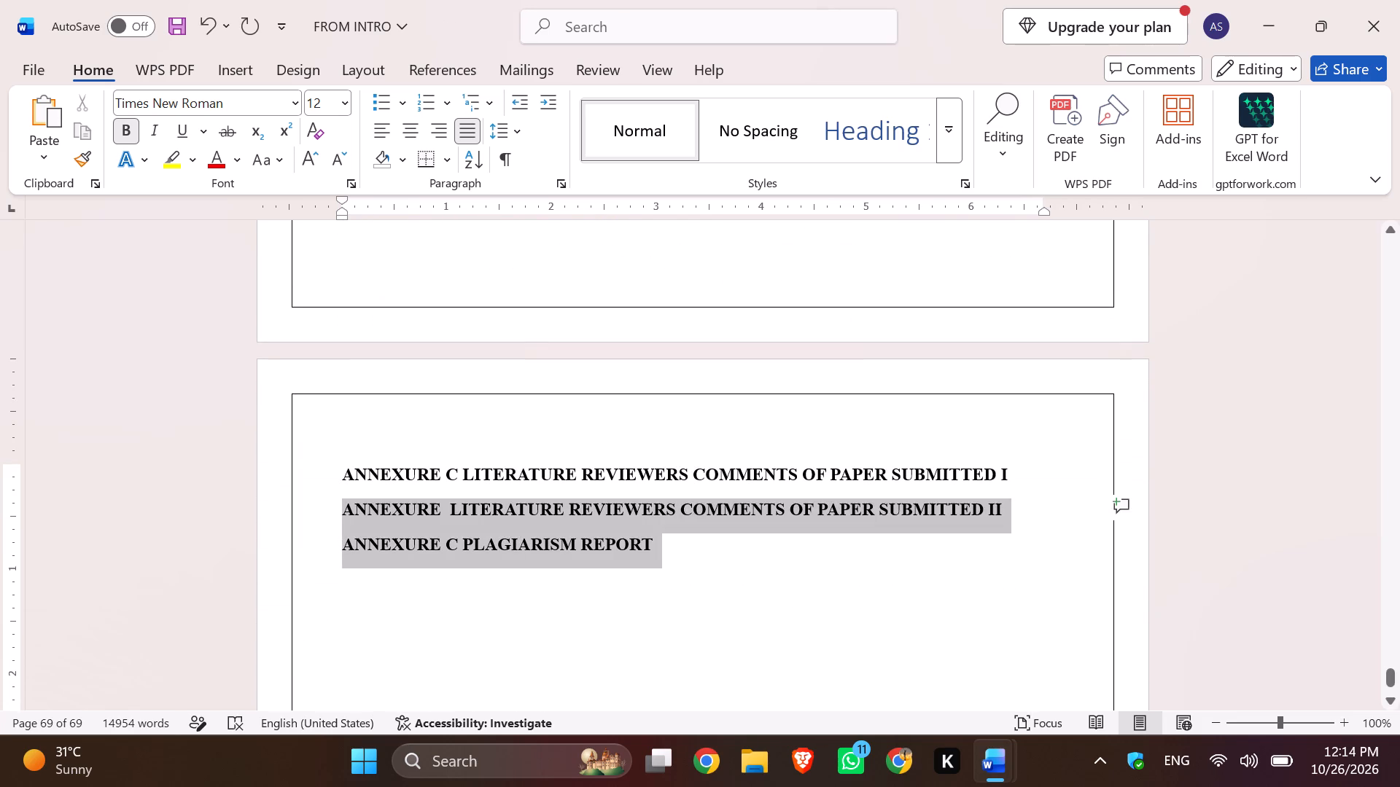
pyautogui.moveTo(376, 531); pyautogui.dragTo(402, 520)
pyautogui.click(402, 520)
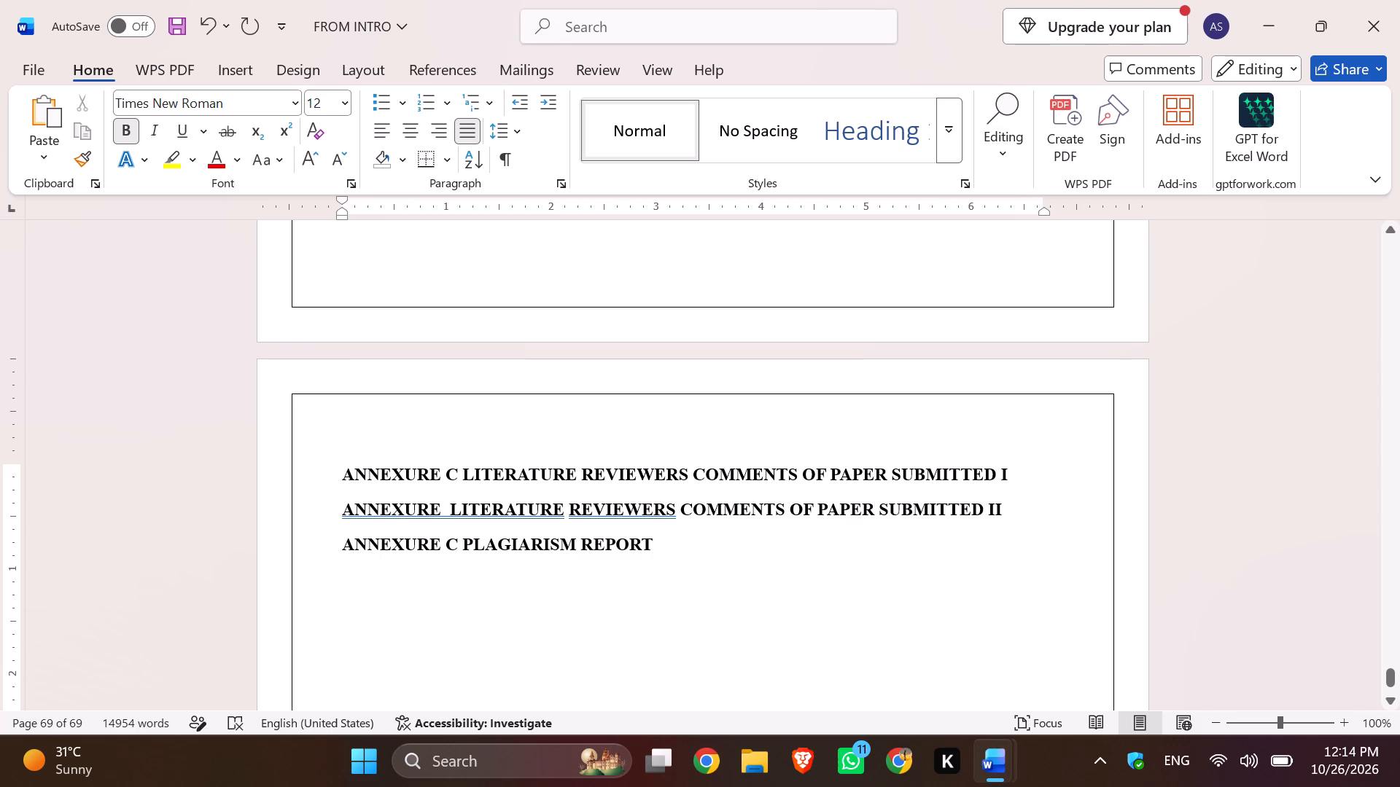
pyautogui.moveTo(1019, 508); pyautogui.dragTo(349, 498)
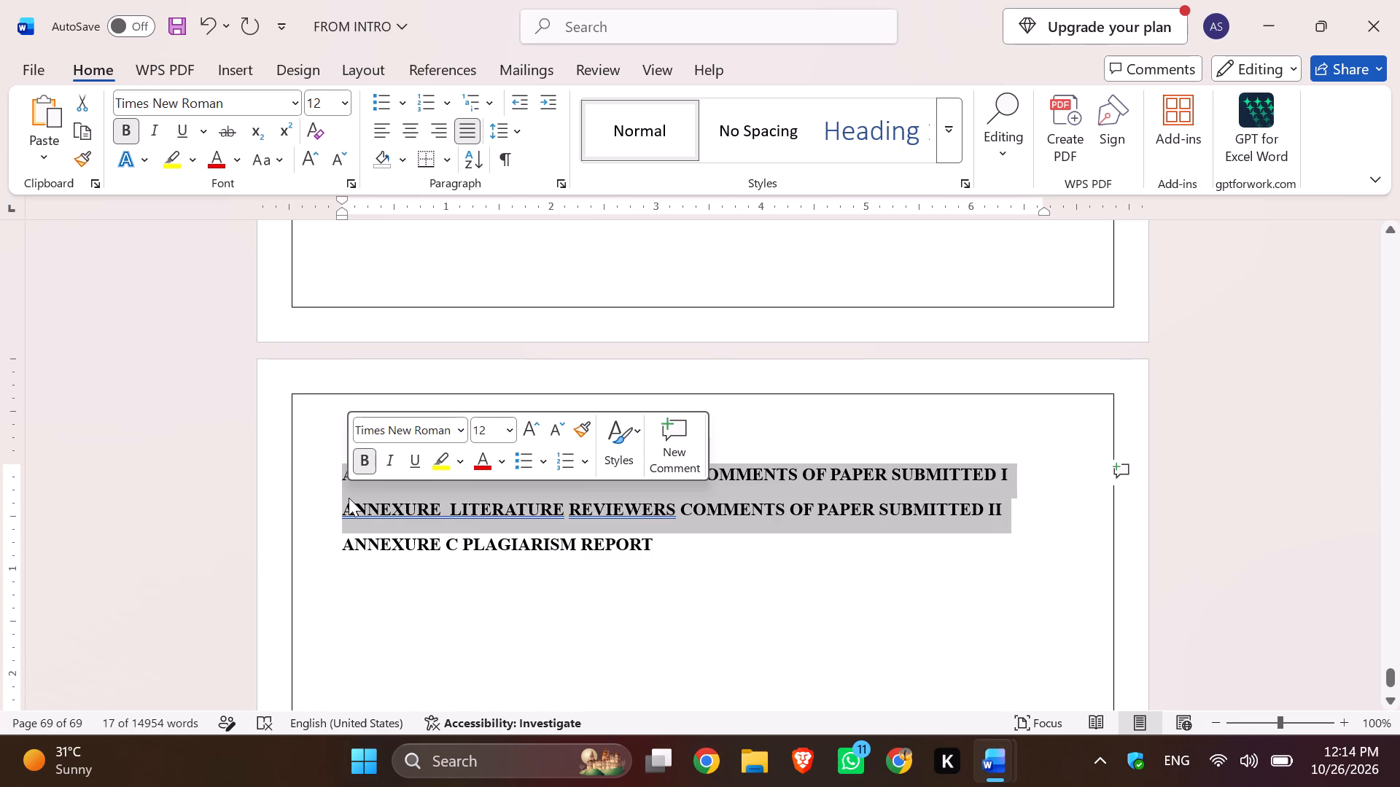
pyautogui.click(349, 498)
pyautogui.moveTo(1008, 509); pyautogui.dragTo(406, 529)
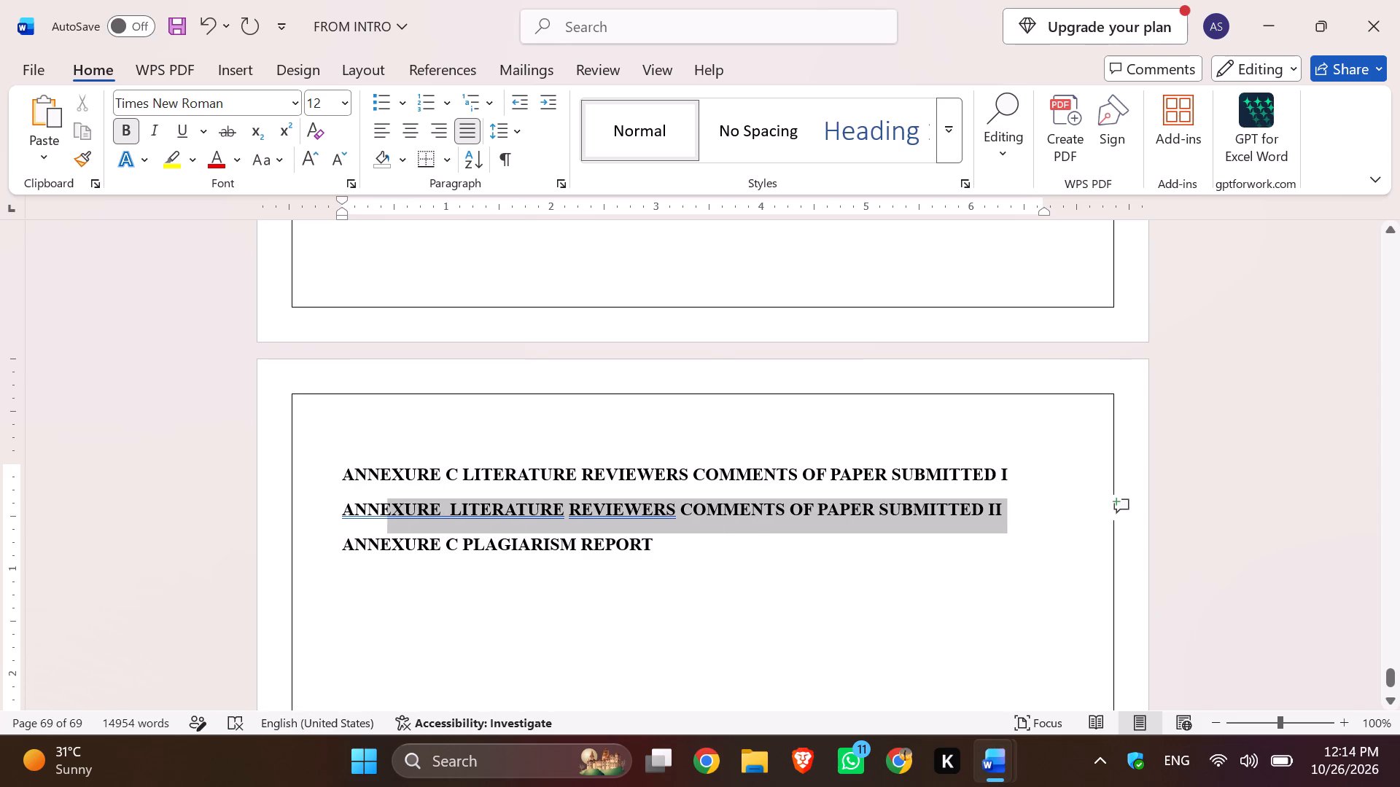
pyautogui.moveTo(406, 529); pyautogui.dragTo(362, 521)
pyautogui.press('BackSpace')
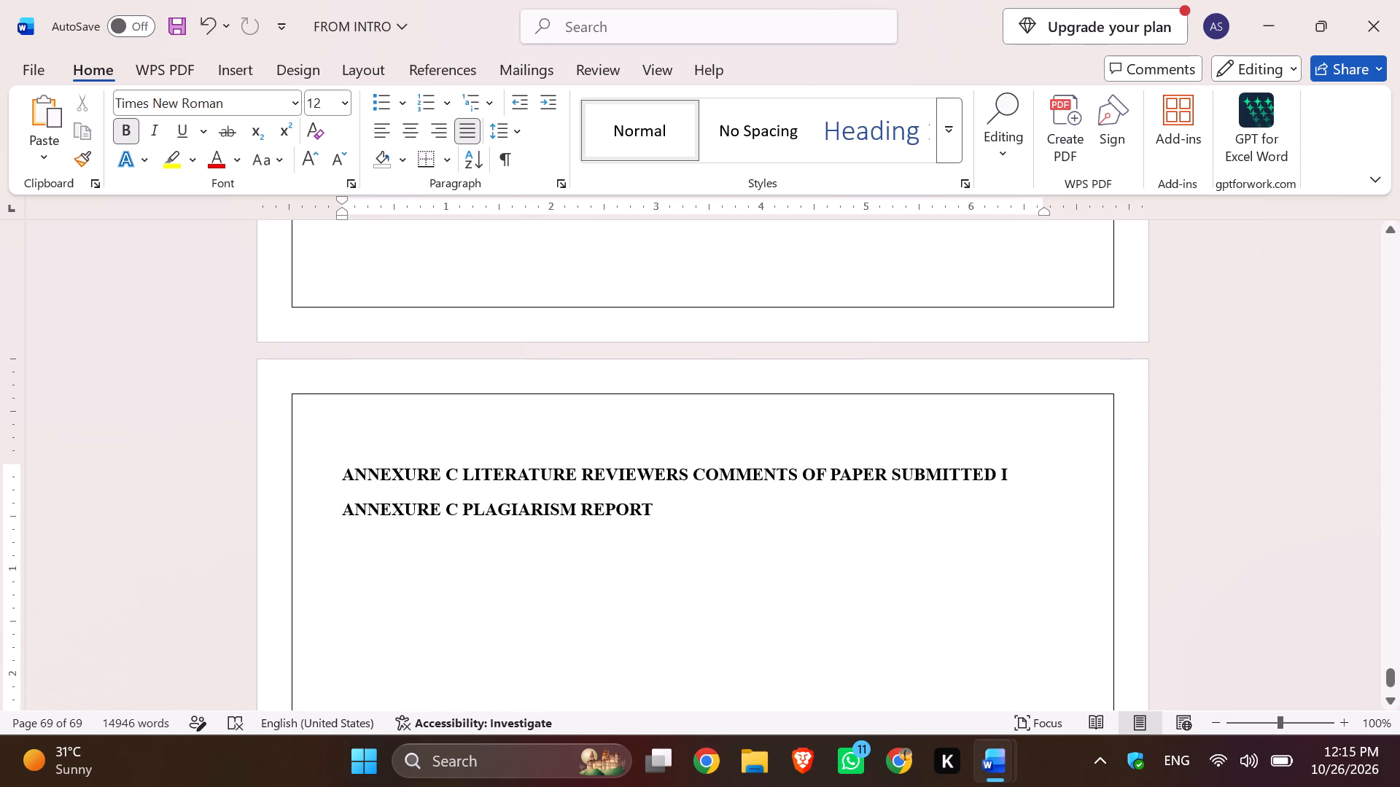
# Change the annexure letter in the Plagiarism Report heading to D.
pyautogui.click(456, 506)
pyautogui.press('BackSpace')
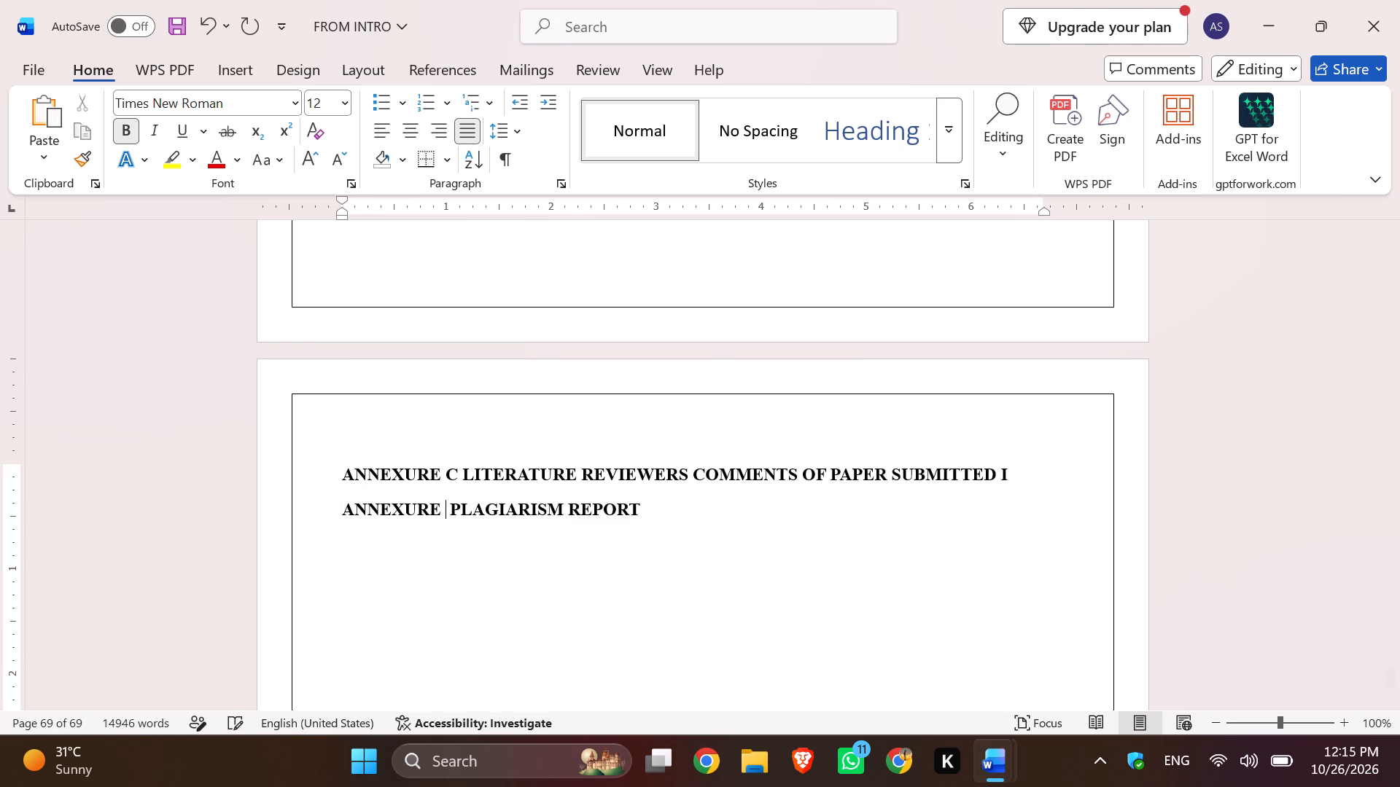
pyautogui.hotkey('shift', 'd')
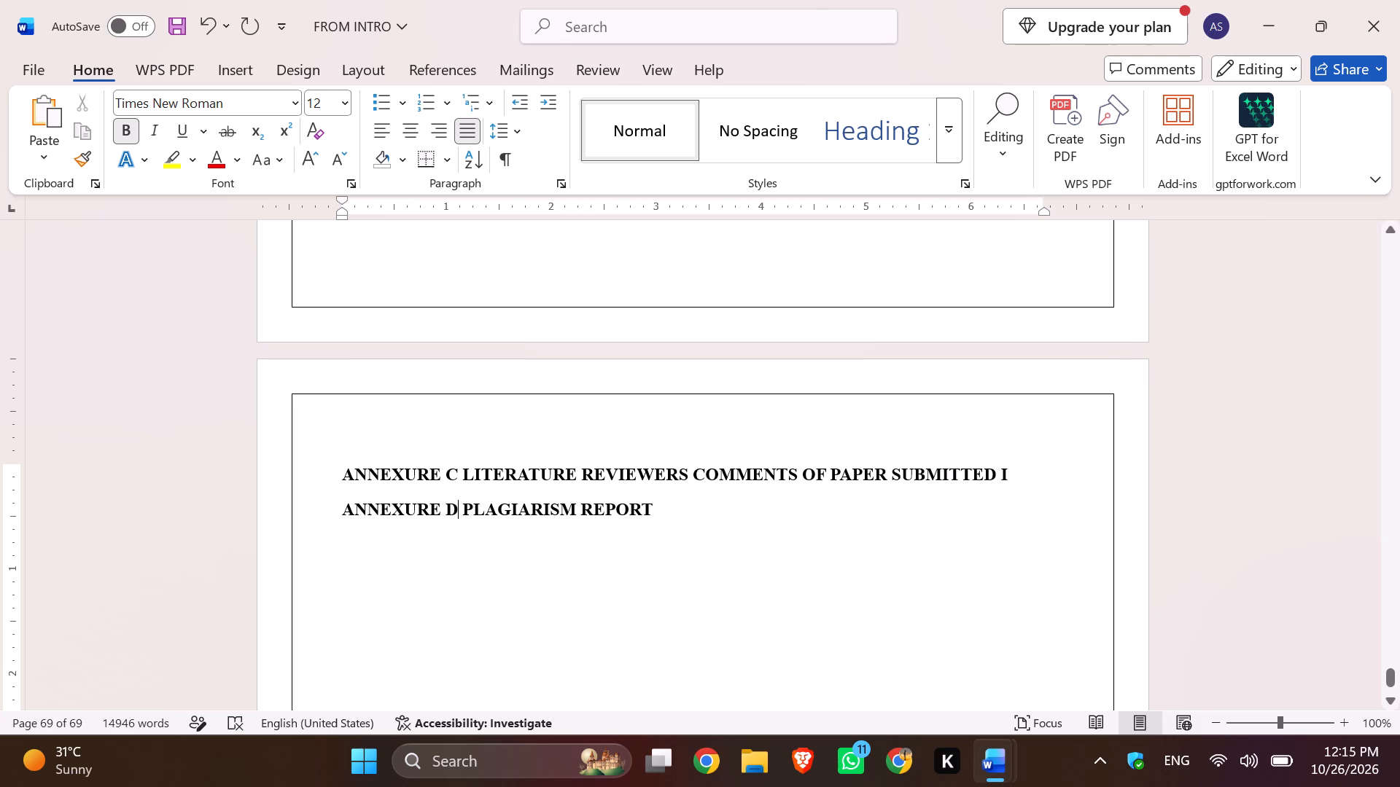
# Remove the literature reviewers title text after "ANNEXURE C" and insert an empty line below that heading.
pyautogui.moveTo(1014, 474); pyautogui.dragTo(473, 471)
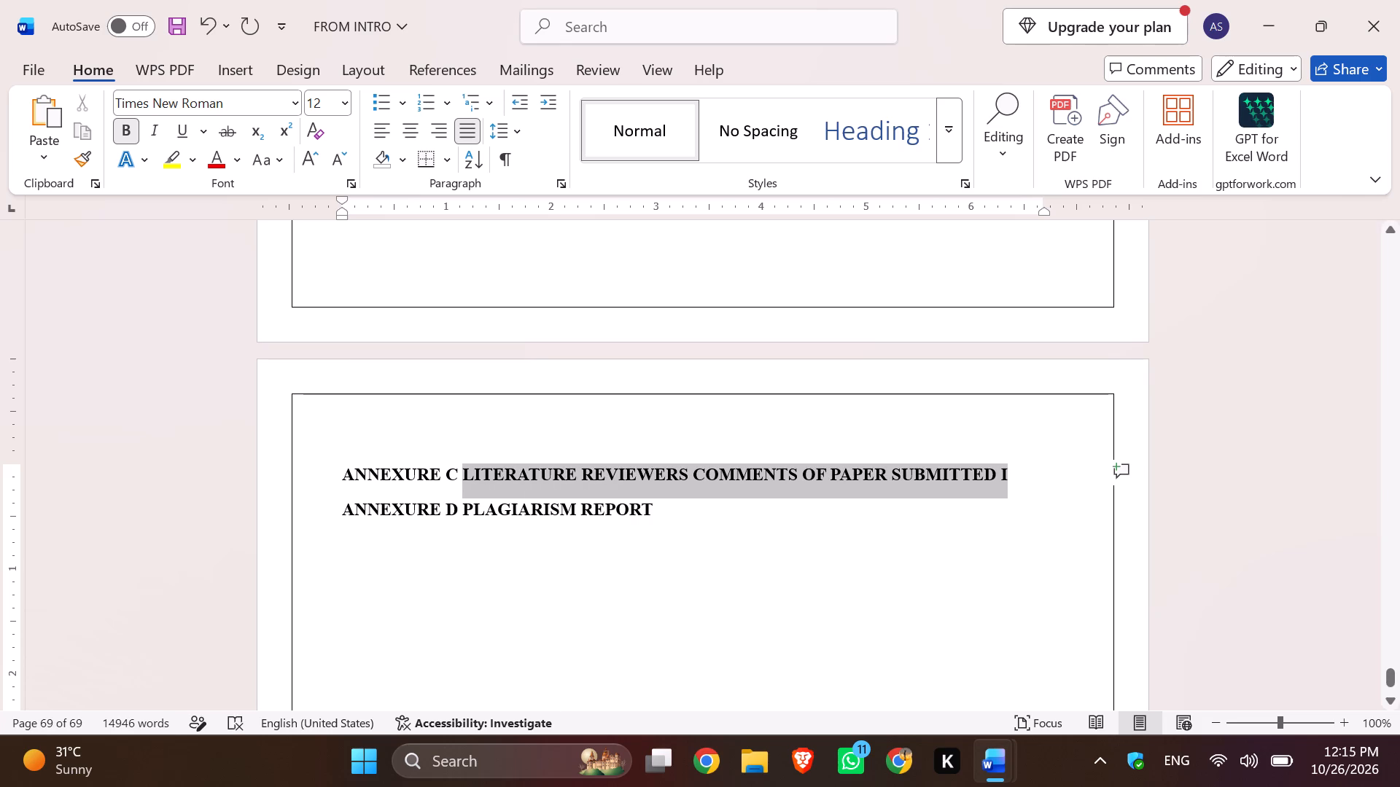
pyautogui.moveTo(473, 471); pyautogui.dragTo(456, 471)
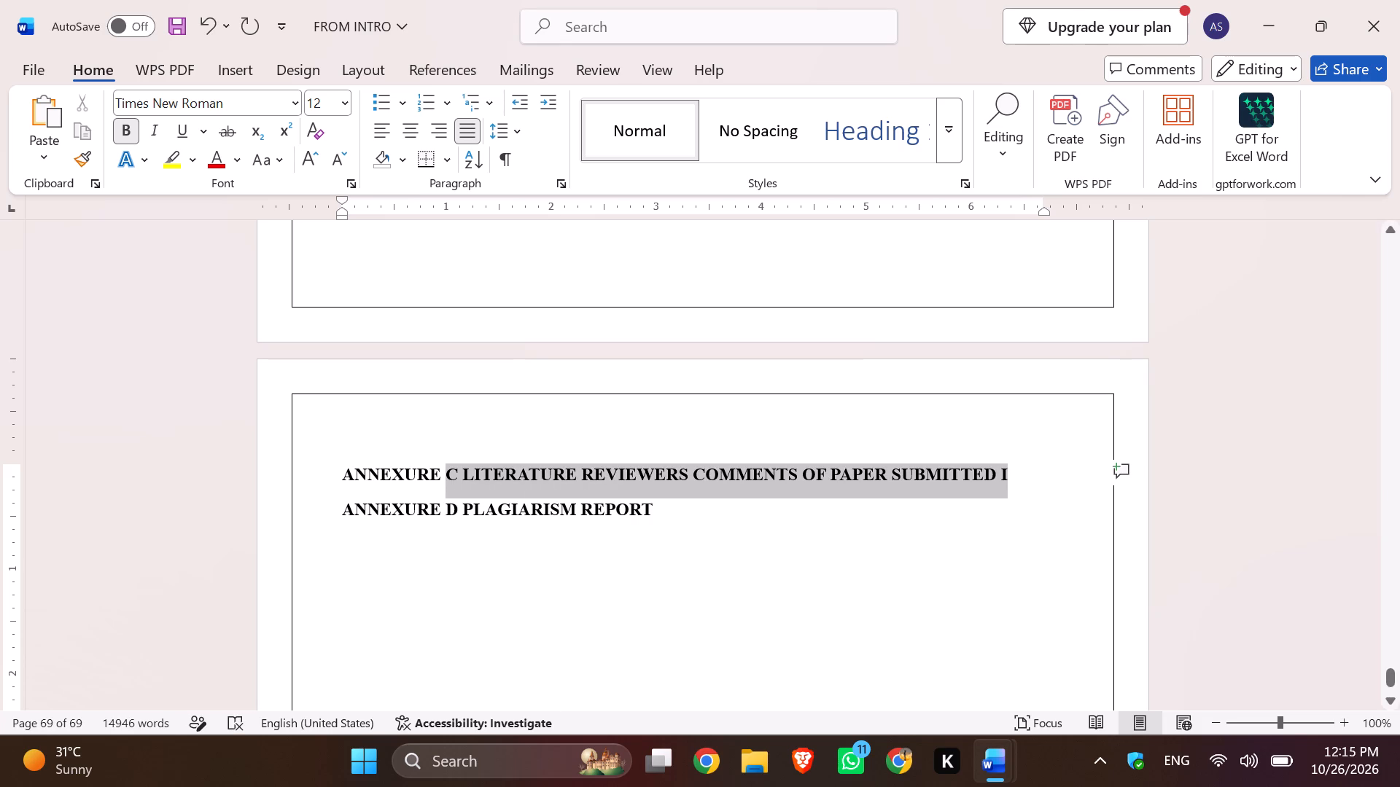
pyautogui.moveTo(456, 471); pyautogui.dragTo(465, 469)
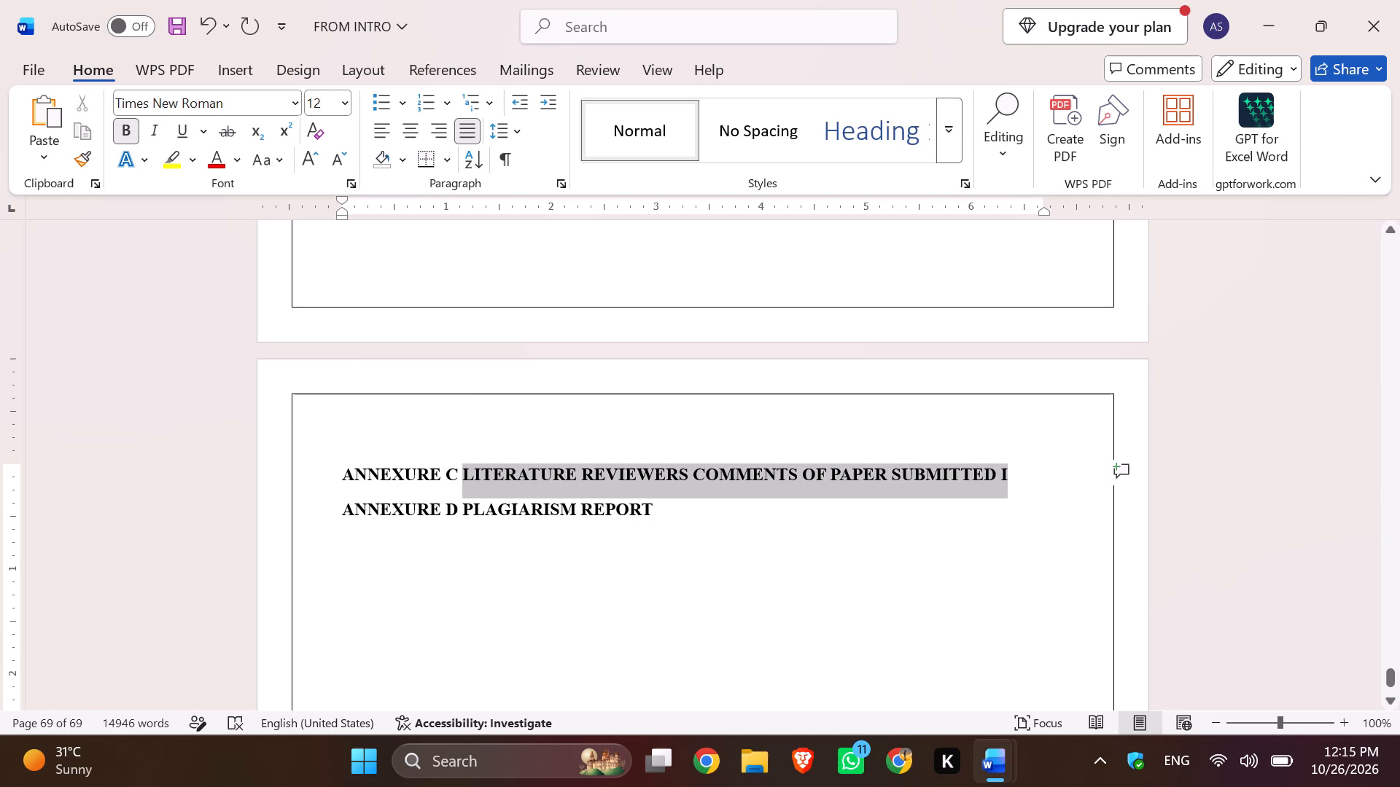
pyautogui.moveTo(465, 469); pyautogui.dragTo(467, 469)
pyautogui.press('BackSpace')
pyautogui.press('Return')
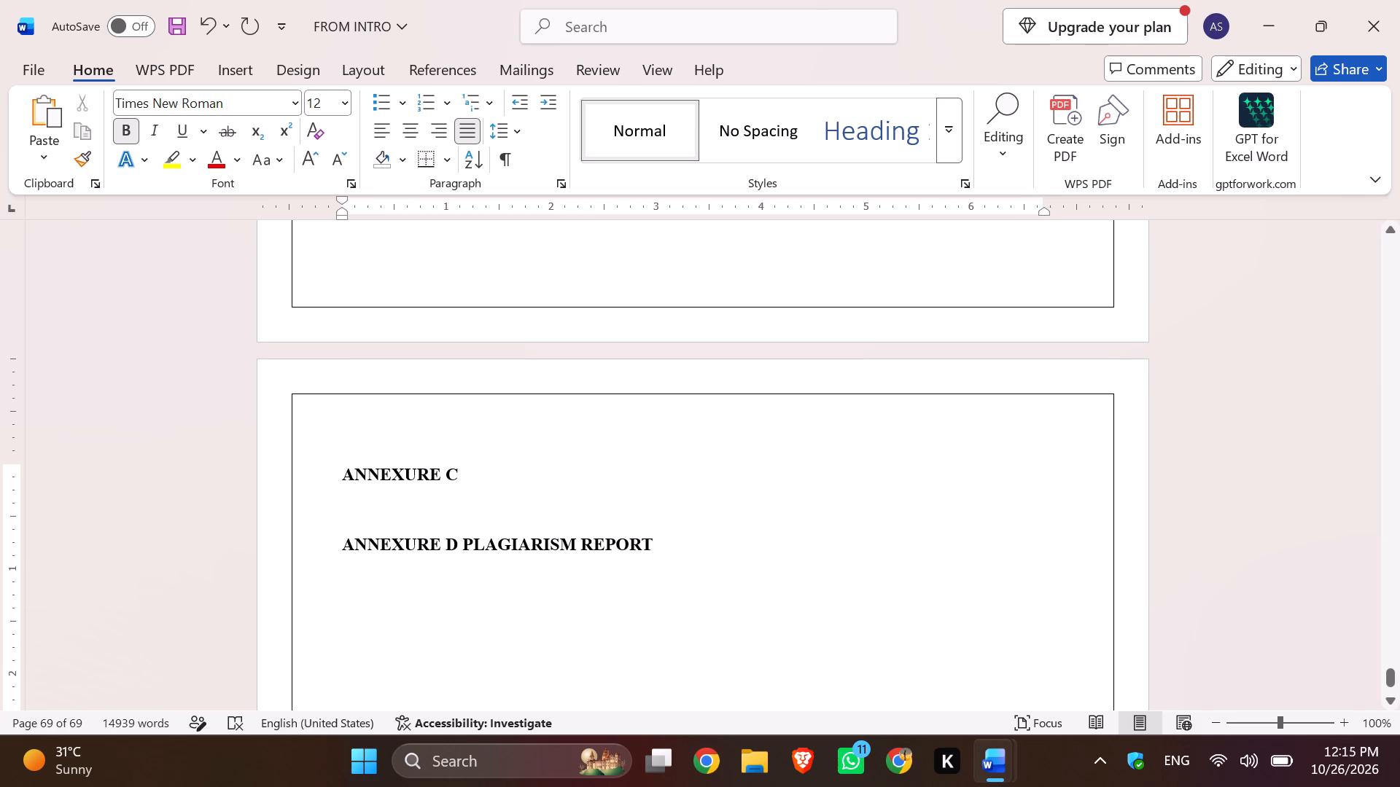
pyautogui.scroll(-1, 773, 546)
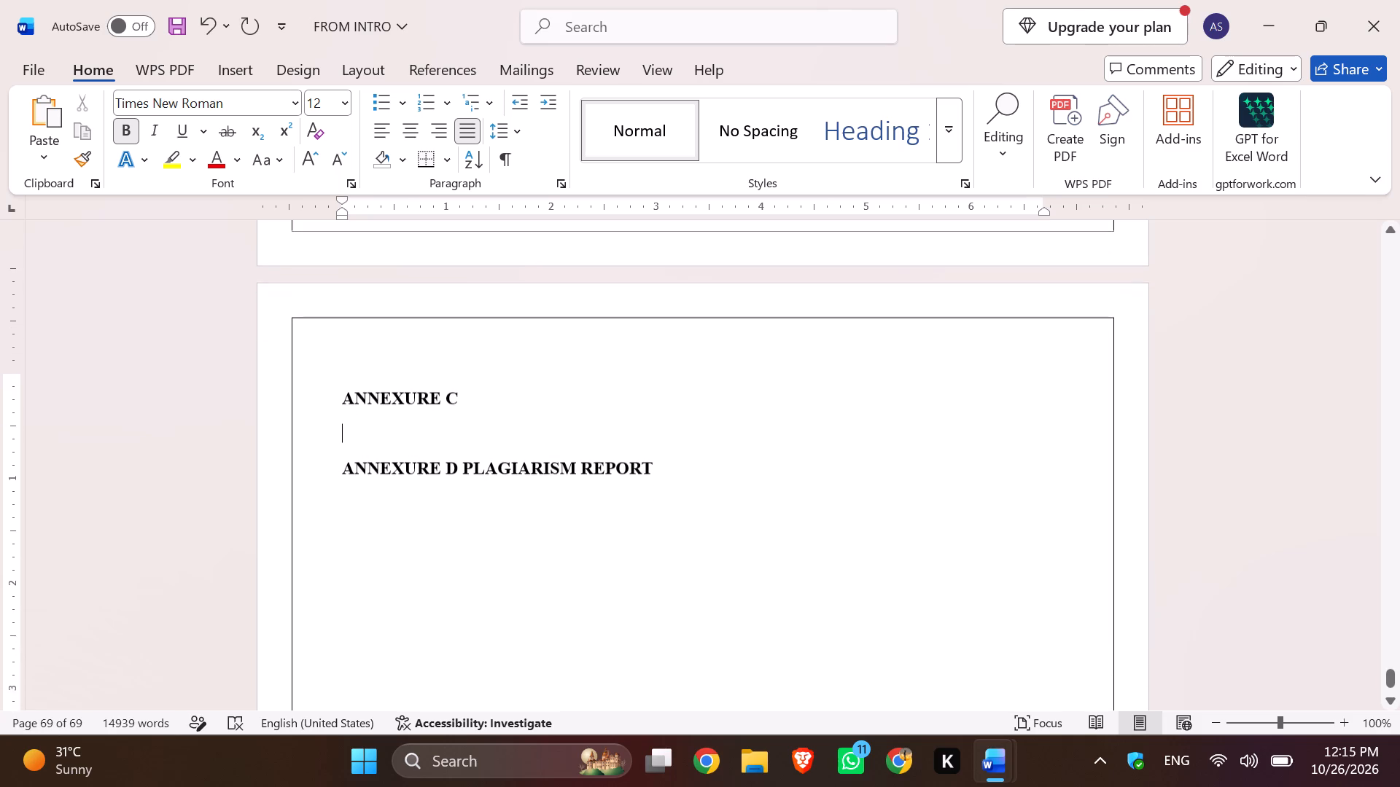
pyautogui.scroll(-1, 773, 546)
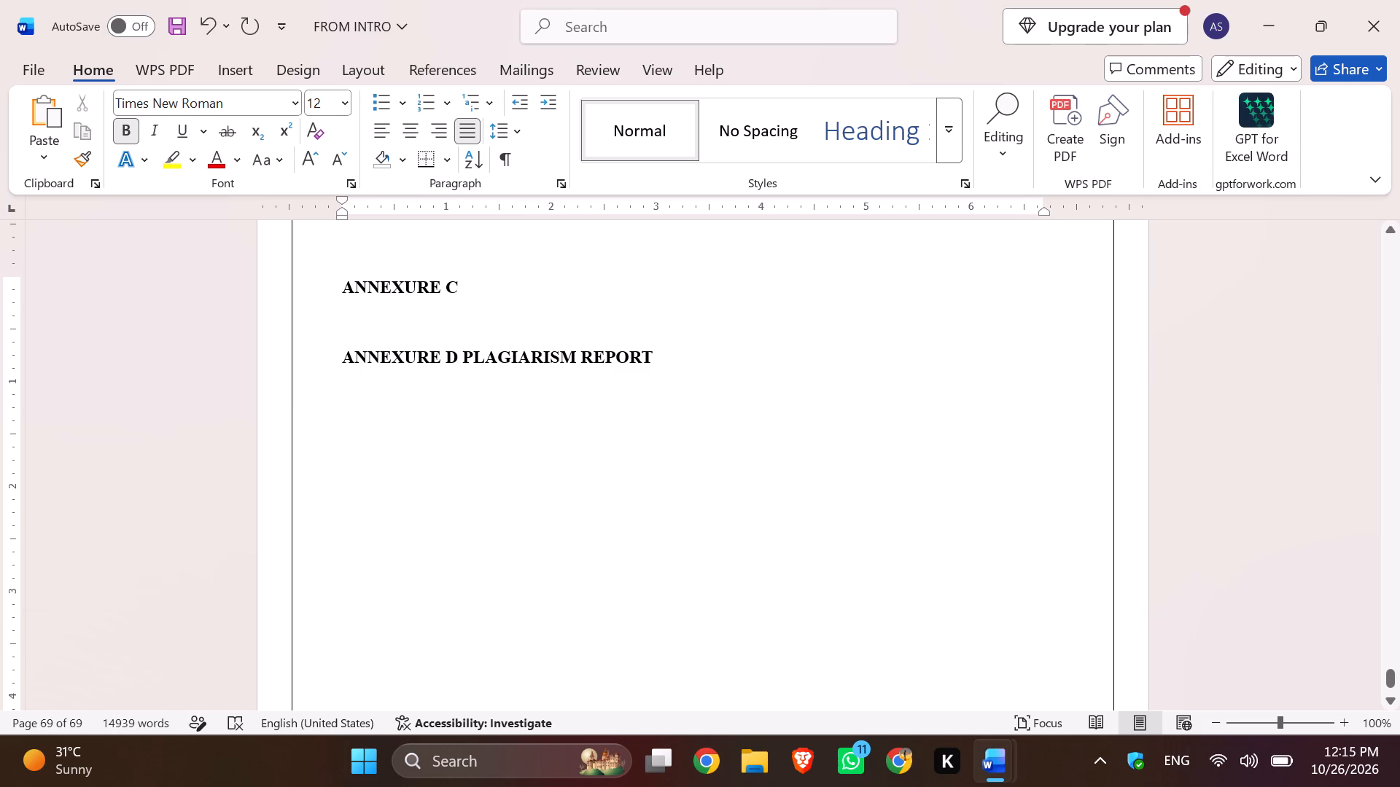
pyautogui.scroll(1, 746, 543)
pyautogui.click(372, 477)
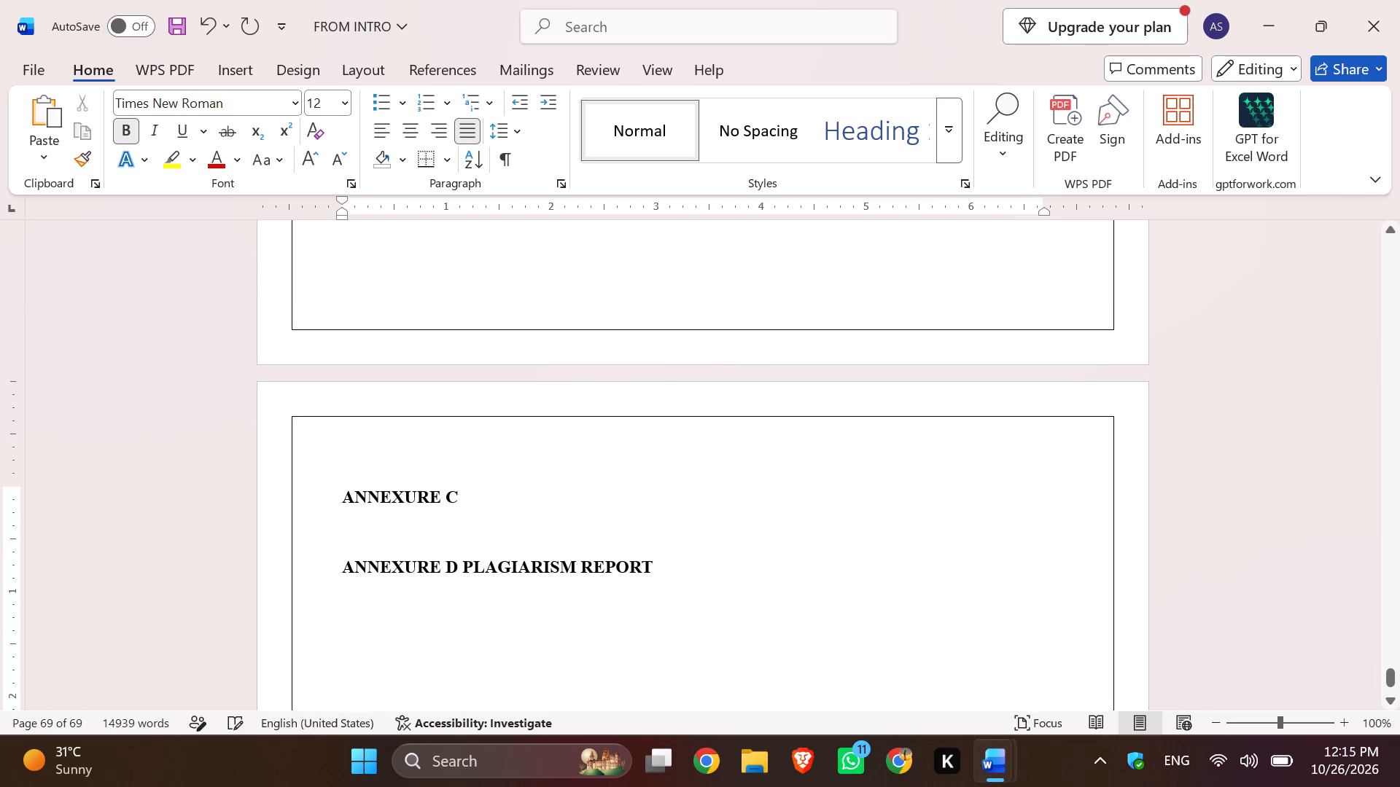
pyautogui.scroll(2, 445, 498)
pyautogui.hscroll(1, 445, 498)
pyautogui.scroll(-1, 445, 498)
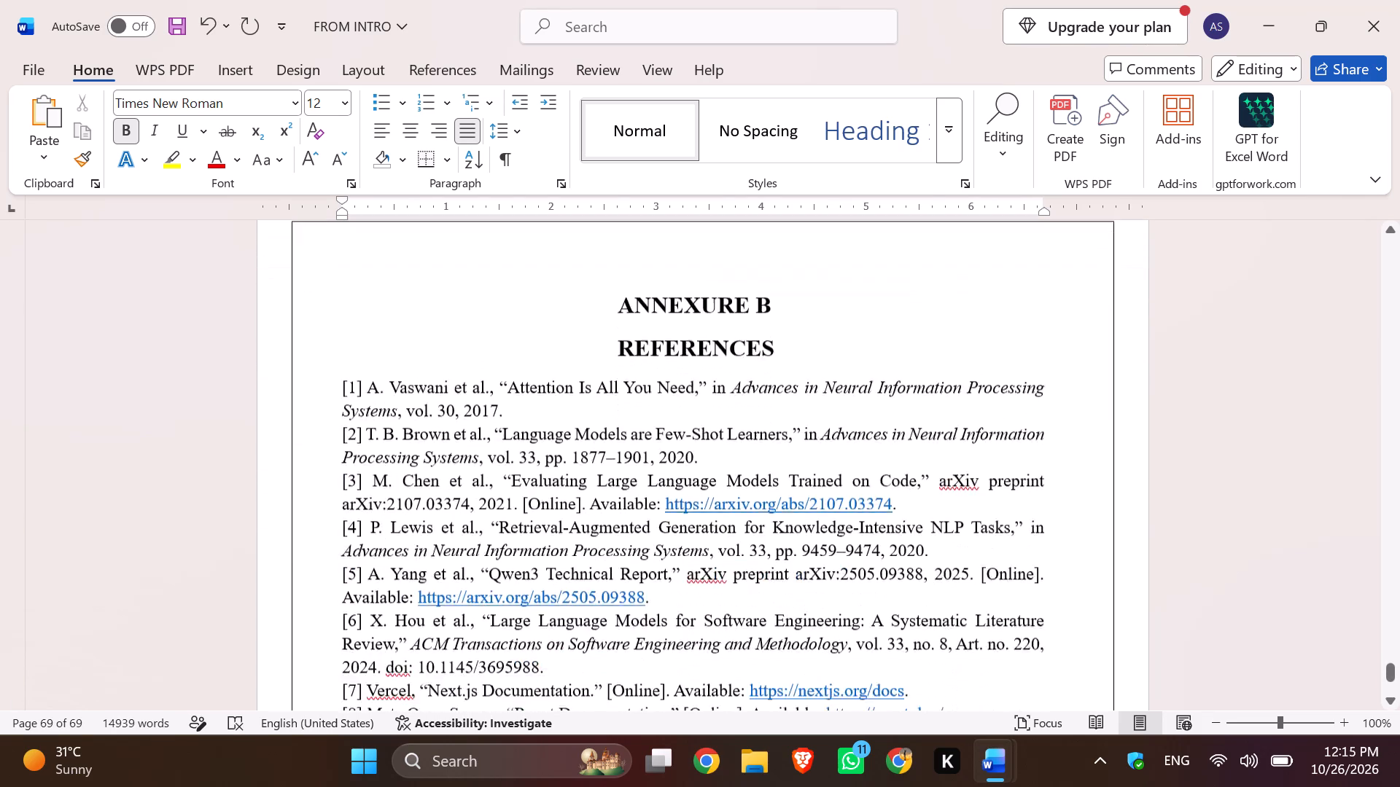
pyautogui.scroll(-3, 445, 498)
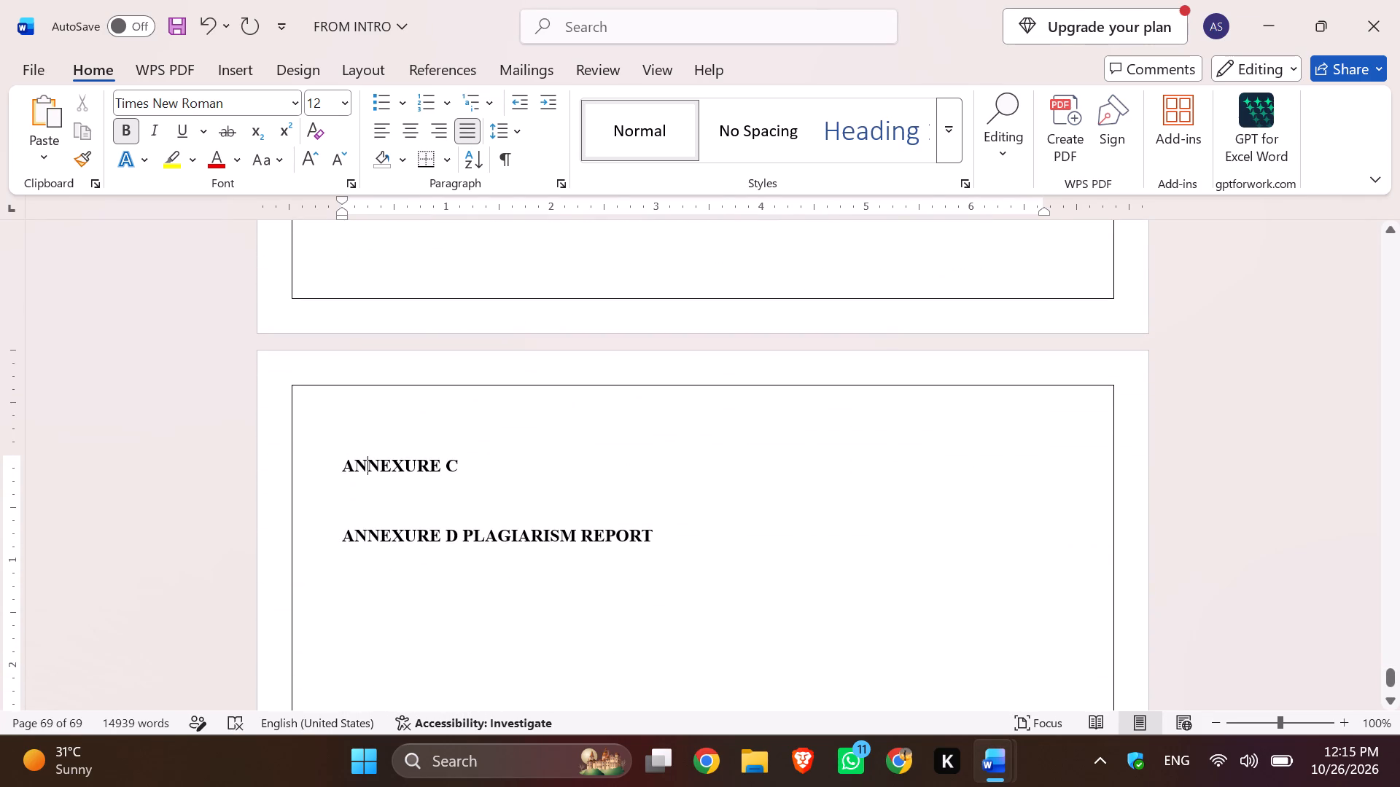